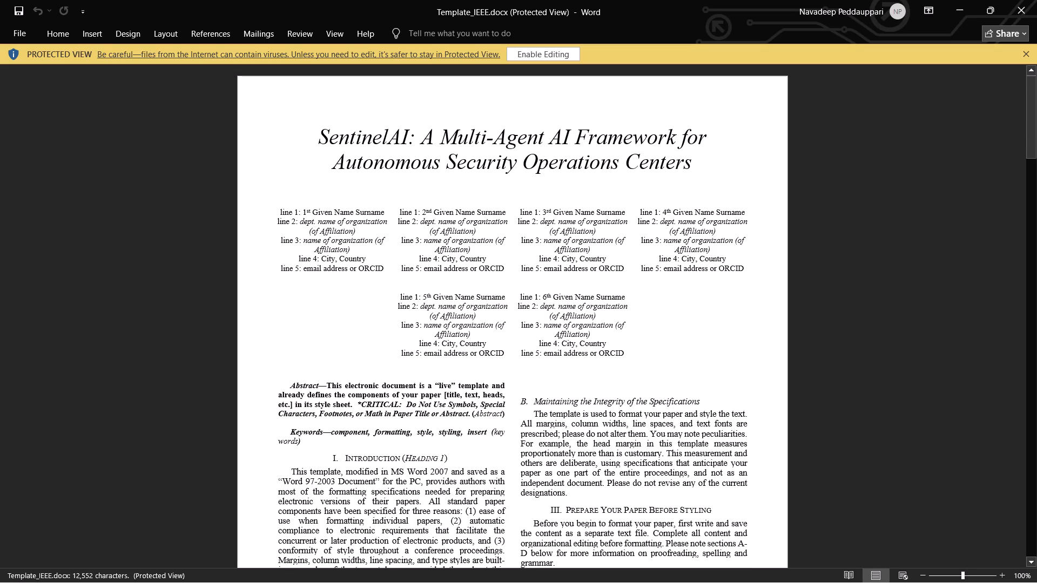
Look through the whole IEEE template document, from the SentinelAI title and author blocks to the references, and return to its beginning.
{"action": "scroll", "coordinate": [390, 462], "scroll_direction": "down", "scroll_amount": 3}
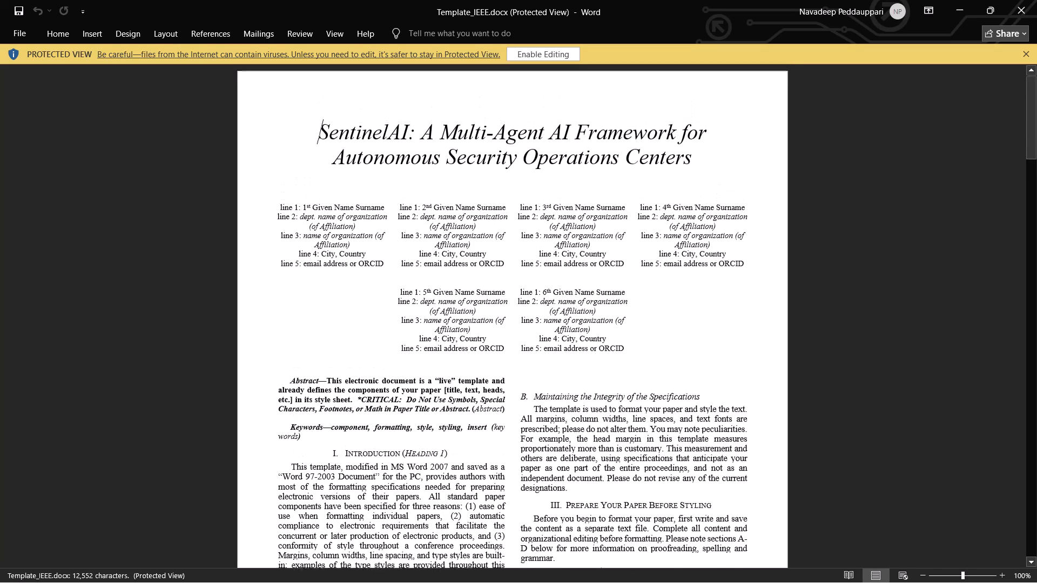
{"action": "scroll", "coordinate": [390, 462], "scroll_direction": "down", "scroll_amount": 2}
{"action": "scroll", "coordinate": [390, 462], "scroll_direction": "up", "scroll_amount": 6}
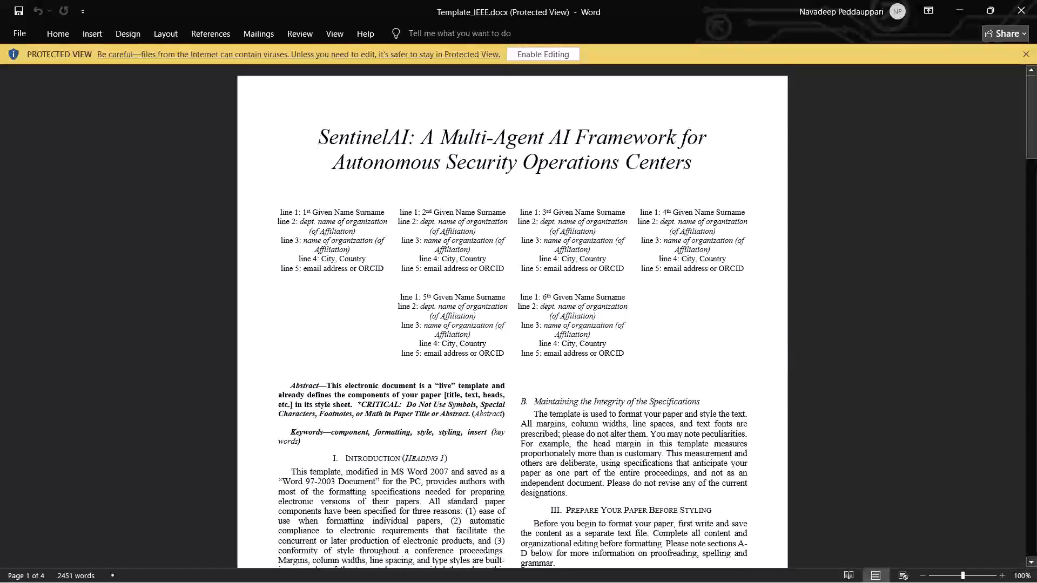
{"action": "scroll", "coordinate": [390, 462], "scroll_direction": "down", "scroll_amount": 5}
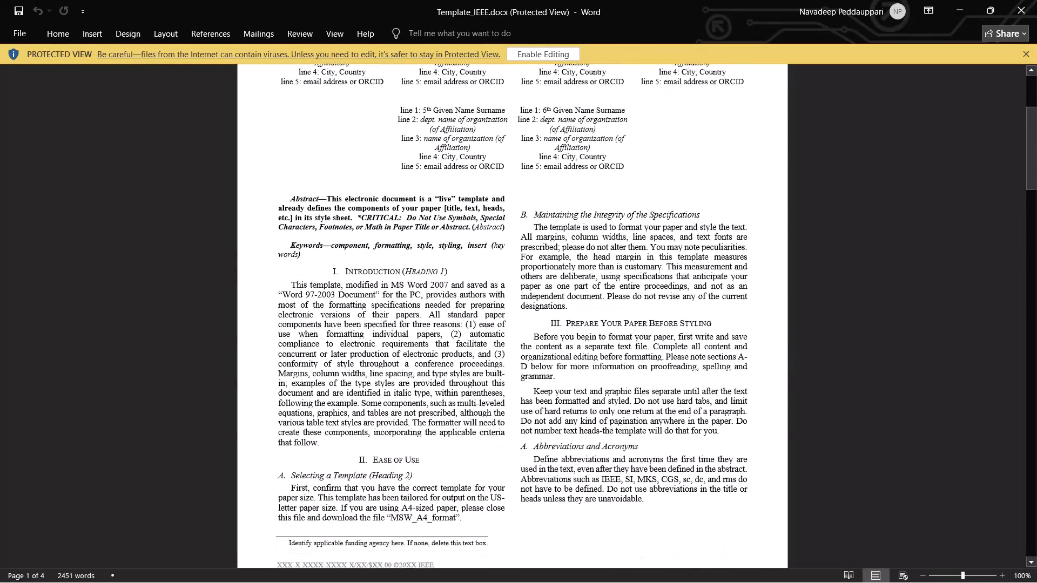
{"action": "scroll", "coordinate": [390, 462], "scroll_direction": "down", "scroll_amount": 4}
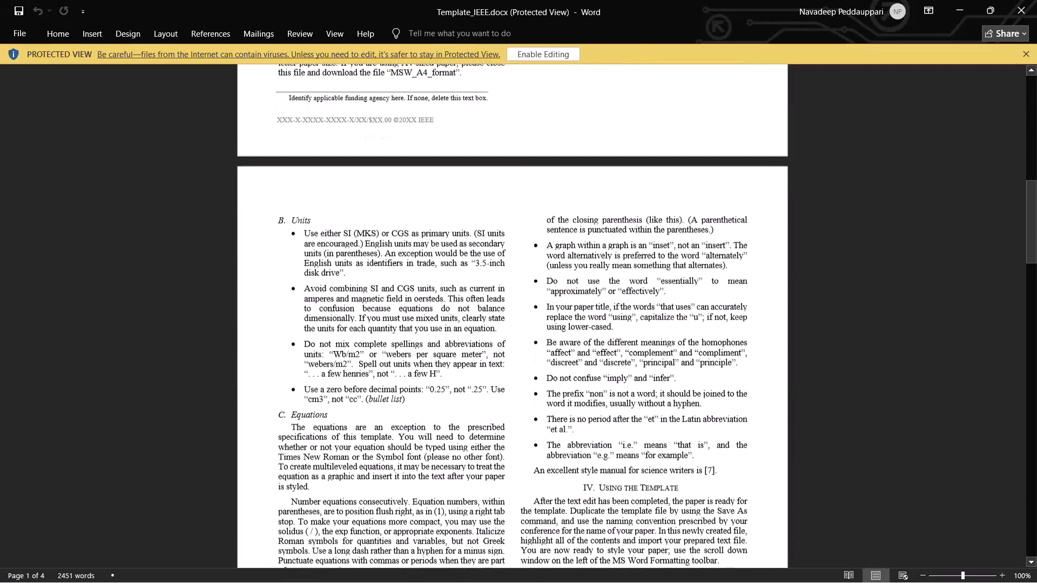
{"action": "scroll", "coordinate": [390, 462], "scroll_direction": "down", "scroll_amount": 1}
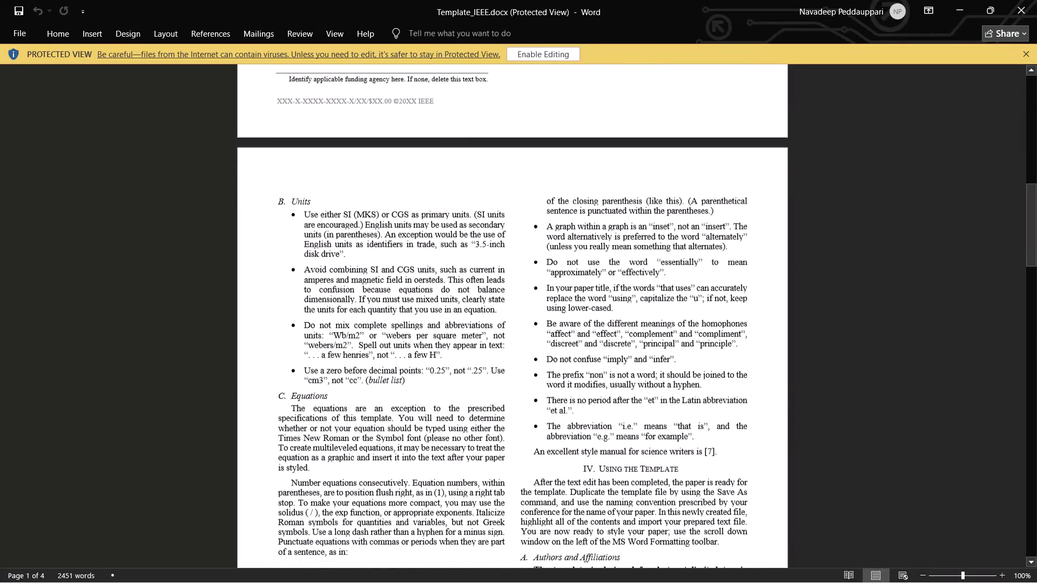
{"action": "scroll", "coordinate": [390, 462], "scroll_direction": "down", "scroll_amount": 12}
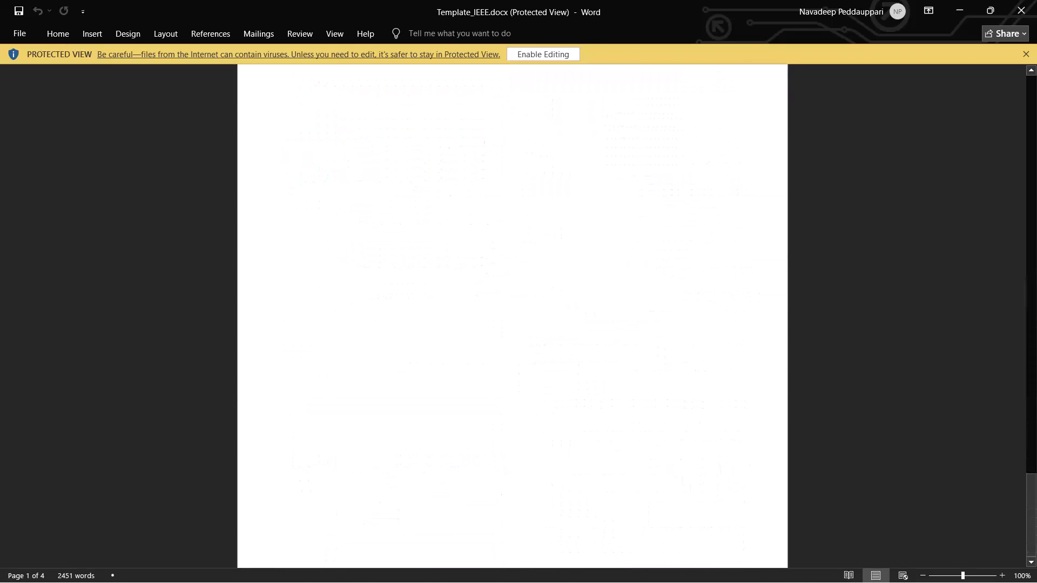
{"action": "scroll", "coordinate": [390, 462], "scroll_direction": "down", "scroll_amount": 6}
{"action": "scroll", "coordinate": [390, 462], "scroll_direction": "up", "scroll_amount": 6}
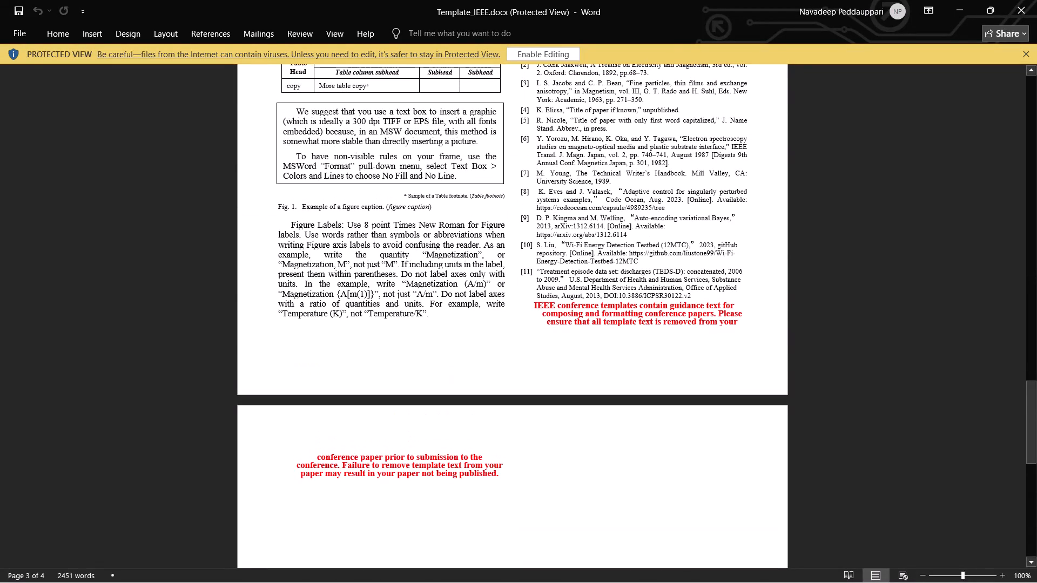
{"action": "scroll", "coordinate": [390, 462], "scroll_direction": "up", "scroll_amount": 9}
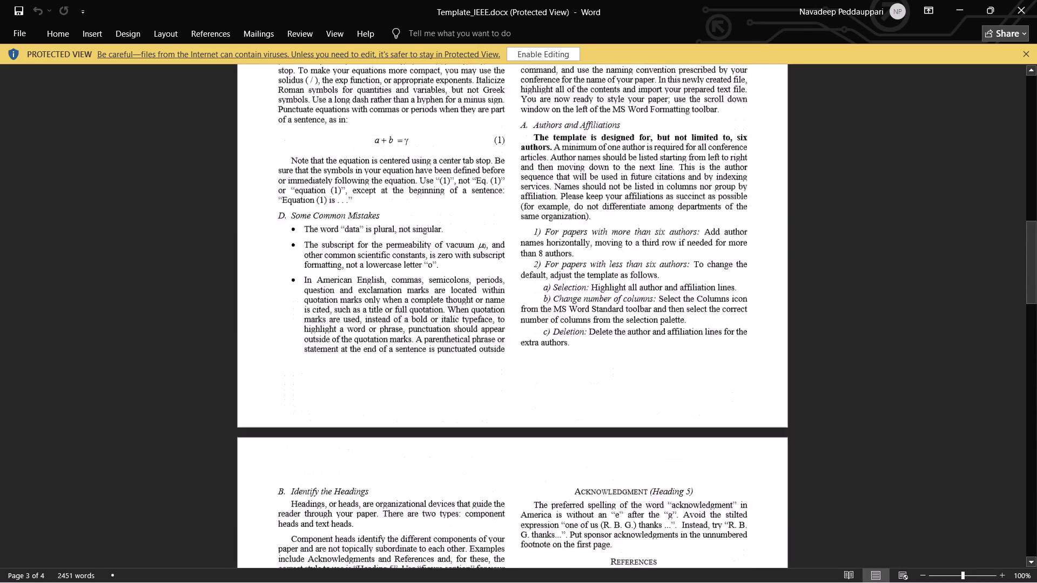
{"action": "scroll", "coordinate": [390, 462], "scroll_direction": "up", "scroll_amount": 16}
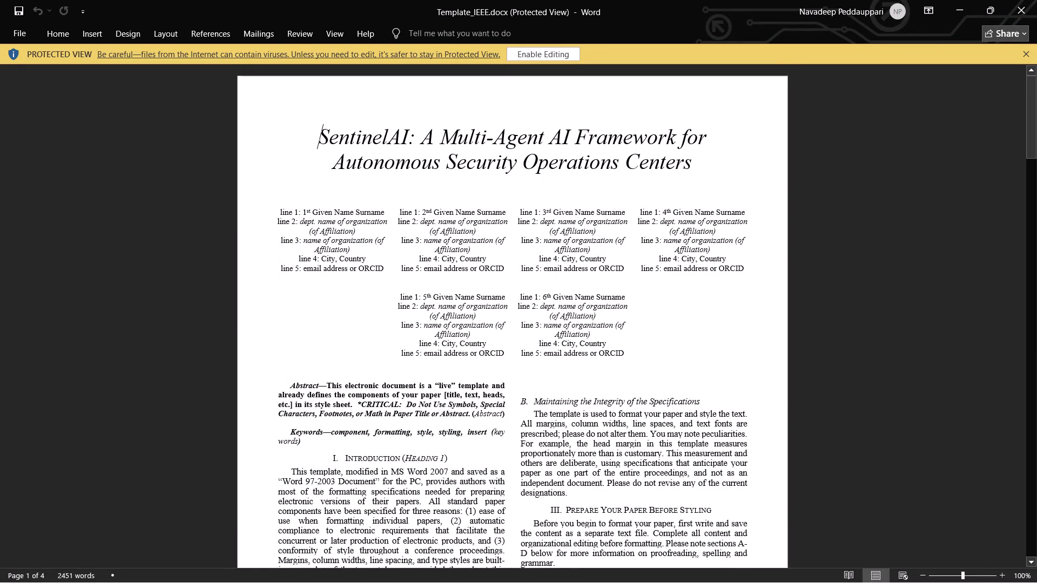
Close the Template_IEEE.docx document and return to the Project folder in File Explorer.
{"action": "left_click", "coordinate": [1036, 0]}
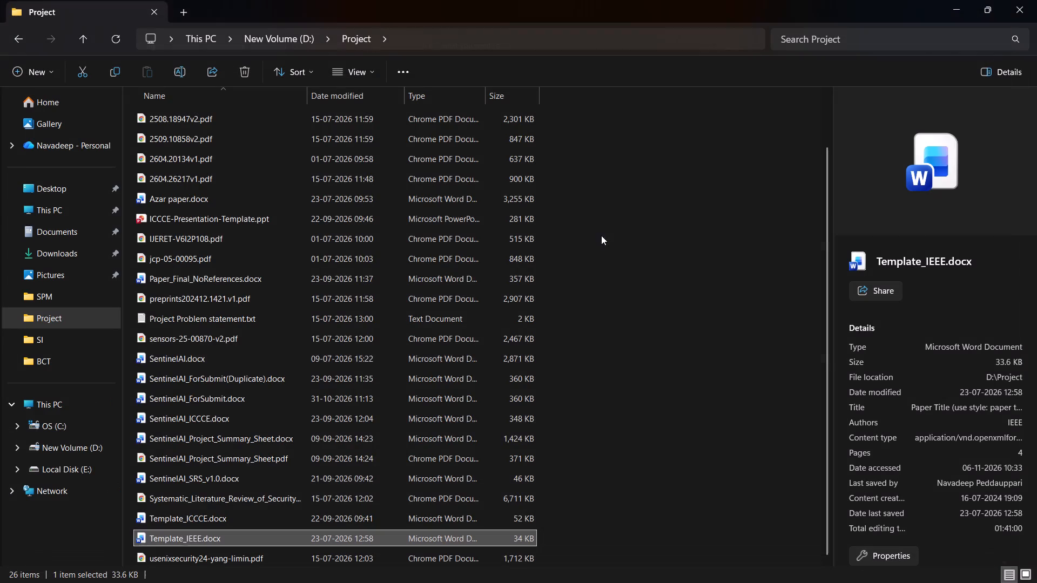
Select the Template_IEEE.docx file in the Project folder.
{"action": "scroll", "coordinate": [307, 485], "scroll_direction": "down", "scroll_amount": 1}
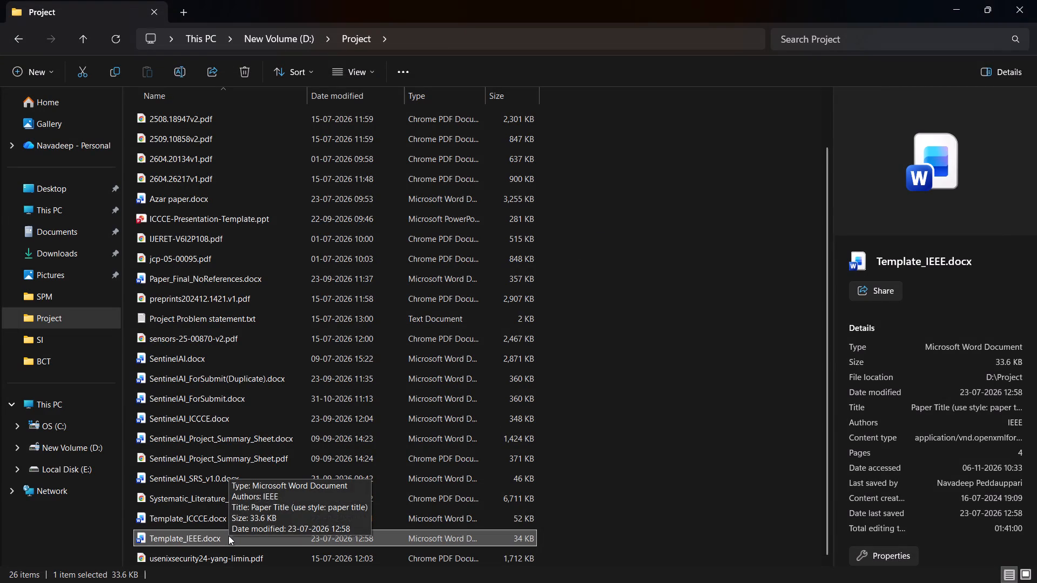
{"action": "left_click", "coordinate": [244, 532]}
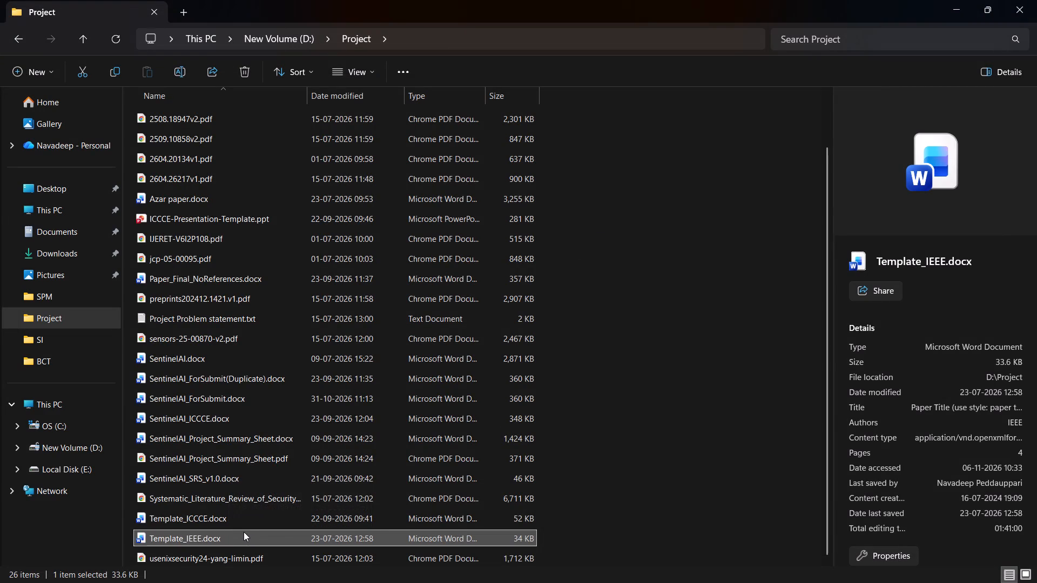
{"action": "left_click", "coordinate": [264, 535]}
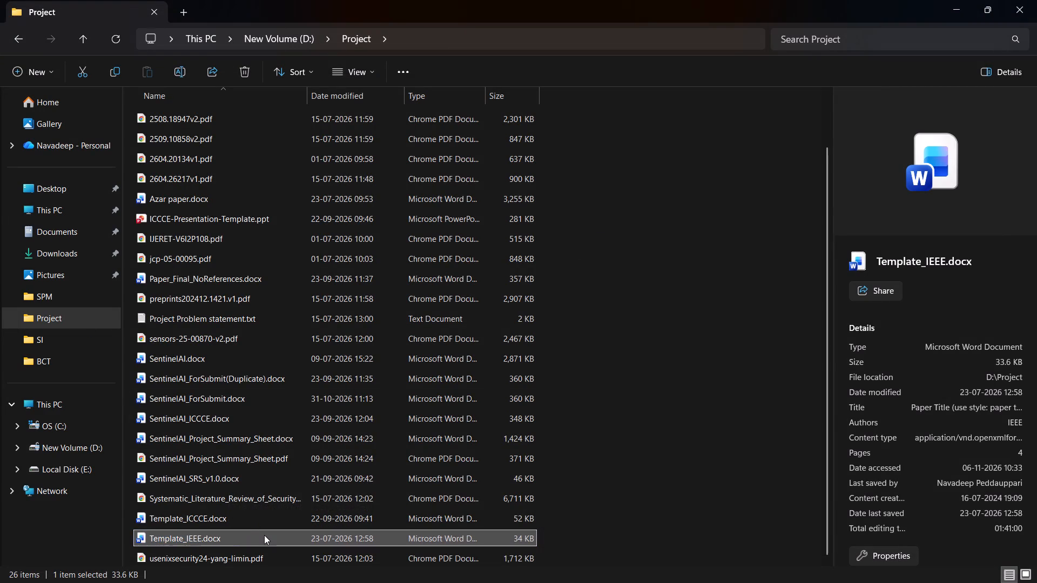
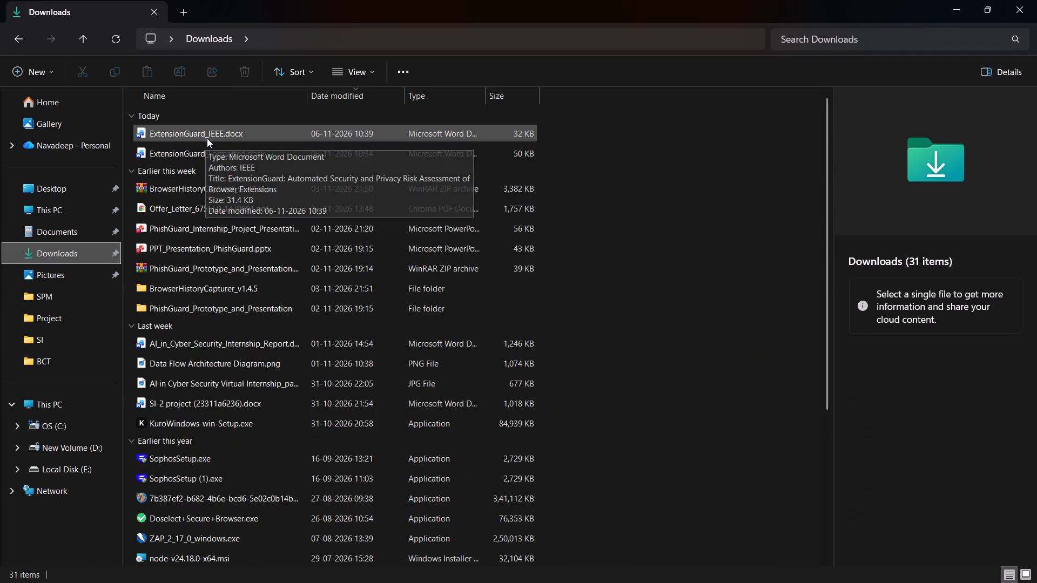
{"action": "double_click", "coordinate": [207, 138]}
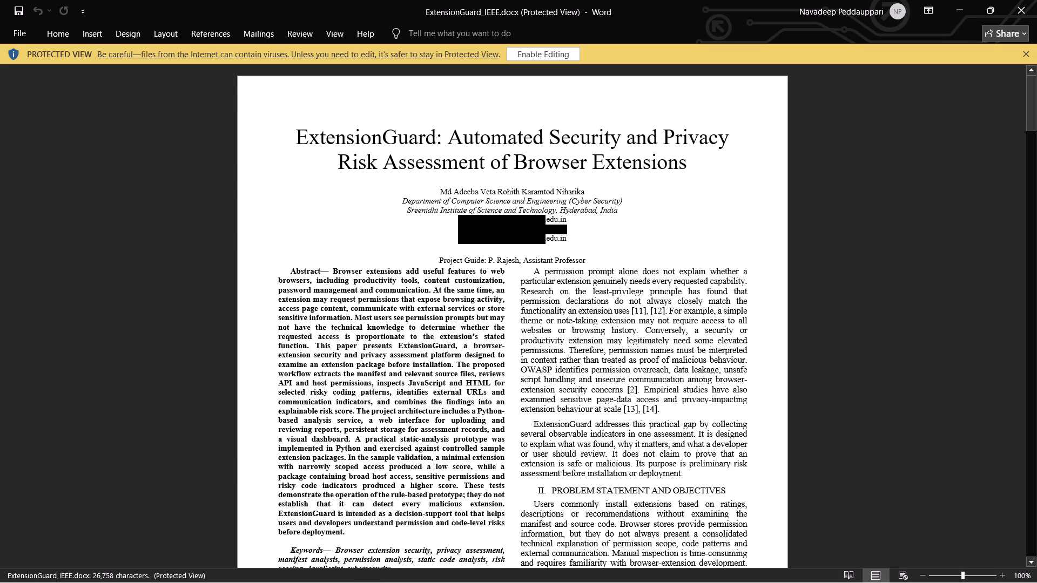
Read through the opened paper from the title block to page 3, checking its IEEE layout, headings and workflow figure.
{"action": "scroll", "coordinate": [473, 265], "scroll_direction": "down", "scroll_amount": 1}
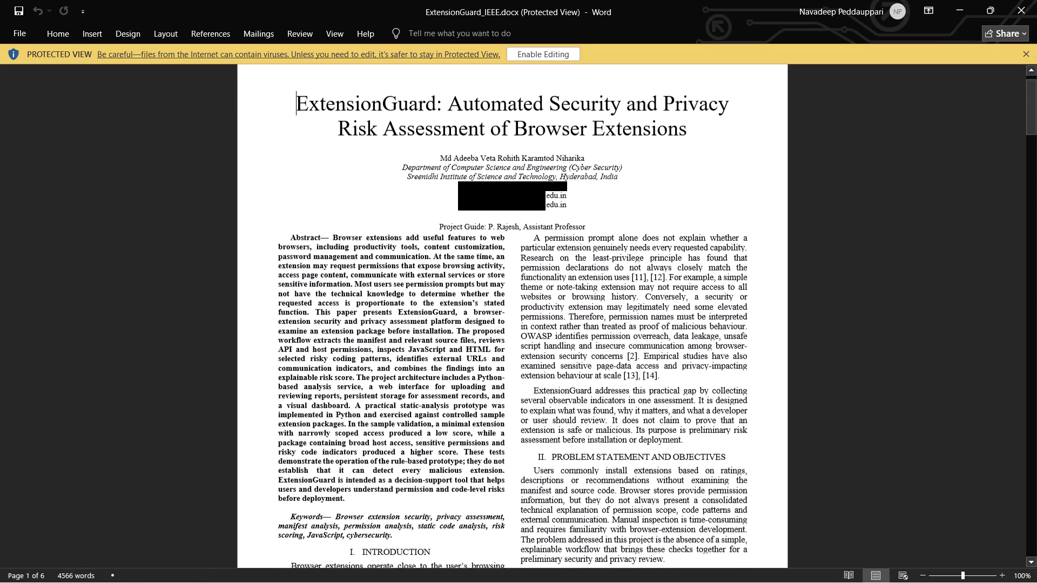
{"action": "scroll", "coordinate": [473, 265], "scroll_direction": "down", "scroll_amount": 4}
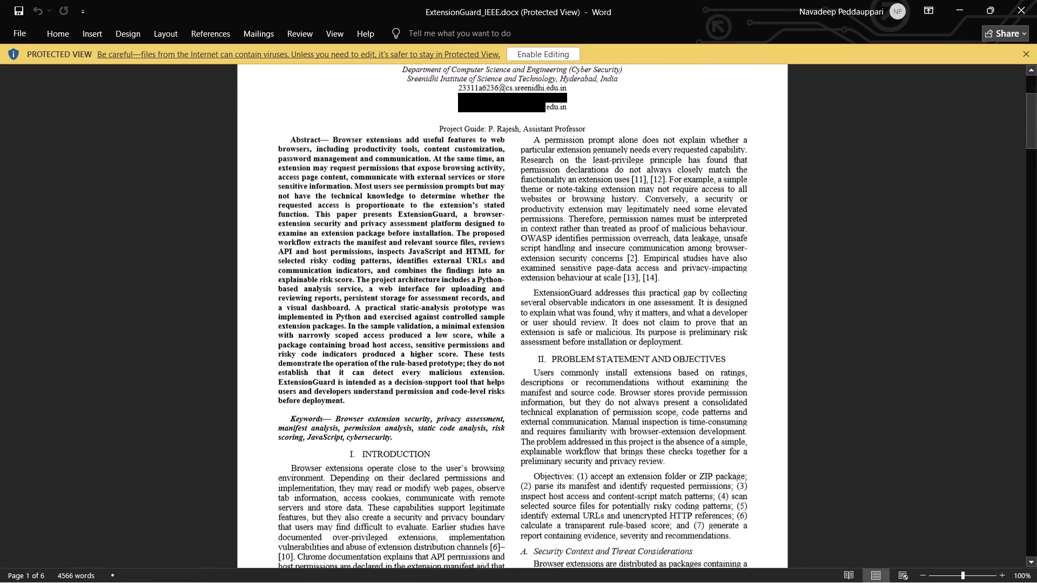
{"action": "scroll", "coordinate": [473, 265], "scroll_direction": "down", "scroll_amount": 5}
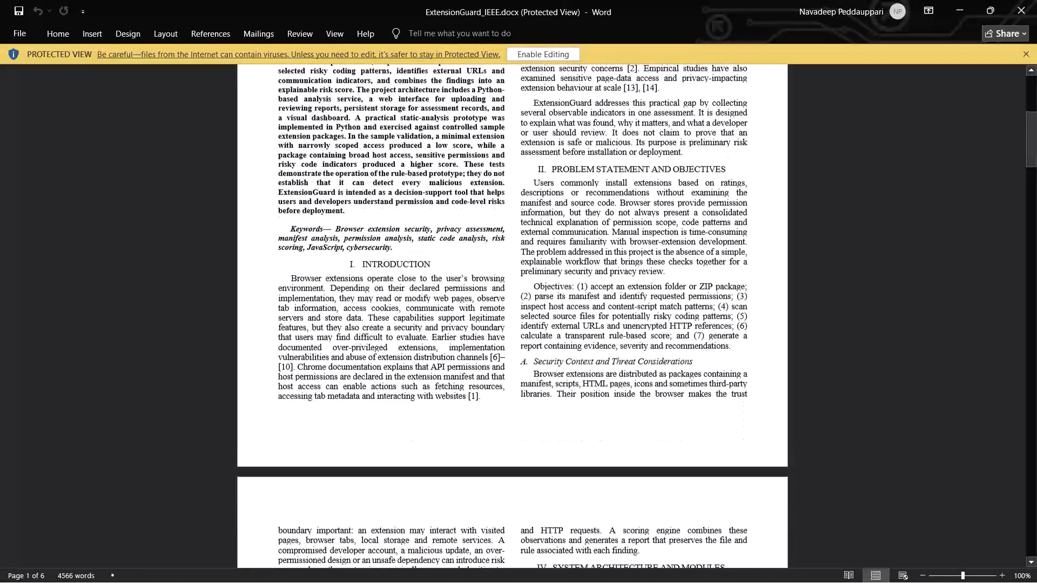
{"action": "scroll", "coordinate": [473, 265], "scroll_direction": "down", "scroll_amount": 2}
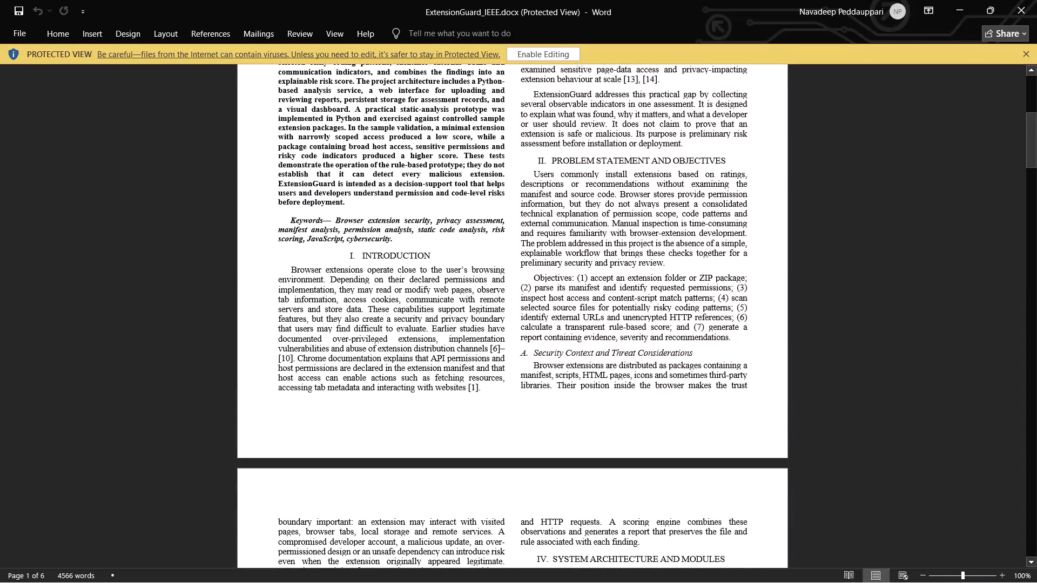
{"action": "scroll", "coordinate": [473, 265], "scroll_direction": "down", "scroll_amount": 5}
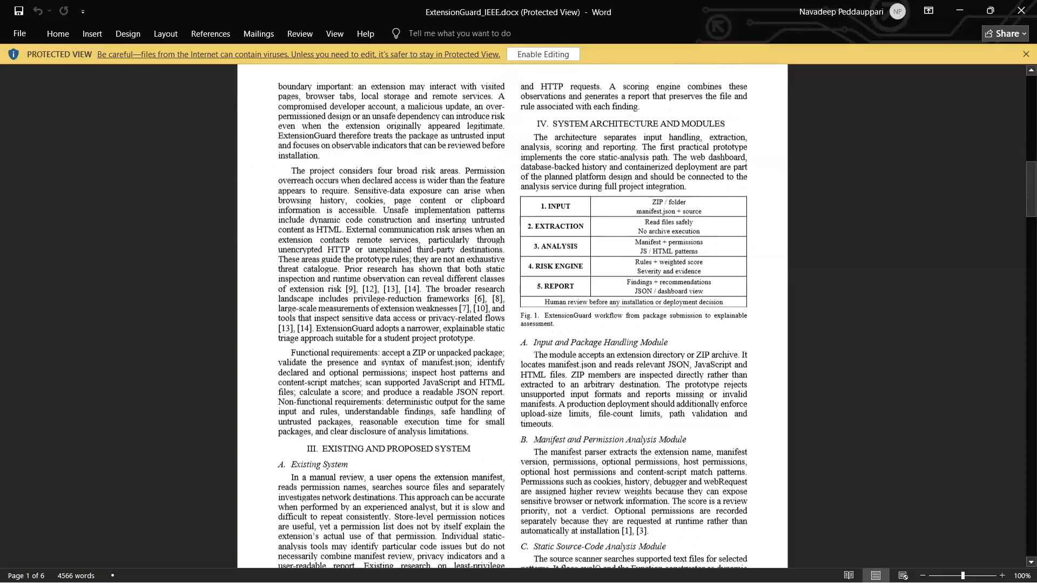
{"action": "scroll", "coordinate": [473, 265], "scroll_direction": "down", "scroll_amount": 1}
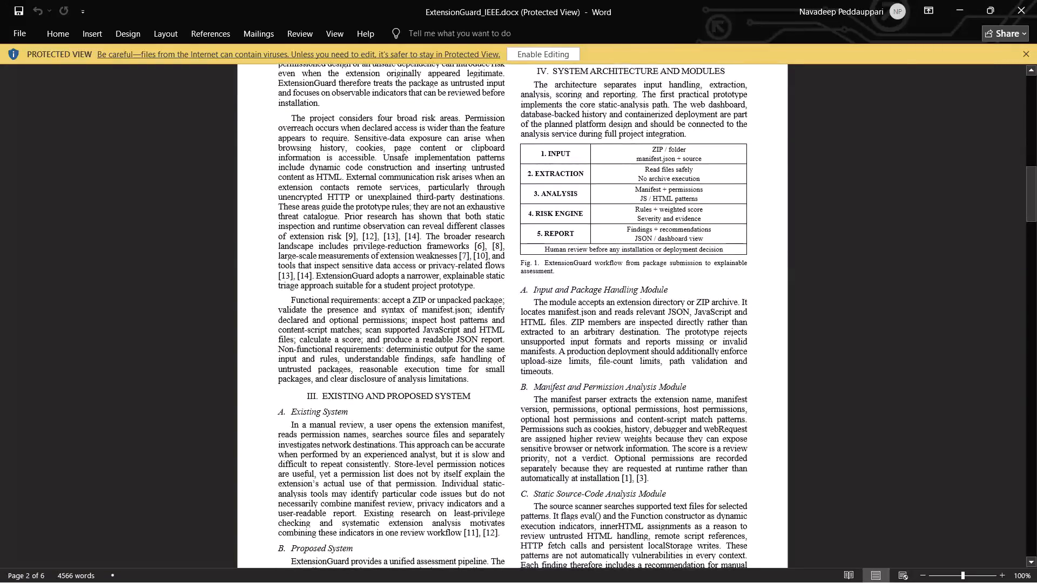
{"action": "scroll", "coordinate": [473, 265], "scroll_direction": "down", "scroll_amount": 2}
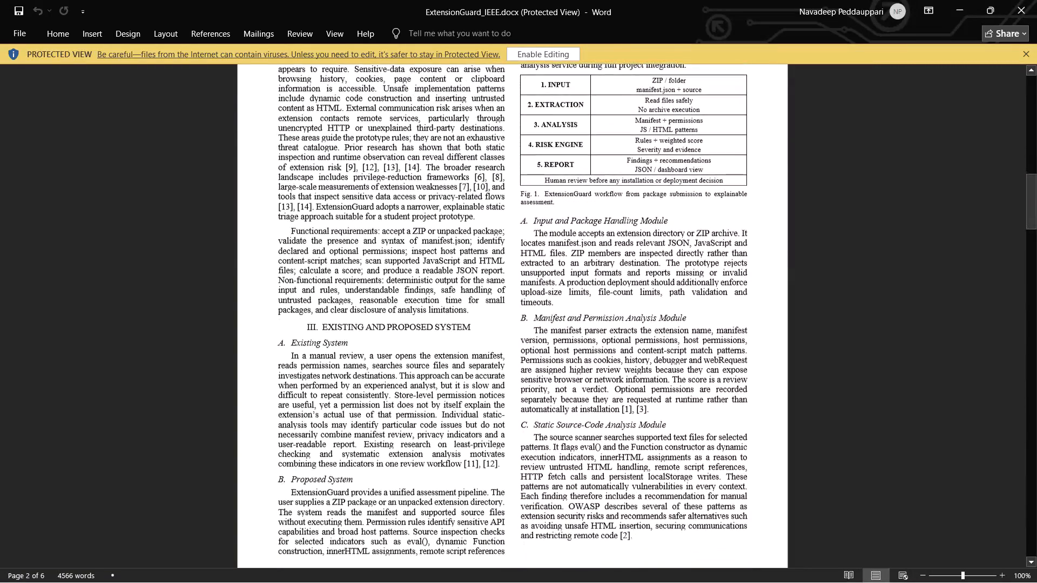
{"action": "scroll", "coordinate": [473, 265], "scroll_direction": "down", "scroll_amount": 3}
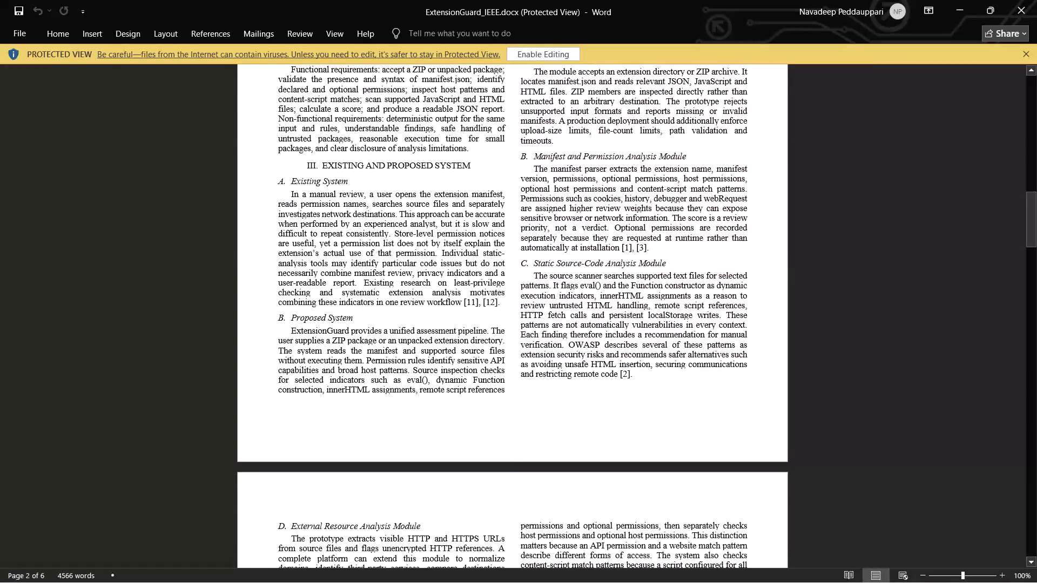
{"action": "scroll", "coordinate": [473, 265], "scroll_direction": "down", "scroll_amount": 3}
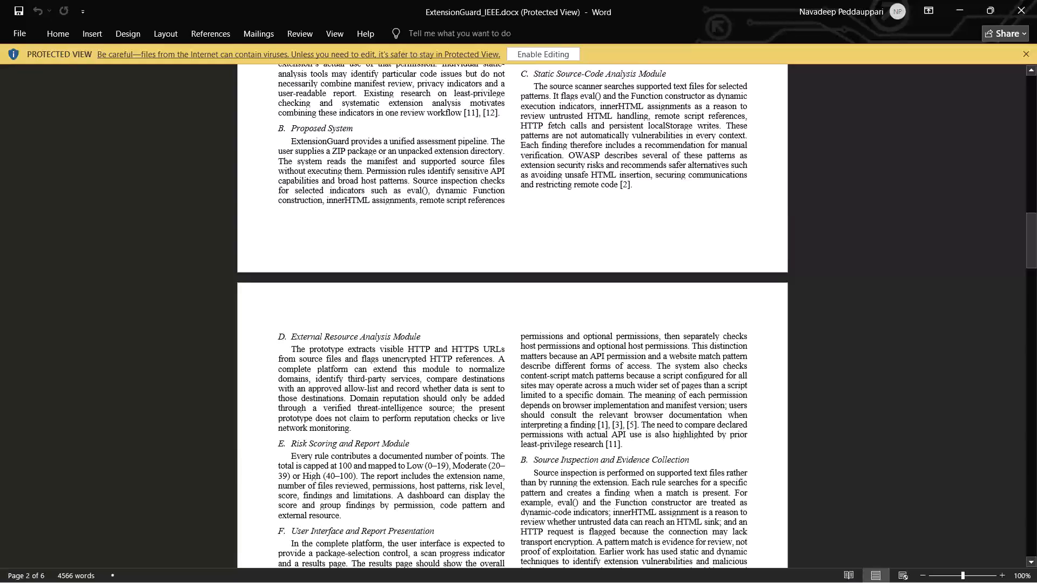
{"action": "scroll", "coordinate": [473, 265], "scroll_direction": "down", "scroll_amount": 1}
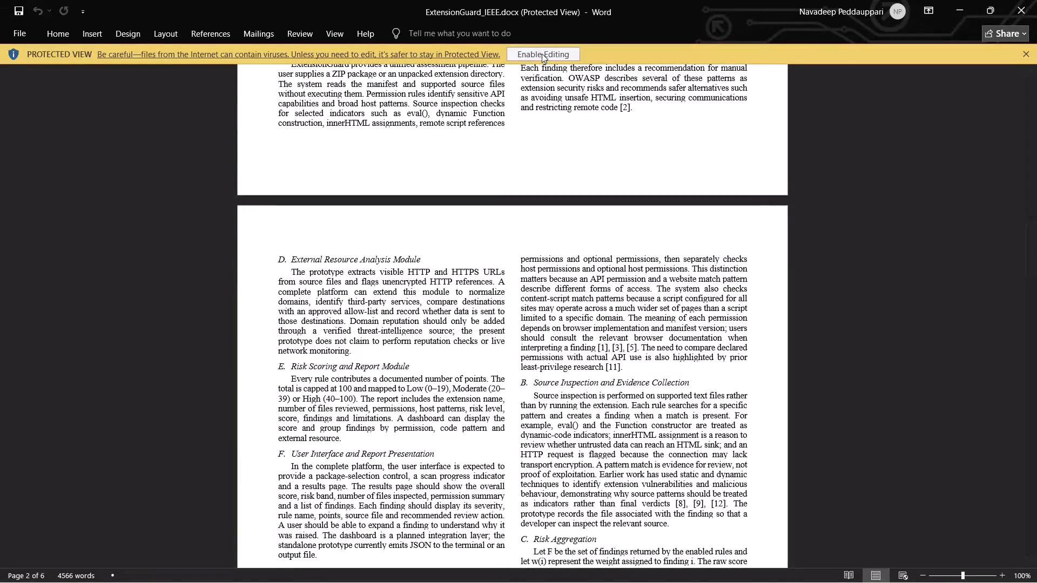
Take ExtensionGuard_IEEE.docx out of Protected View so it can be edited.
{"action": "left_click", "coordinate": [542, 53]}
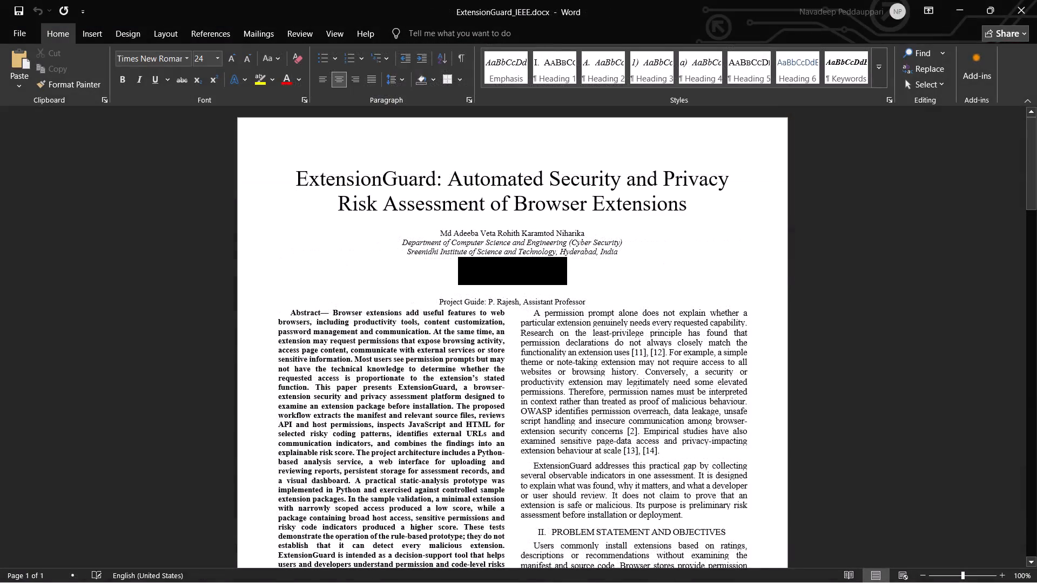
Check the editable ExtensionGuard_IEEE.docx from the title block through page 2, including the abstract, headings and workflow figure.
{"action": "scroll", "coordinate": [506, 284], "scroll_direction": "down", "scroll_amount": 9}
{"action": "scroll", "coordinate": [506, 284], "scroll_direction": "up", "scroll_amount": 8}
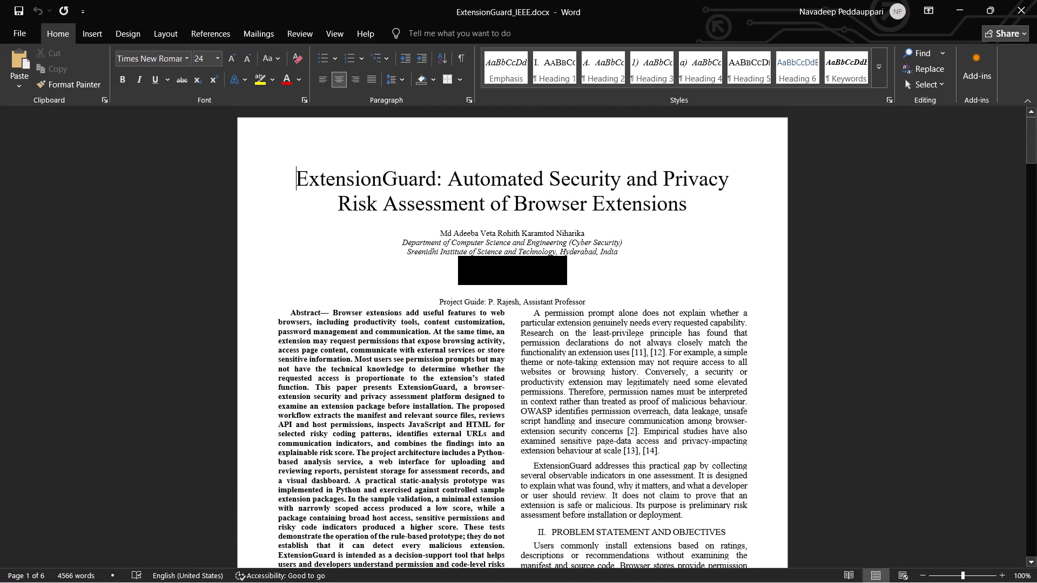
{"action": "scroll", "coordinate": [652, 450], "scroll_direction": "down", "scroll_amount": 1}
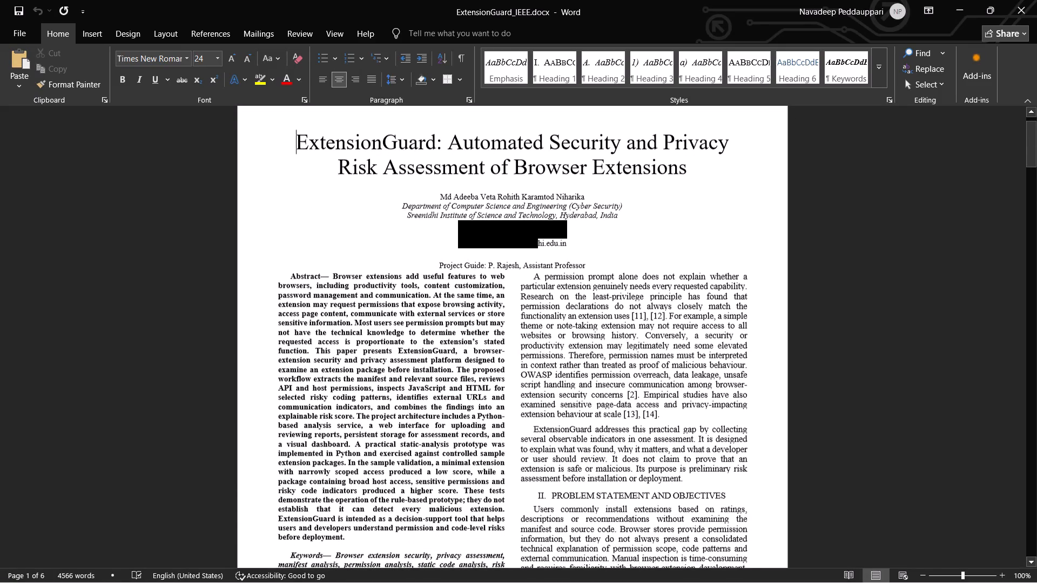
{"action": "scroll", "coordinate": [652, 450], "scroll_direction": "down", "scroll_amount": 3}
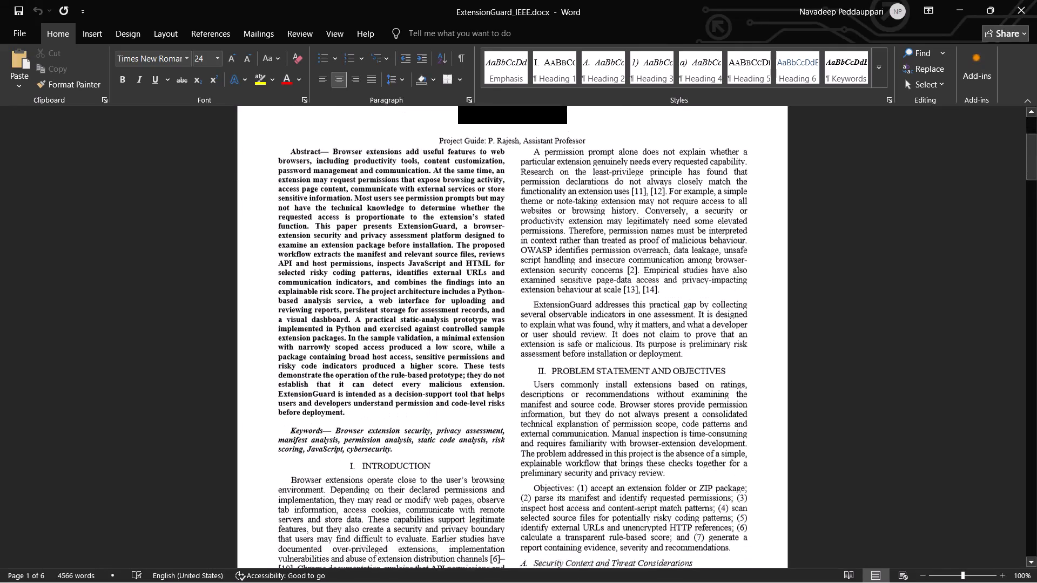
{"action": "scroll", "coordinate": [652, 450], "scroll_direction": "down", "scroll_amount": 5}
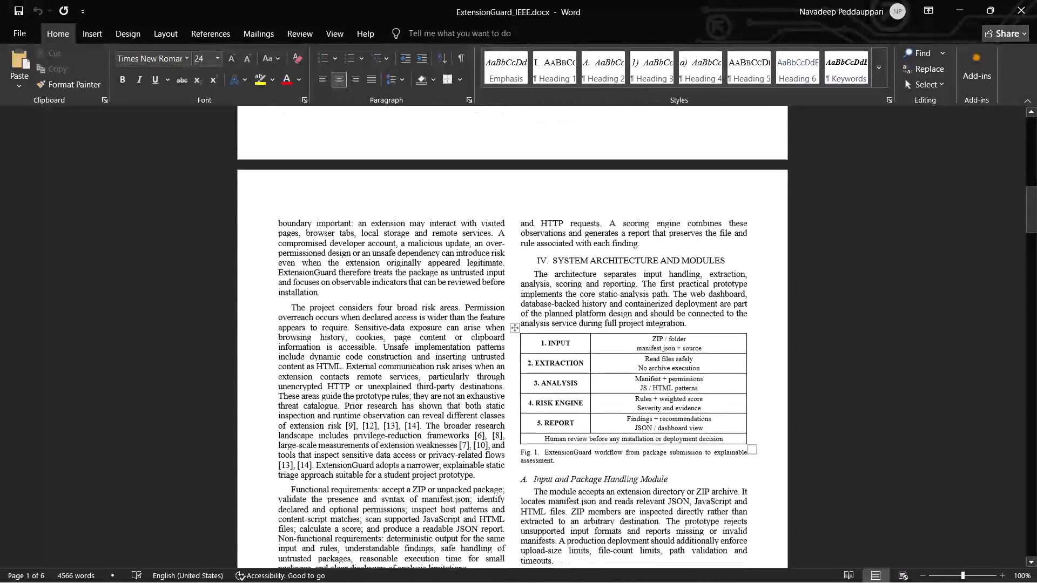
{"action": "scroll", "coordinate": [652, 450], "scroll_direction": "down", "scroll_amount": 7}
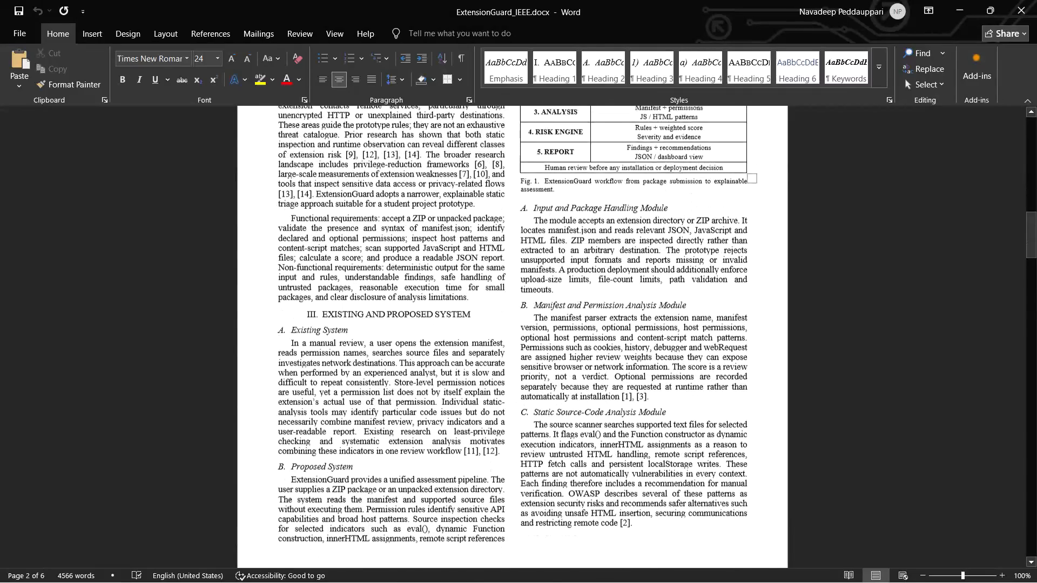
Check the remaining pages of ExtensionGuard_IEEE.docx, covering the implementation section, the rule and result tables and the reference list.
{"action": "scroll", "coordinate": [652, 450], "scroll_direction": "down", "scroll_amount": 9}
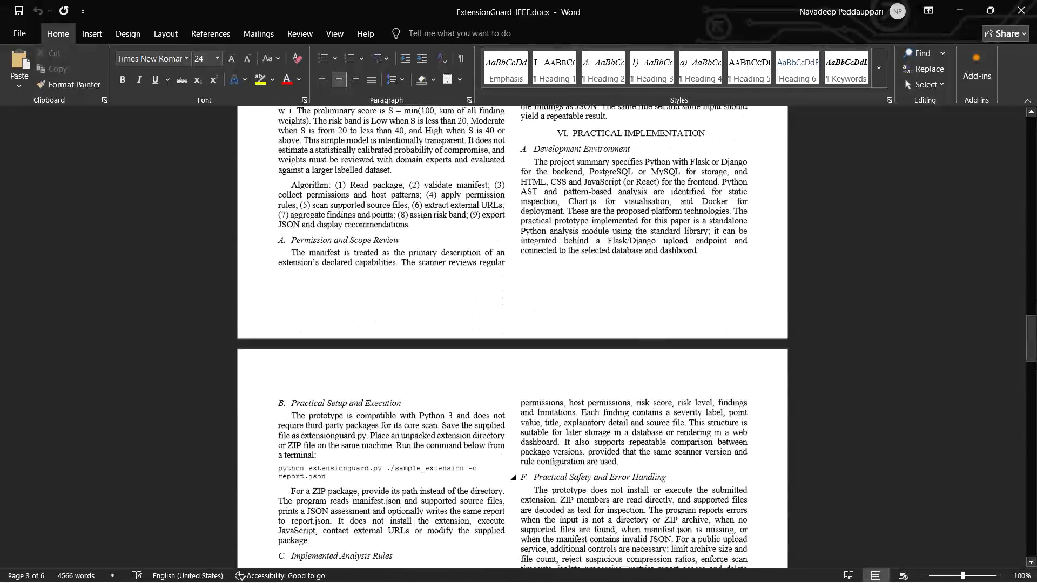
{"action": "scroll", "coordinate": [652, 450], "scroll_direction": "down", "scroll_amount": 1}
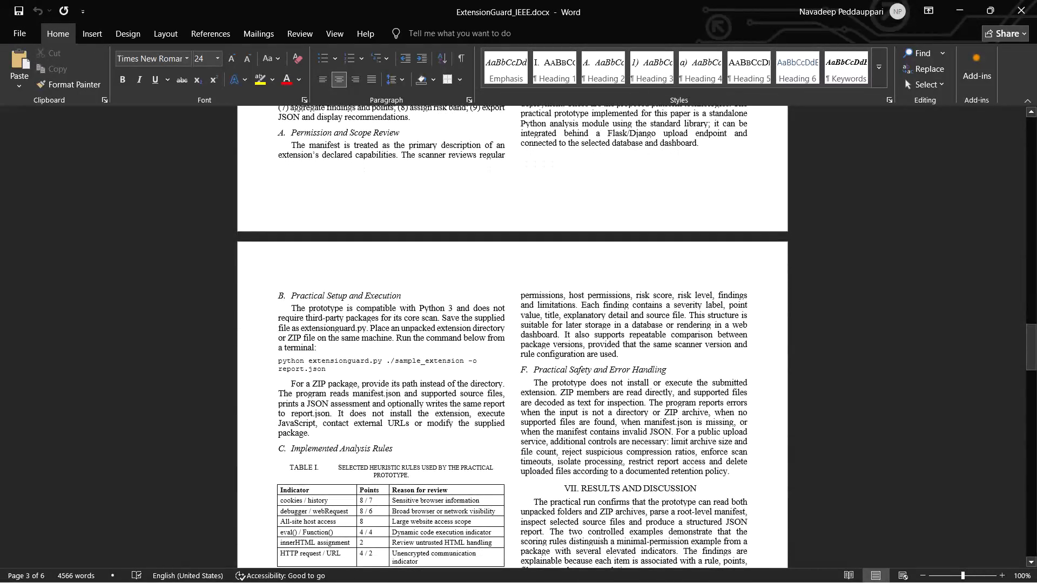
{"action": "scroll", "coordinate": [652, 450], "scroll_direction": "down", "scroll_amount": 5}
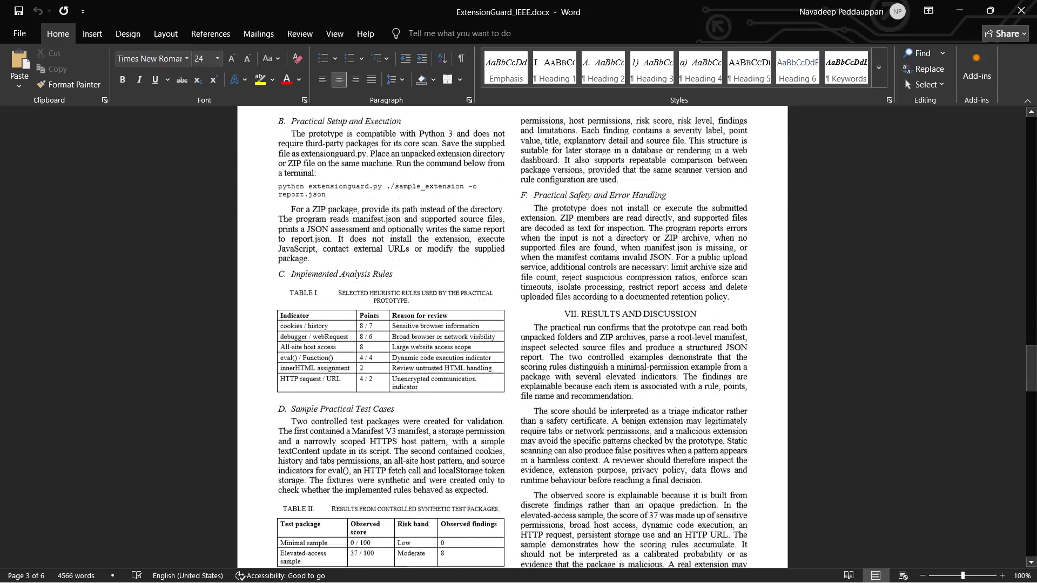
{"action": "scroll", "coordinate": [652, 450], "scroll_direction": "down", "scroll_amount": 10}
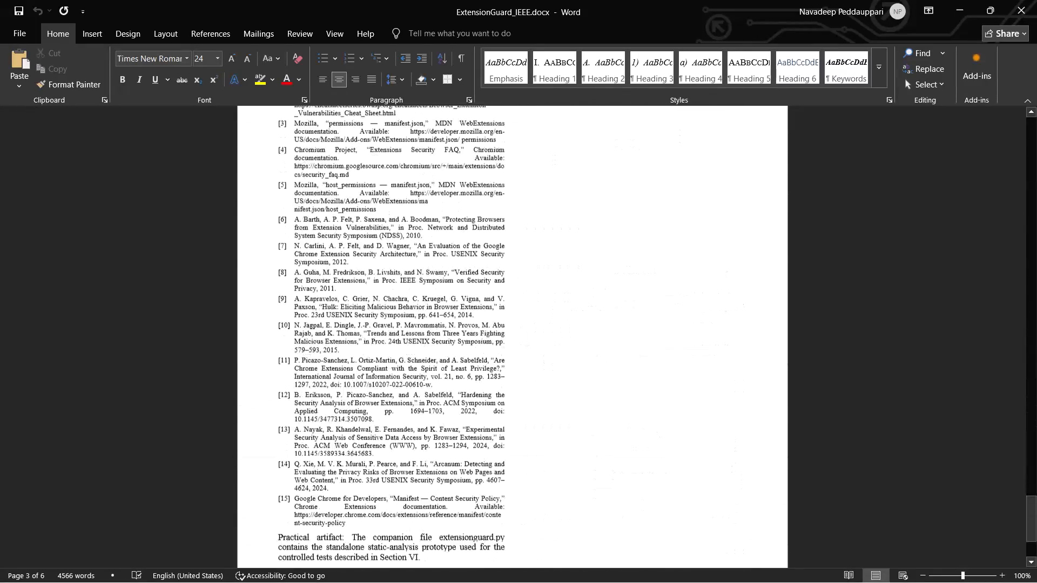
{"action": "scroll", "coordinate": [652, 450], "scroll_direction": "down", "scroll_amount": 2}
{"action": "scroll", "coordinate": [652, 450], "scroll_direction": "up", "scroll_amount": 5}
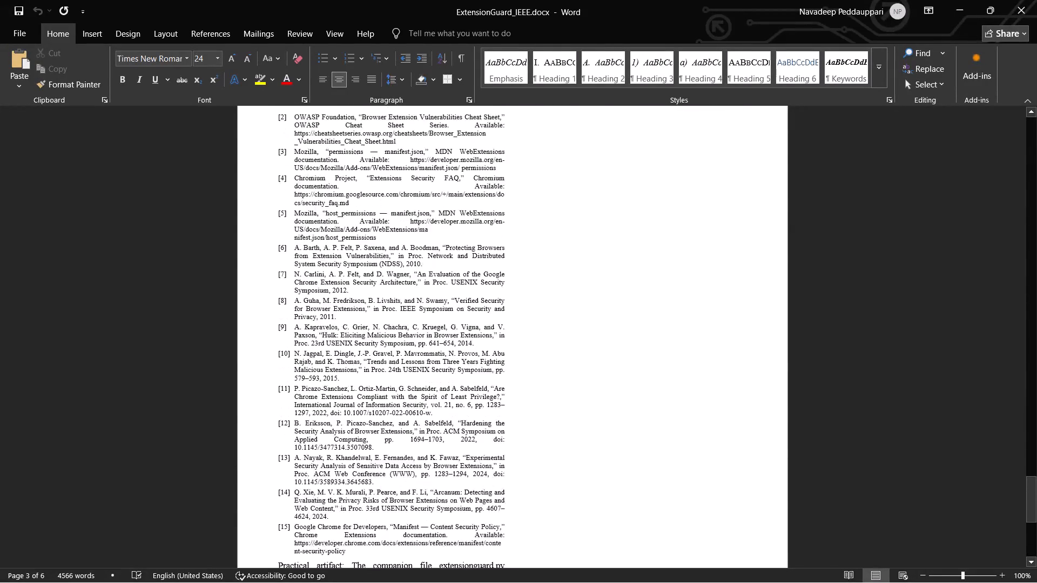
{"action": "scroll", "coordinate": [652, 450], "scroll_direction": "up", "scroll_amount": 2}
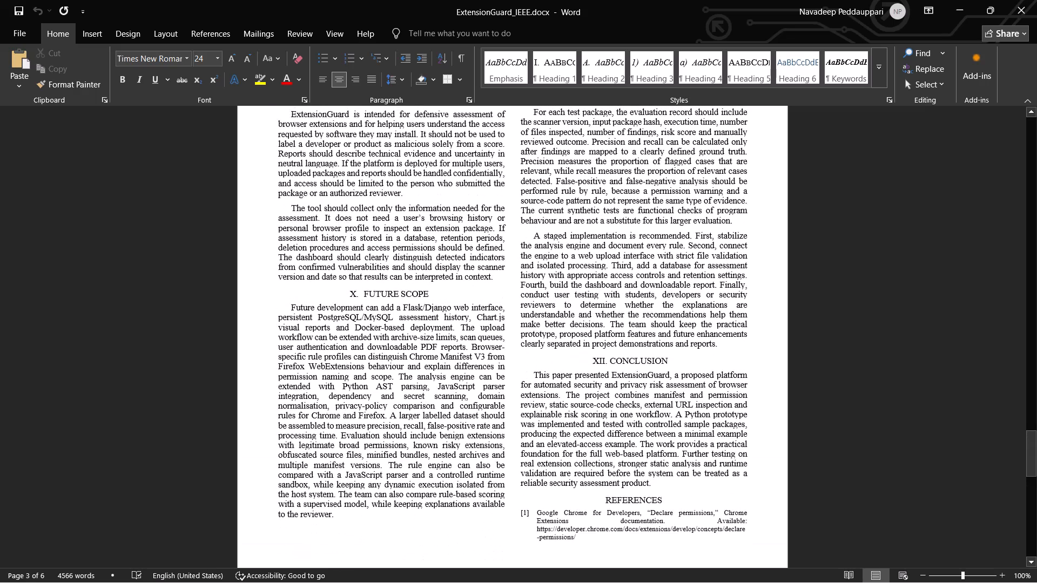
Look back through ExtensionGuard_IEEE.docx from the conclusion to the front pages, rechecking the result tables, methodology and workflow figure.
{"action": "scroll", "coordinate": [652, 450], "scroll_direction": "up", "scroll_amount": 3}
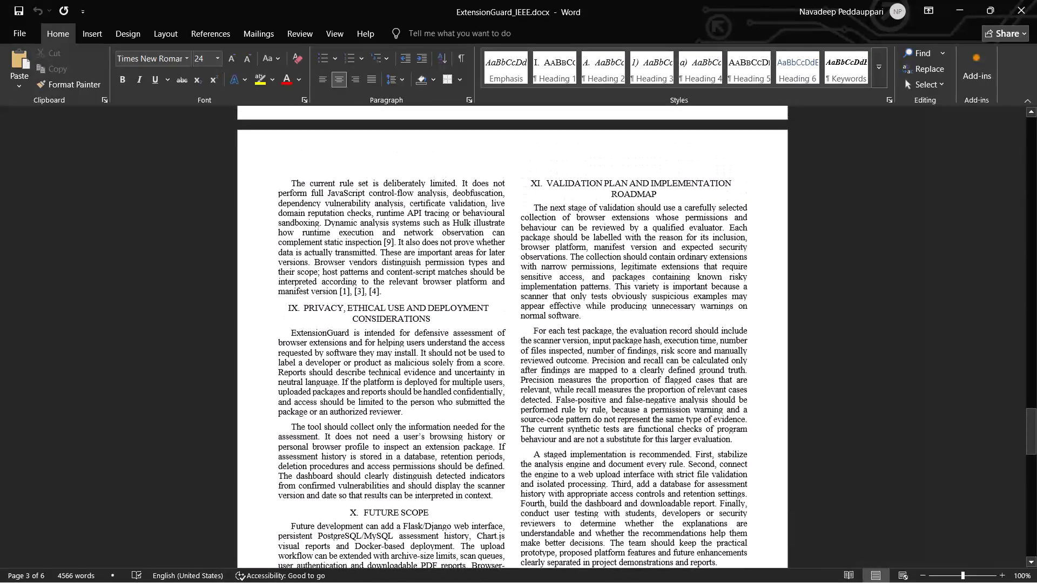
{"action": "scroll", "coordinate": [652, 450], "scroll_direction": "up", "scroll_amount": 1}
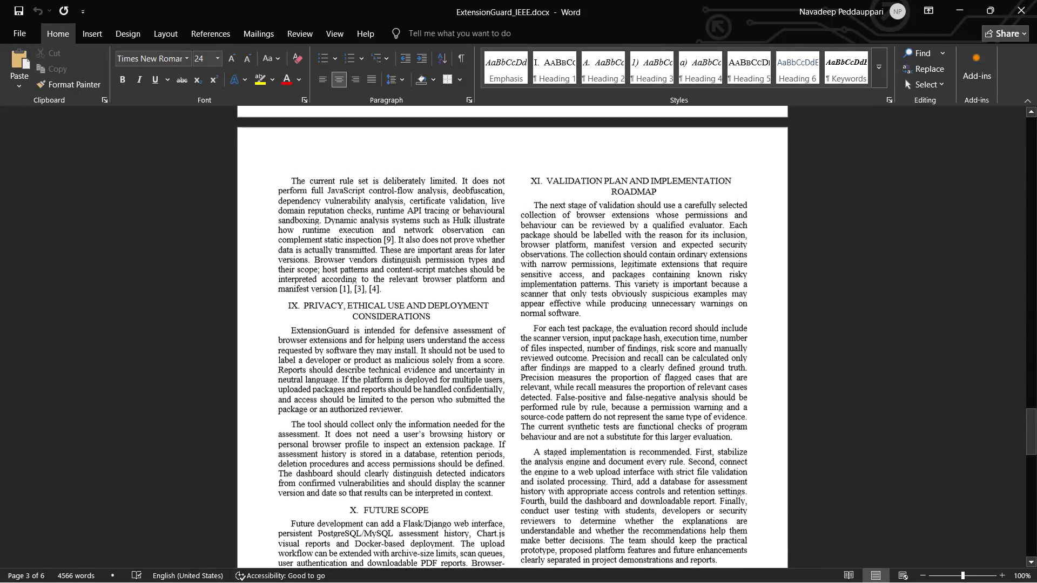
{"action": "scroll", "coordinate": [652, 450], "scroll_direction": "up", "scroll_amount": 3}
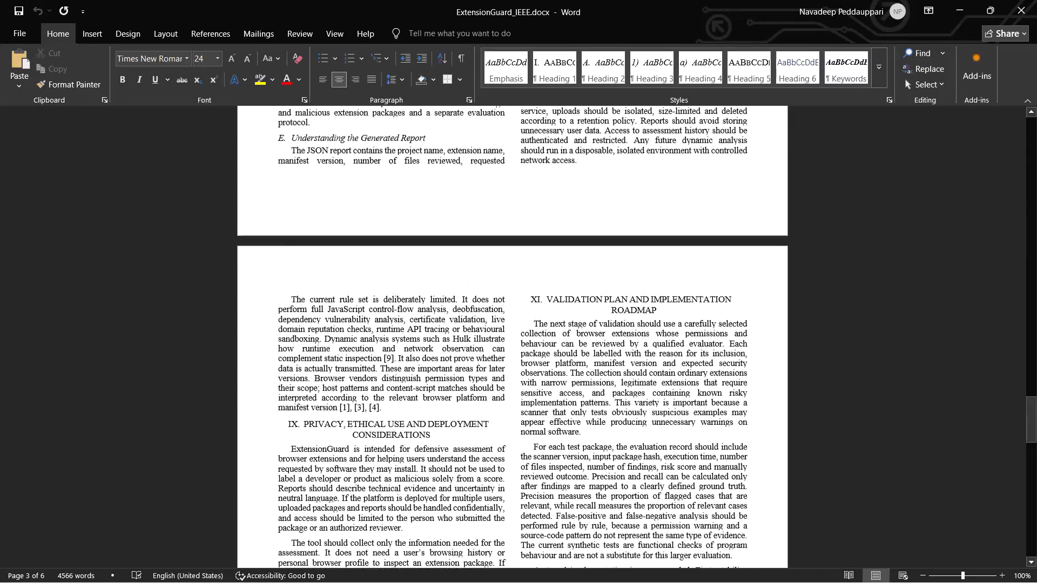
{"action": "scroll", "coordinate": [652, 450], "scroll_direction": "up", "scroll_amount": 2}
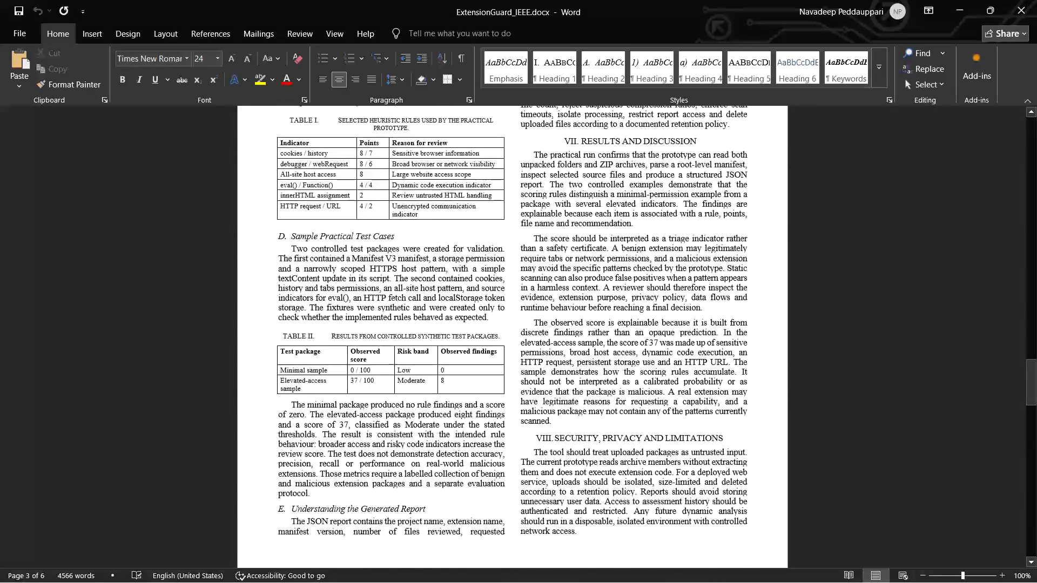
{"action": "scroll", "coordinate": [652, 450], "scroll_direction": "up", "scroll_amount": 4}
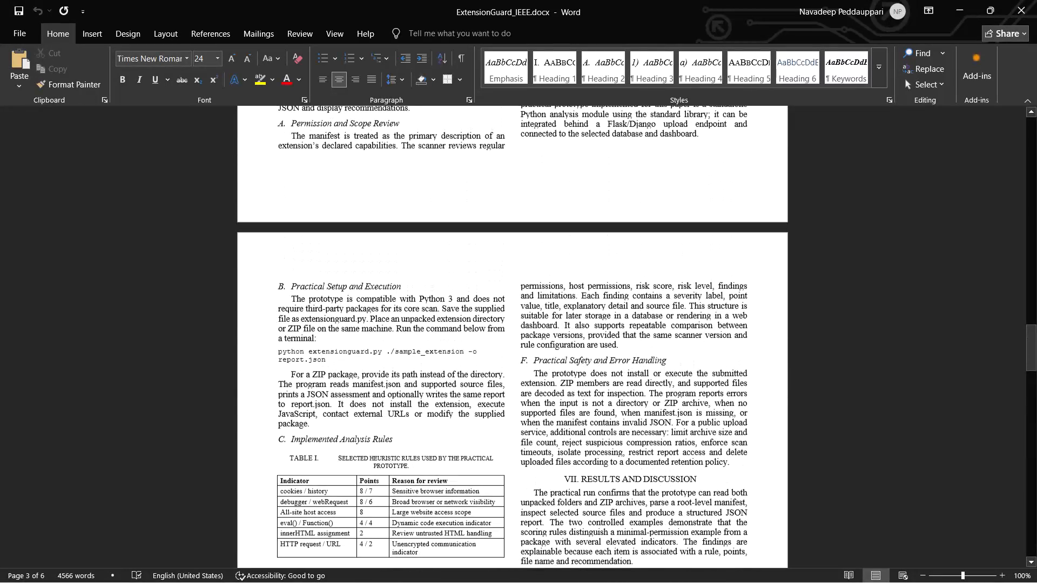
{"action": "scroll", "coordinate": [652, 450], "scroll_direction": "up", "scroll_amount": 3}
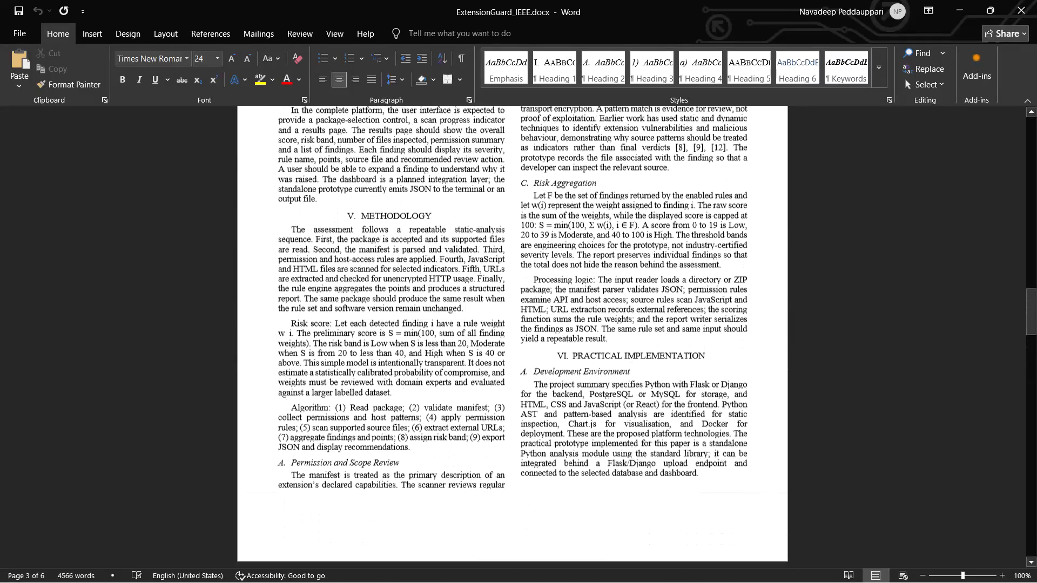
{"action": "scroll", "coordinate": [652, 450], "scroll_direction": "up", "scroll_amount": 5}
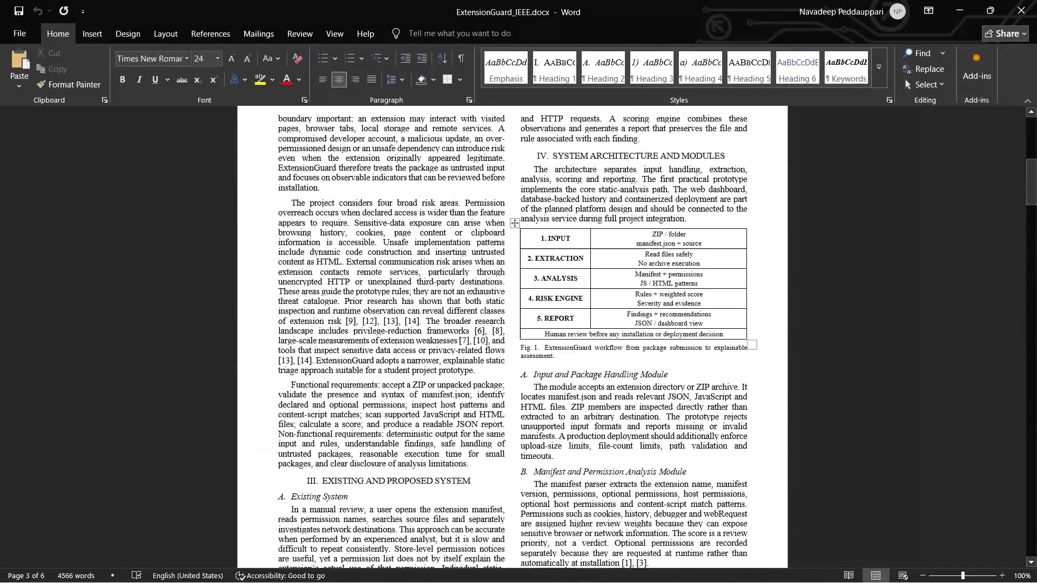
{"action": "scroll", "coordinate": [652, 450], "scroll_direction": "up", "scroll_amount": 10}
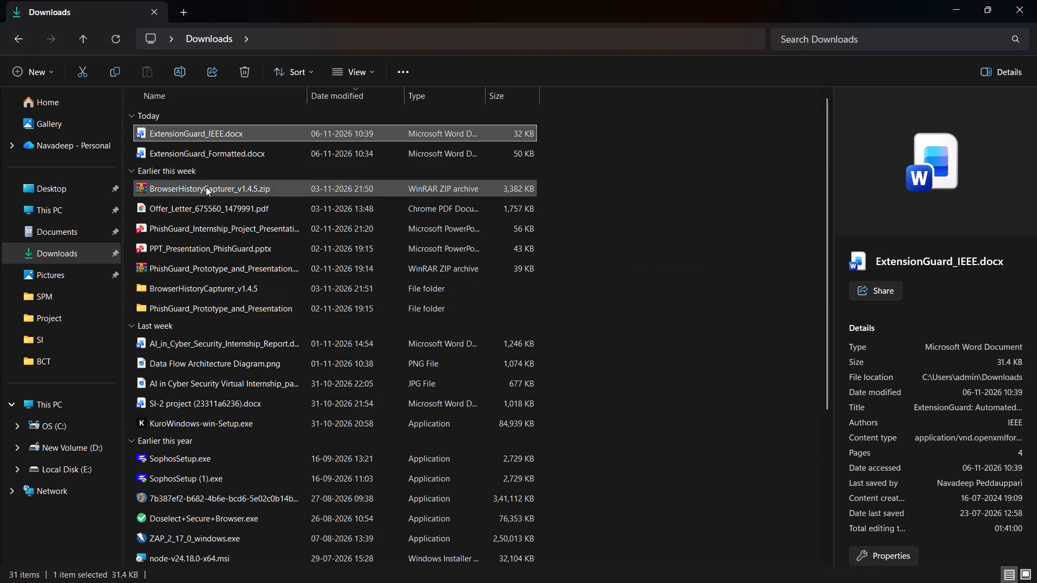
Open ExtensionGuard_Formatted.docx from the Downloads folder in Word.
{"action": "double_click", "coordinate": [203, 146]}
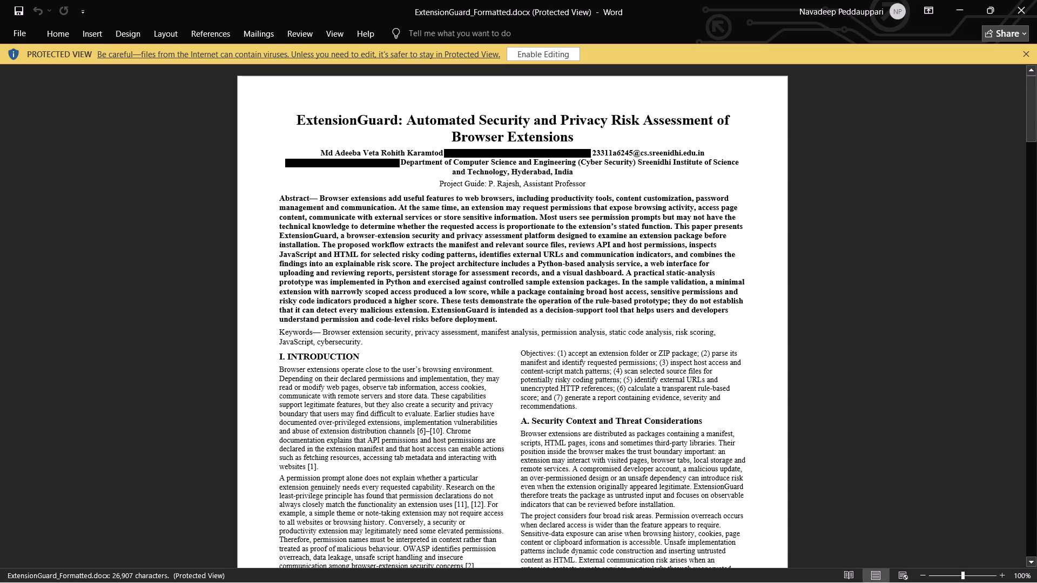
Look at the first page of ExtensionGuard_Formatted.docx and close the document.
{"action": "scroll", "coordinate": [450, 307], "scroll_direction": "up", "scroll_amount": 1}
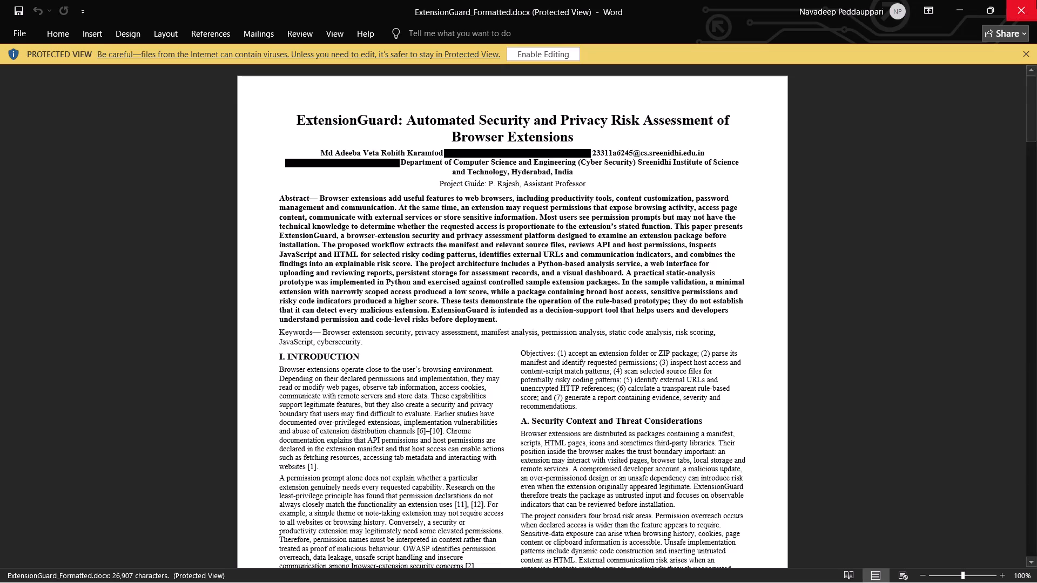
{"action": "left_click", "coordinate": [1036, 0]}
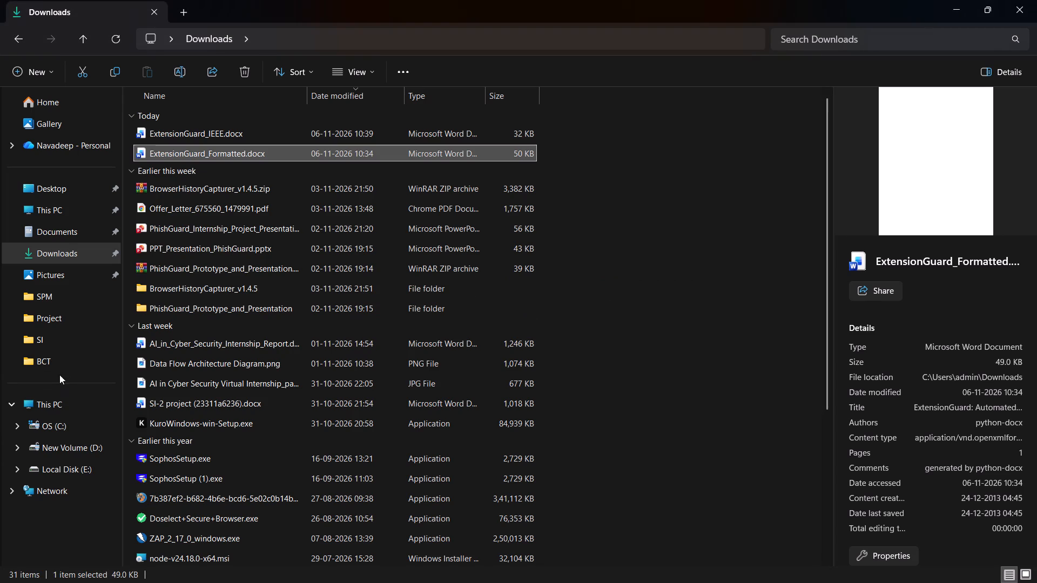
Open SentinelAI_ForSubmit.docx from the Project folder in Word.
{"action": "left_click", "coordinate": [42, 317]}
{"action": "scroll", "coordinate": [272, 417], "scroll_direction": "down", "scroll_amount": 7}
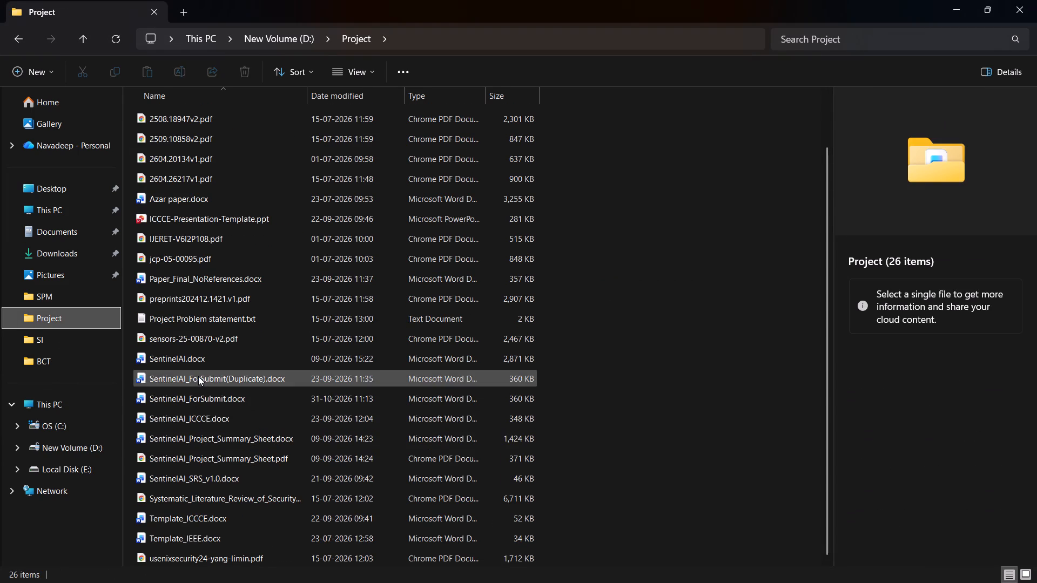
{"action": "double_click", "coordinate": [199, 399]}
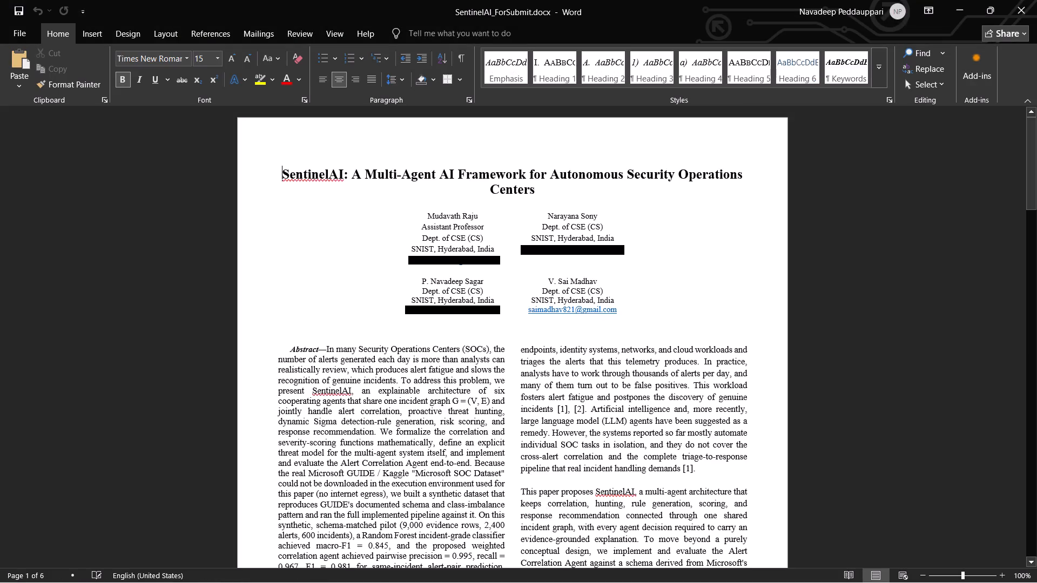
Copy the complete four-author block beneath the title of SentinelAI_ForSubmit.docx.
{"action": "left_click_drag", "start_coordinate": [419, 212], "coordinate": [637, 310]}
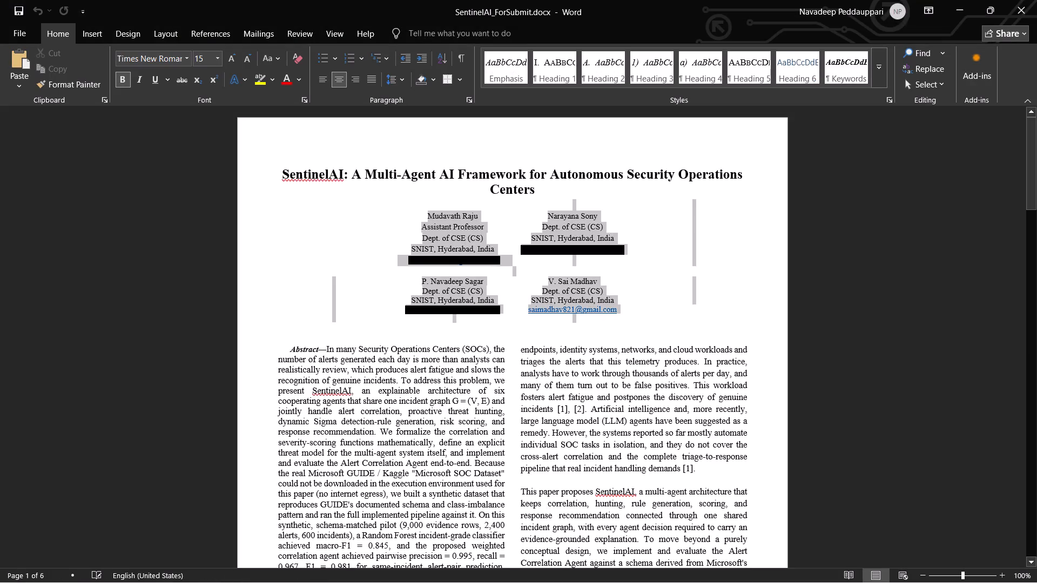
{"action": "left_click_drag", "start_coordinate": [637, 310], "coordinate": [712, 322]}
{"action": "left_click", "coordinate": [712, 322]}
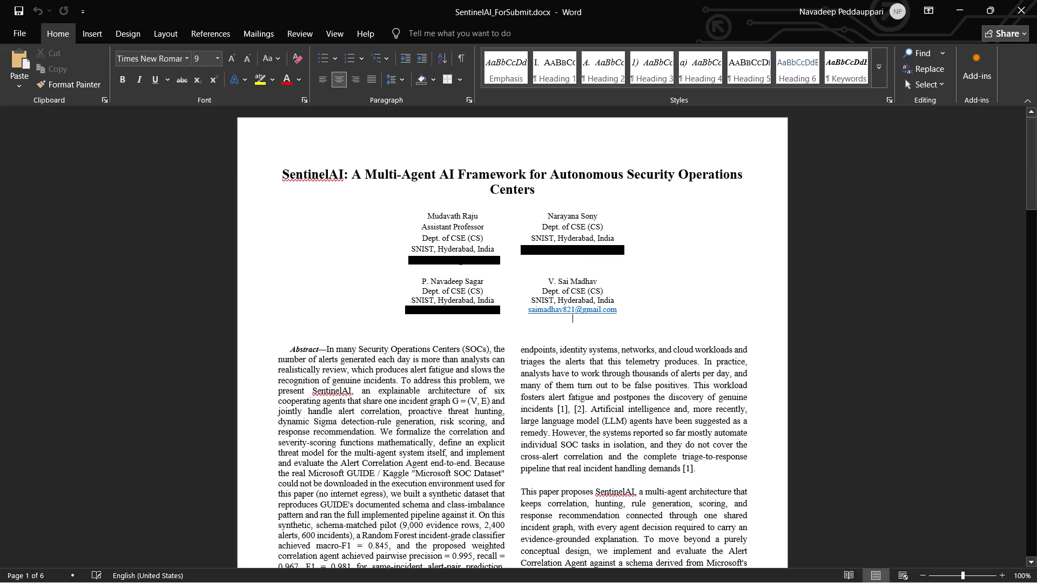
{"action": "left_click", "coordinate": [268, 206]}
{"action": "left_click", "coordinate": [279, 209]}
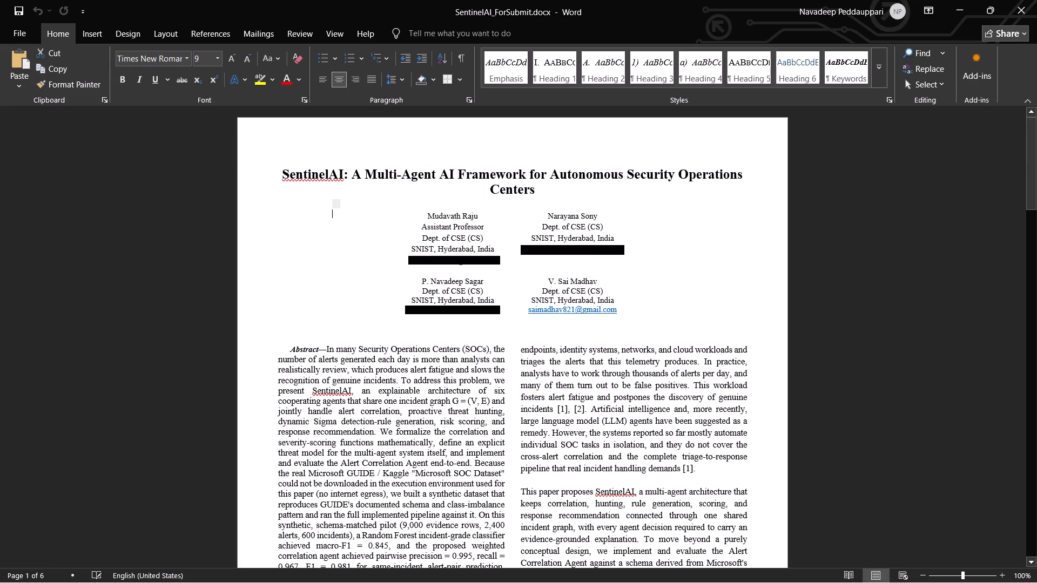
{"action": "left_click_drag", "start_coordinate": [279, 209], "coordinate": [719, 322]}
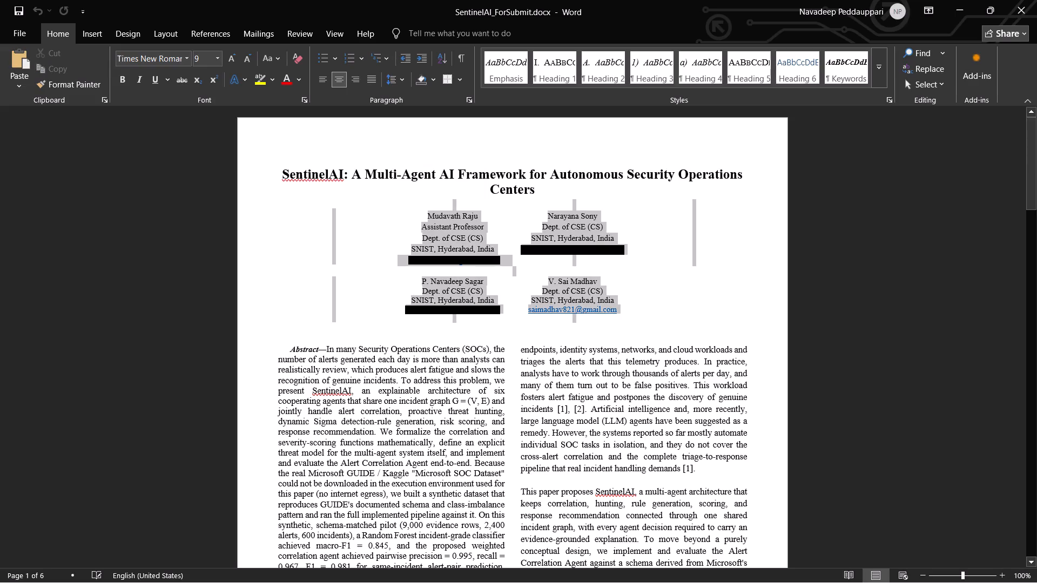
{"action": "left_click_drag", "start_coordinate": [719, 322], "coordinate": [728, 321]}
{"action": "key", "text": "ctrl+c"}
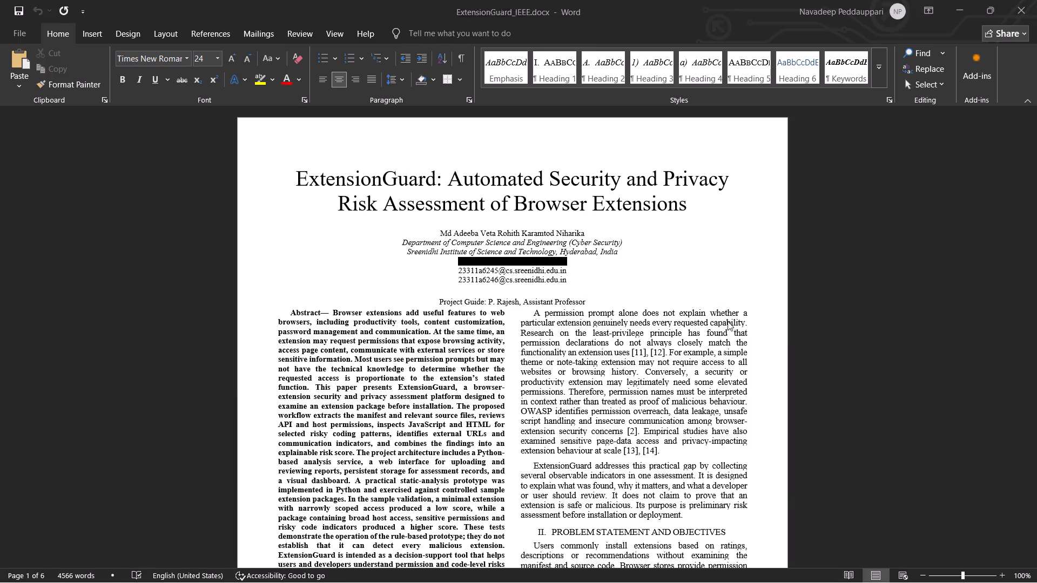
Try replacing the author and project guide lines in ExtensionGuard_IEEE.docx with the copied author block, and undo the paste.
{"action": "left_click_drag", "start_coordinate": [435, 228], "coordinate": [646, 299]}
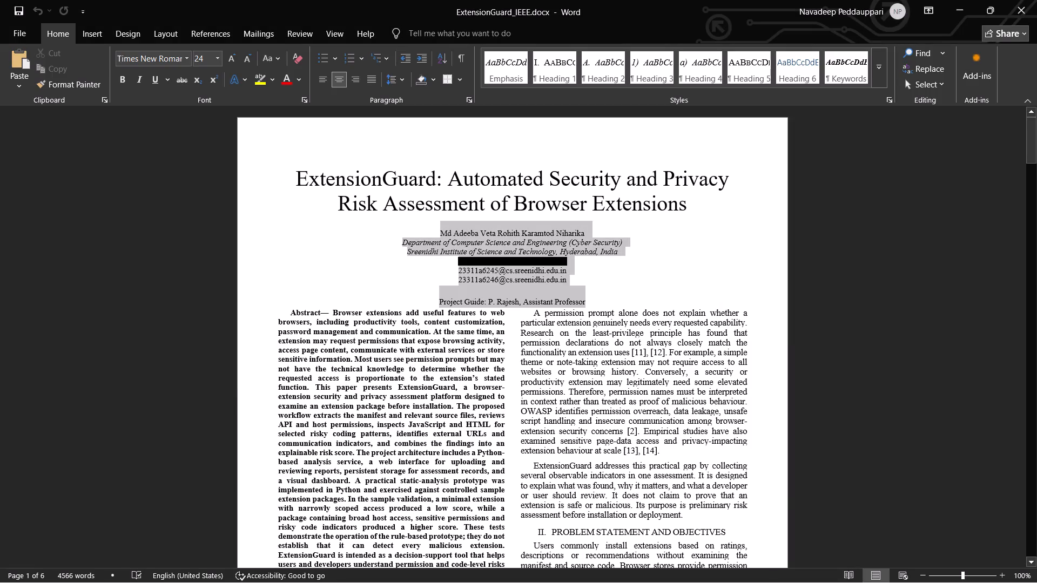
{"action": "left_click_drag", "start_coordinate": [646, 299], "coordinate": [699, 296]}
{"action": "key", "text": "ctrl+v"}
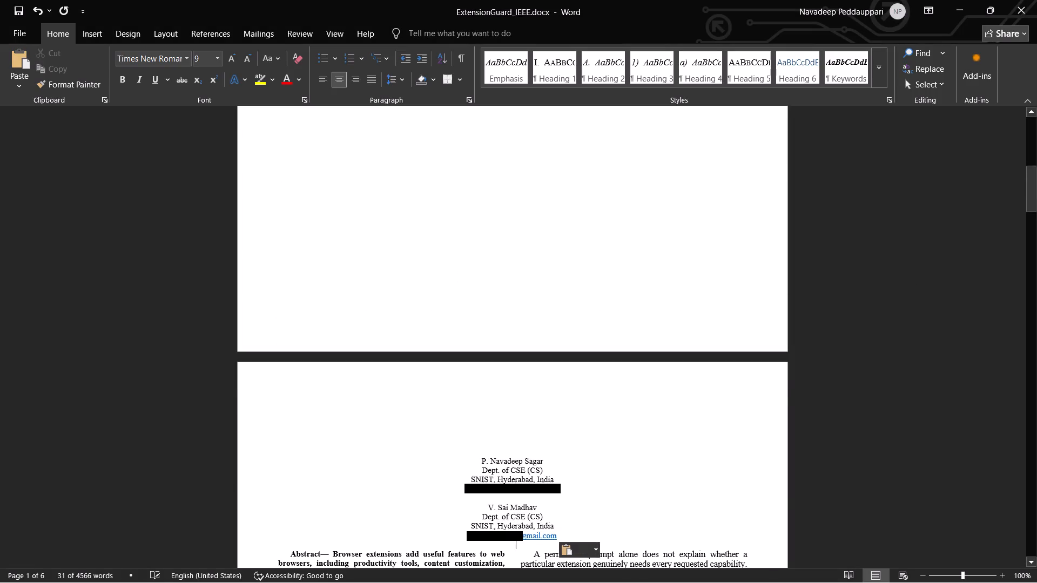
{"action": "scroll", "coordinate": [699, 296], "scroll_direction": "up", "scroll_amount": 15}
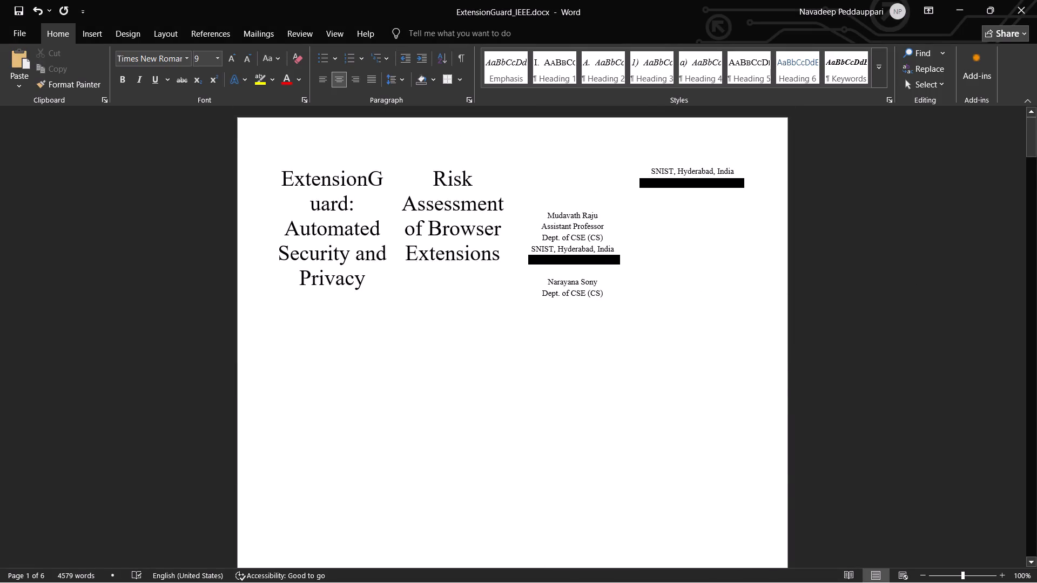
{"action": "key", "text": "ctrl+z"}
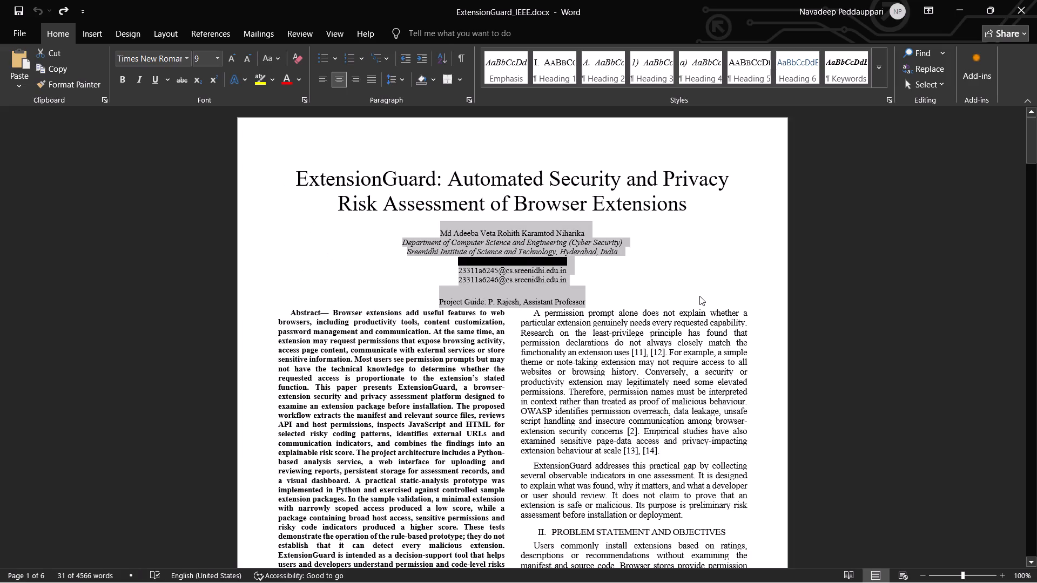
Delete the author and project guide lines from ExtensionGuard_IEEE.docx and insert an empty line between the title and the abstract.
{"action": "key", "text": "BackSpace"}
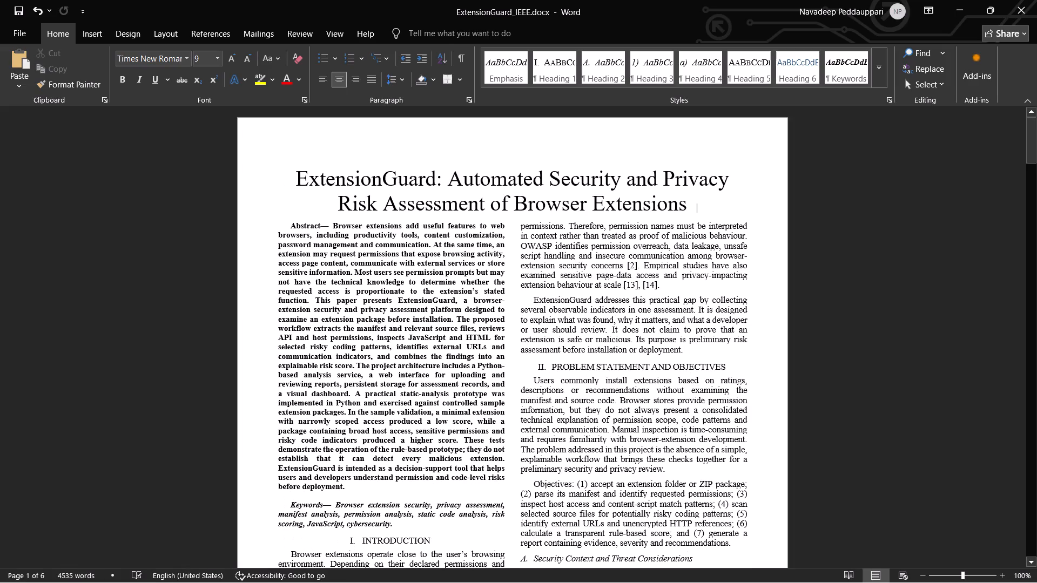
{"action": "key", "text": "Return"}
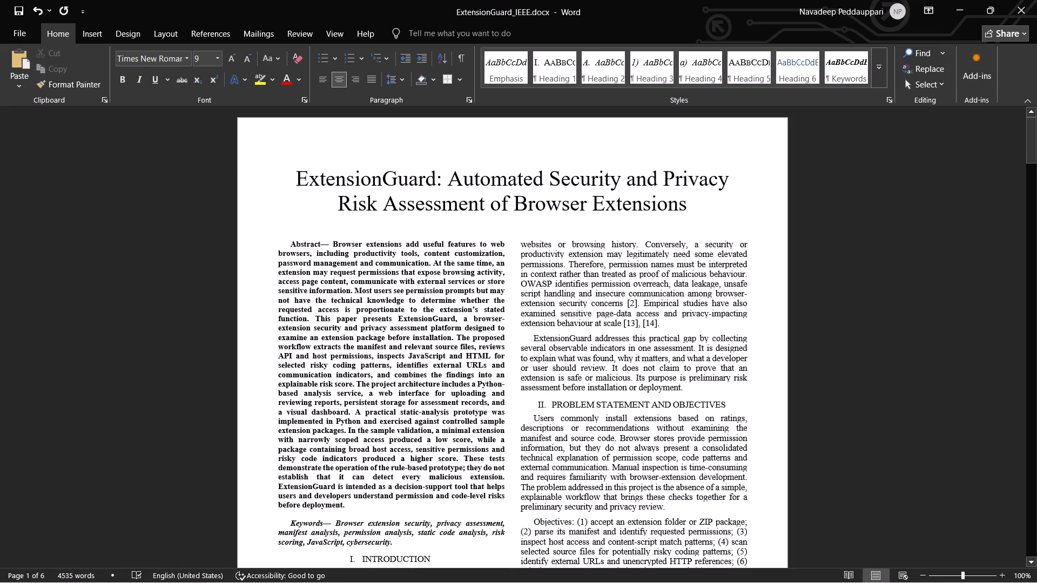
{"action": "key", "text": "Left"}
{"action": "key", "text": "Left"}
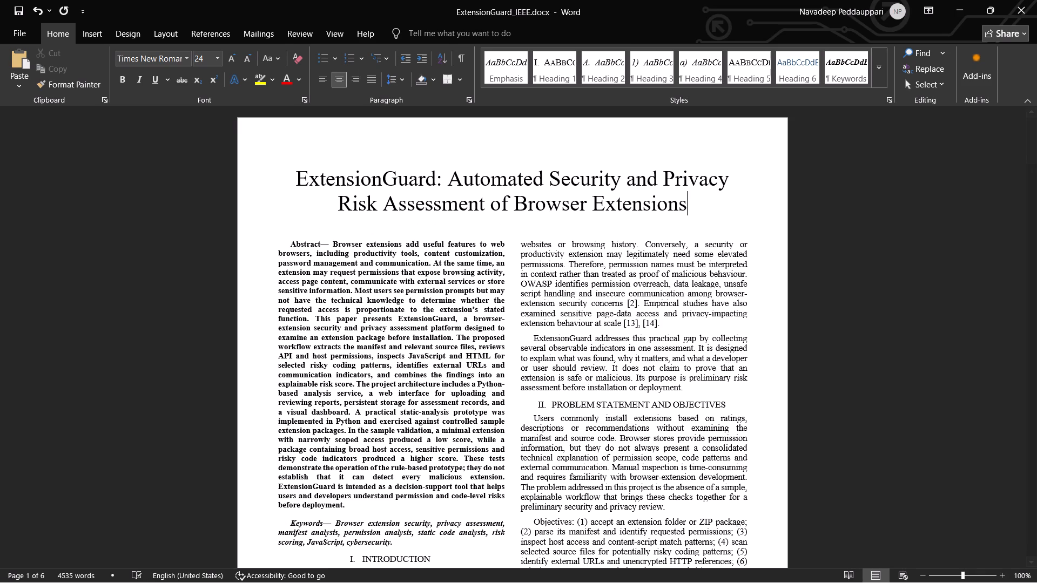
{"action": "key", "text": "Down"}
{"action": "key", "text": "Up"}
{"action": "key", "text": "Down"}
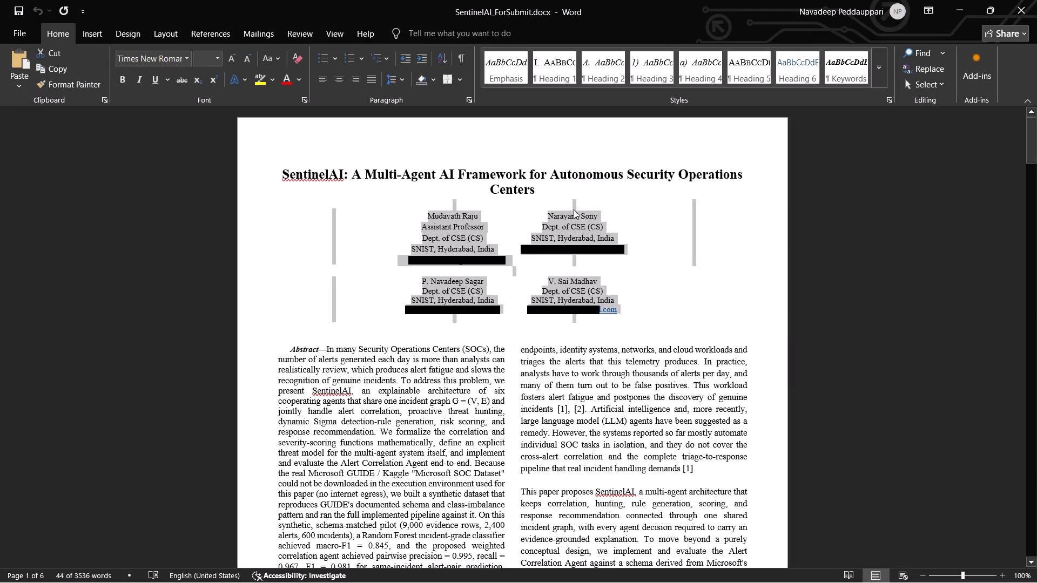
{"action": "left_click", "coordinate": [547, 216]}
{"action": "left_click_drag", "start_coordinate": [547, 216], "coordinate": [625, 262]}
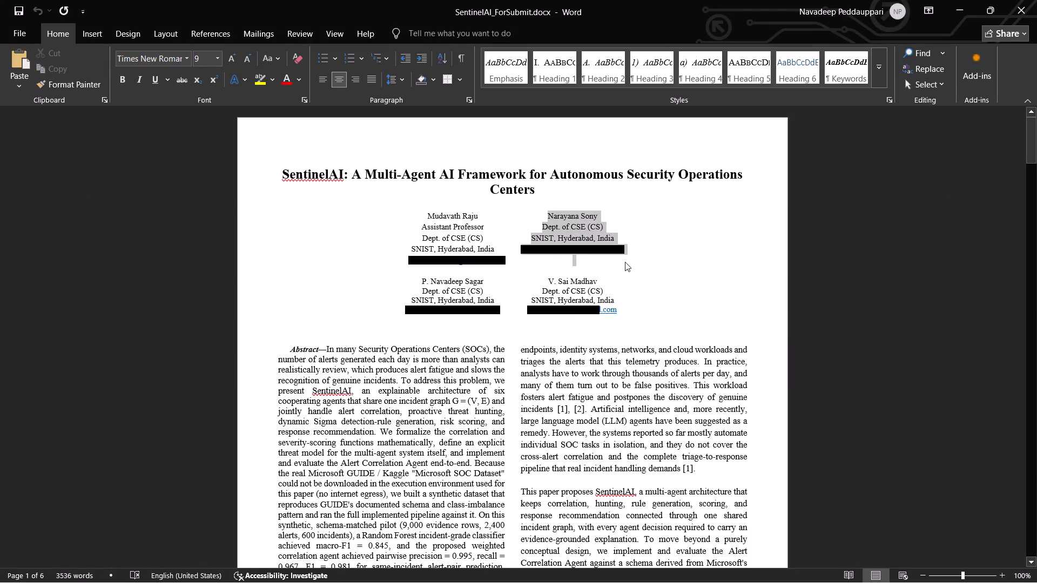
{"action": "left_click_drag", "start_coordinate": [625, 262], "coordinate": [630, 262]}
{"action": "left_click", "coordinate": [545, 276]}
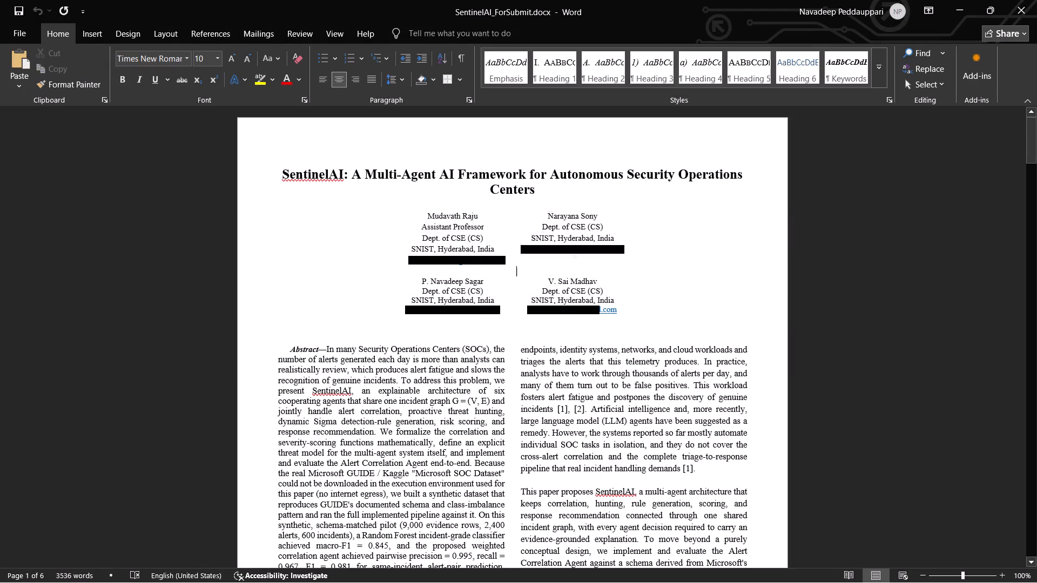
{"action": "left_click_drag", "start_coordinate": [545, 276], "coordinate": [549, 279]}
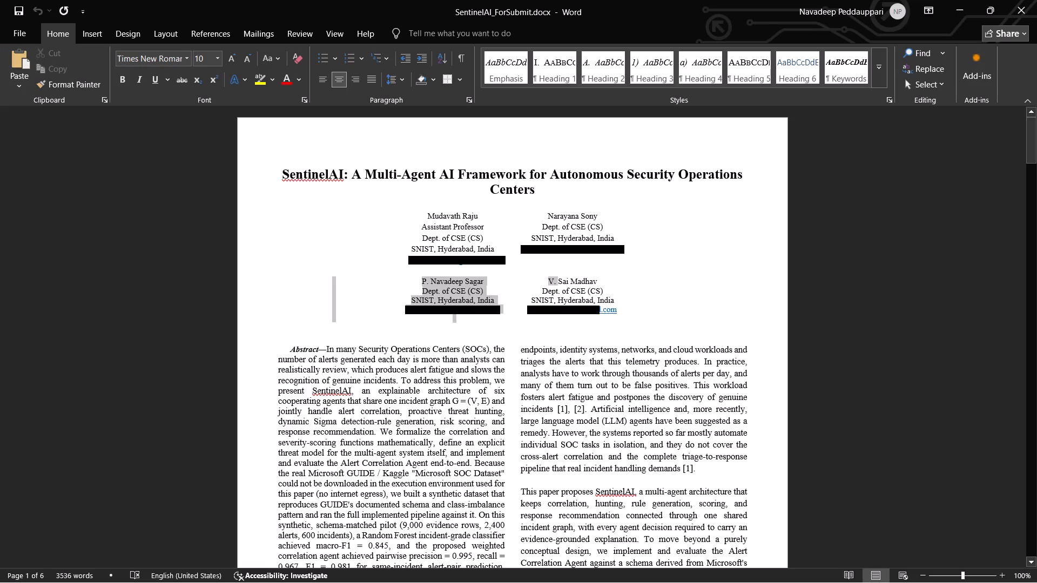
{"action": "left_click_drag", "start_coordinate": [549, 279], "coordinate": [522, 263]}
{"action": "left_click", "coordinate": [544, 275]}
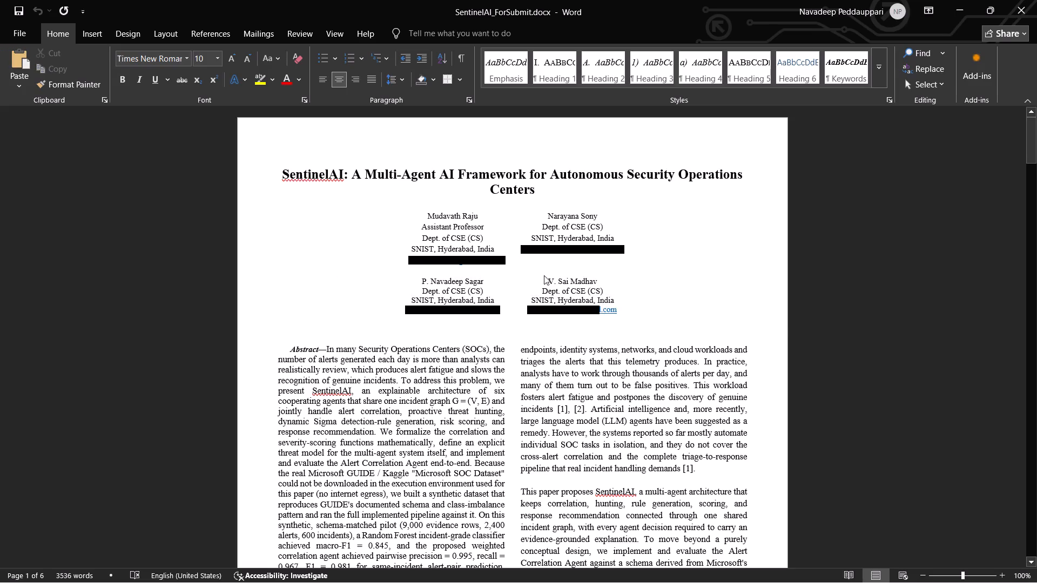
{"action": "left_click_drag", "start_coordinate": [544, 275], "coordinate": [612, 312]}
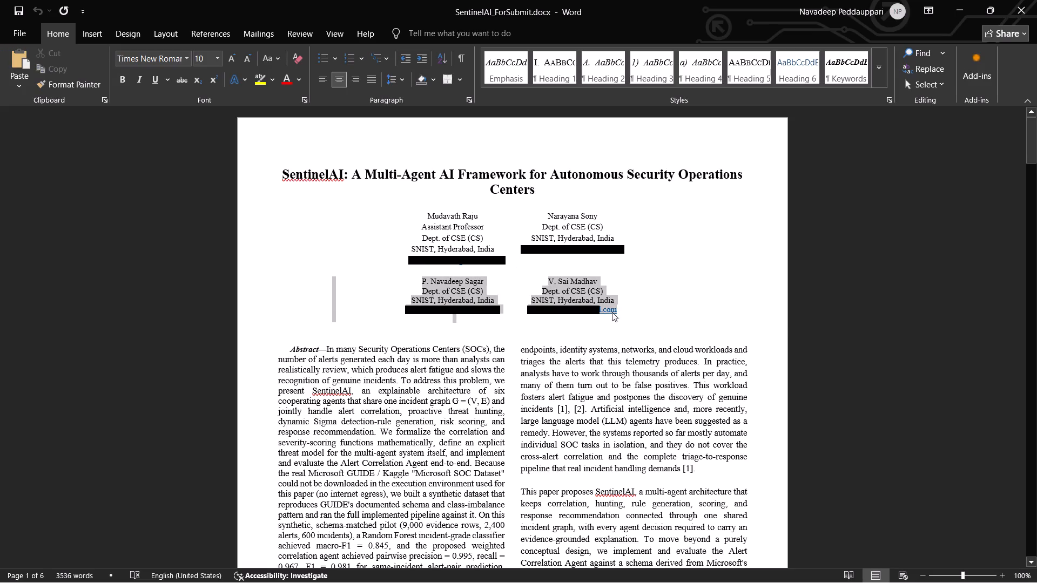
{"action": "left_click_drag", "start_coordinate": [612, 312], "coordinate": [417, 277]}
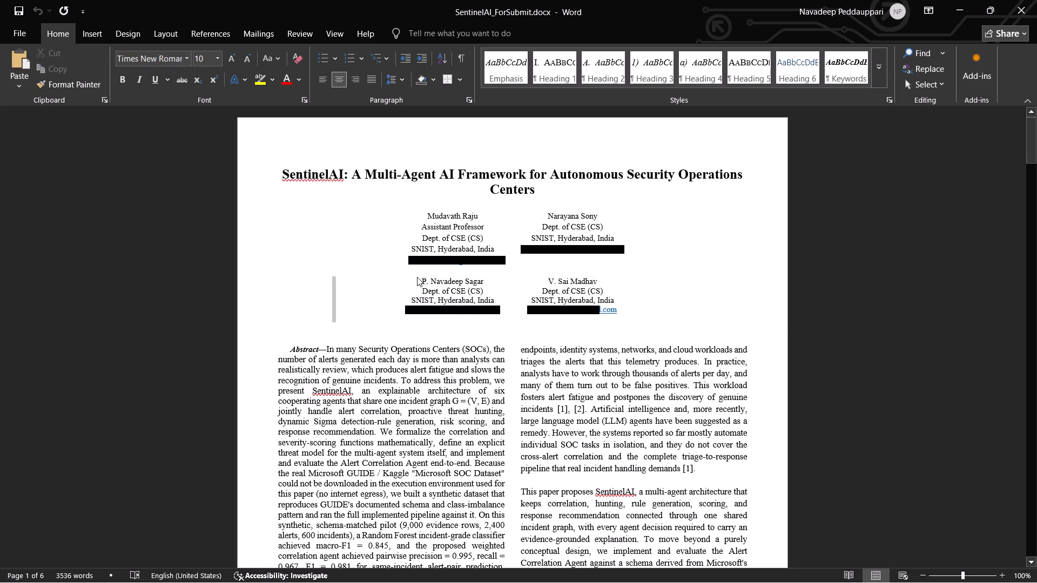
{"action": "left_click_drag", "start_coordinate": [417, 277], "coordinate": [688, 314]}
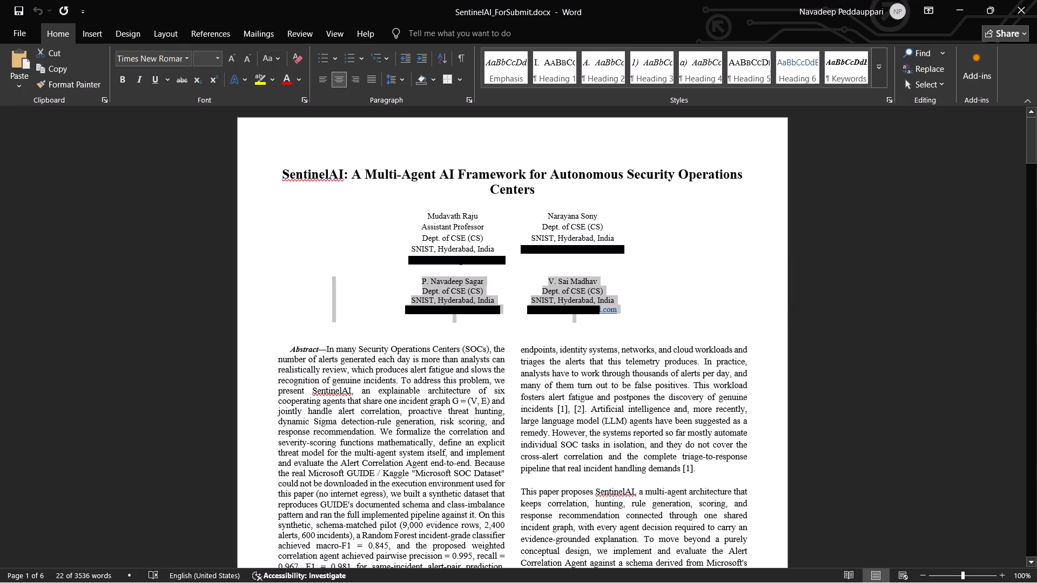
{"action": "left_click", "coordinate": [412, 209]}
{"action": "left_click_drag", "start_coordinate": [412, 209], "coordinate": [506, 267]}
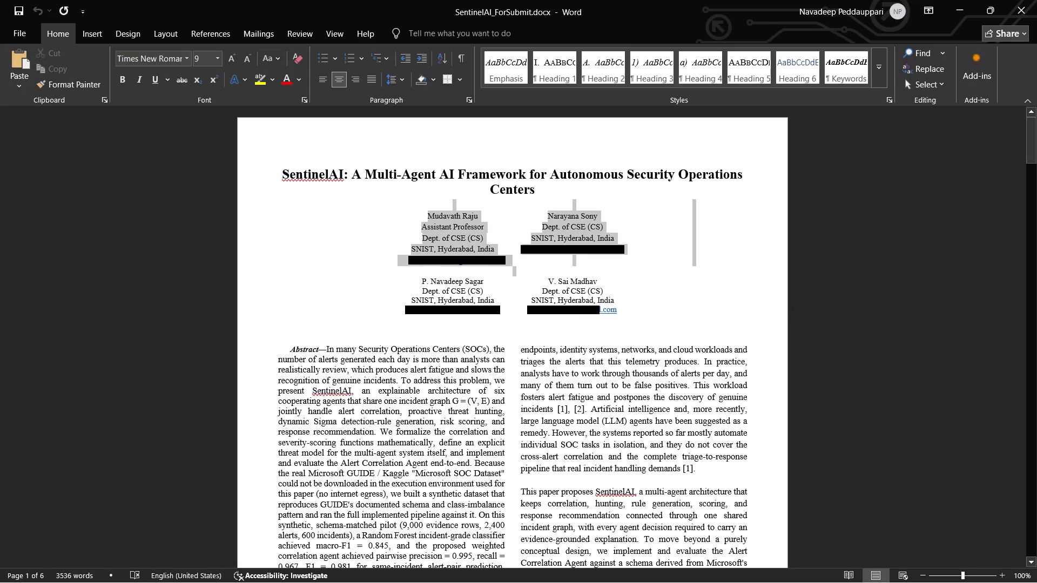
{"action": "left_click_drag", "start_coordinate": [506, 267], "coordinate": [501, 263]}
Copy the first second-row author's details from SentinelAI_ForSubmit.docx into the empty line between title and abstract in ExtensionGuard_IEEE.docx.
{"action": "left_click", "coordinate": [420, 279]}
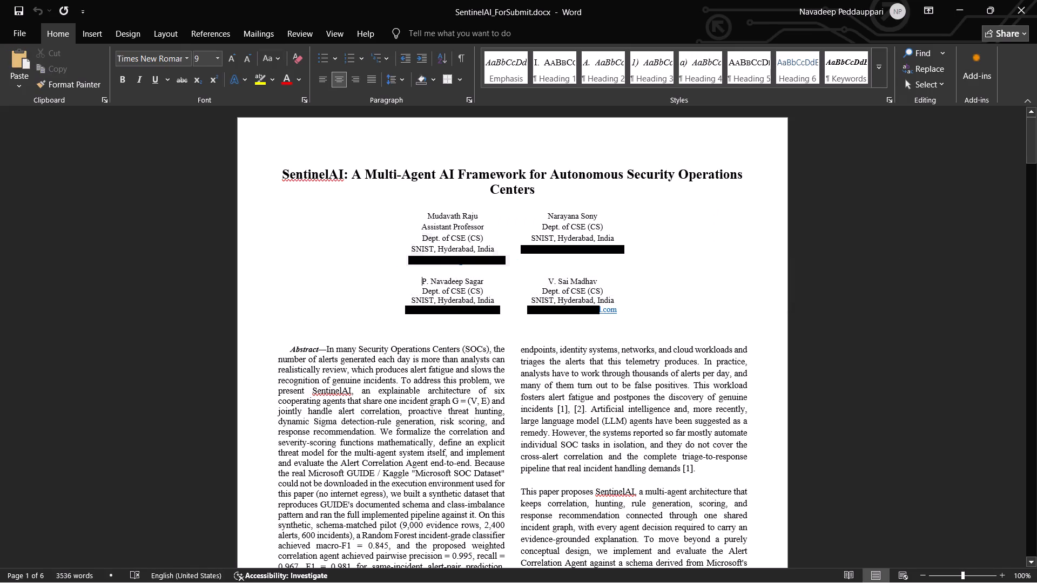
{"action": "left_click_drag", "start_coordinate": [420, 279], "coordinate": [496, 310]}
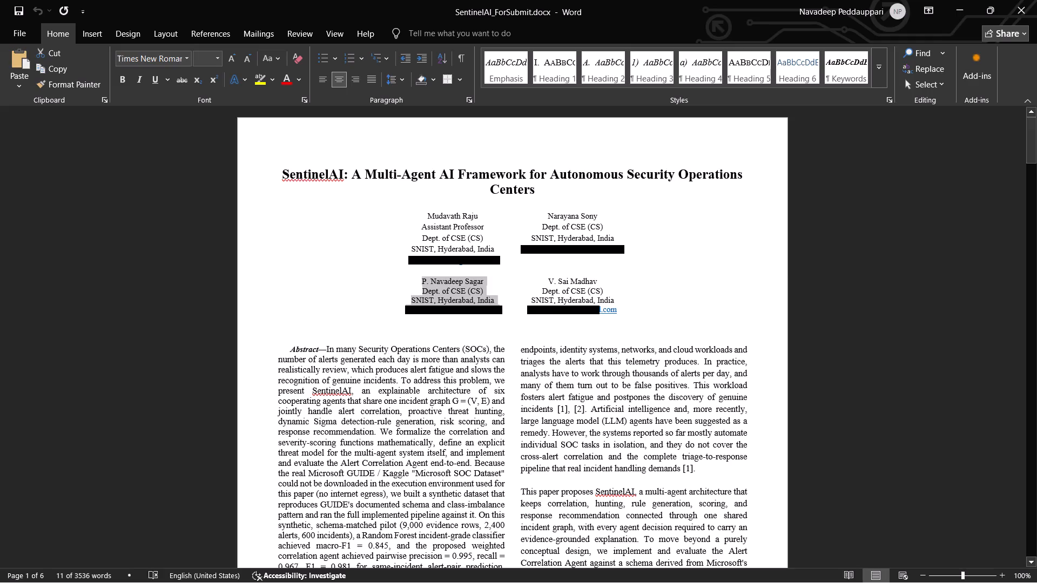
{"action": "key", "text": "ctrl+c"}
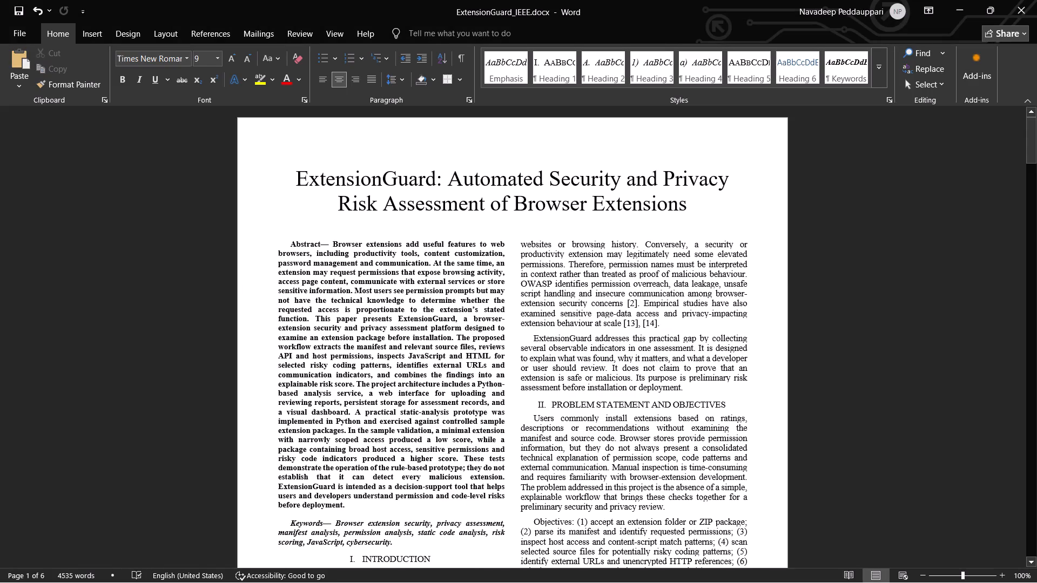
{"action": "key", "text": "ctrl+v"}
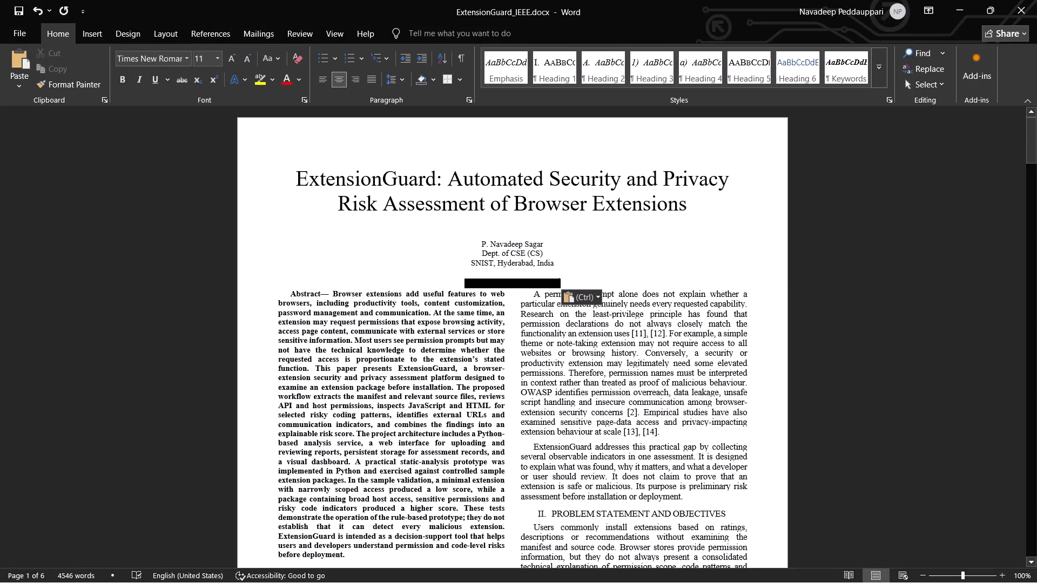
Close the gap above the pasted author's e-mail, keeping it on its own centred line directly below "SNIST, Hyderabad, India".
{"action": "key", "text": "Up"}
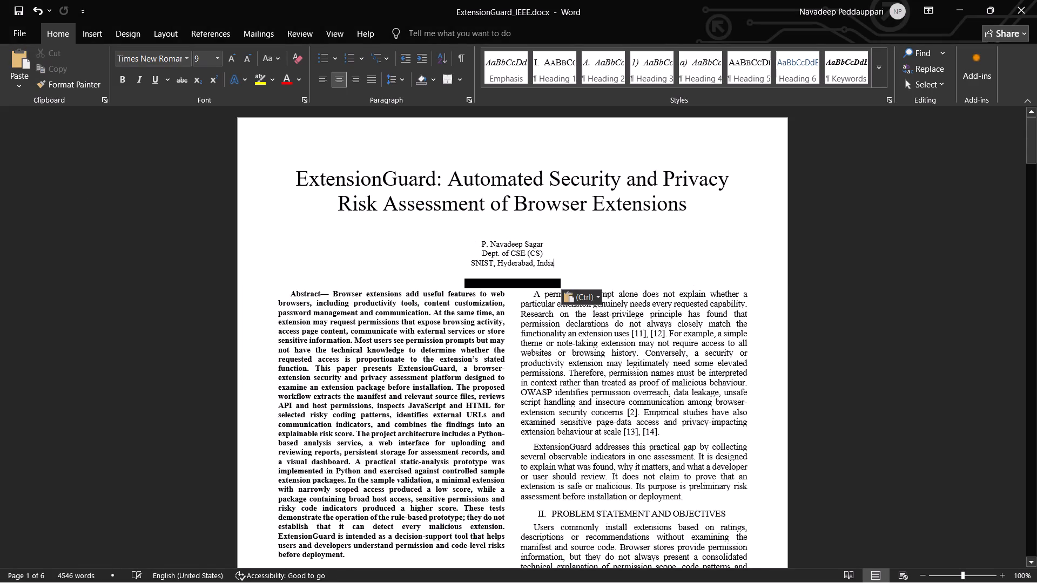
{"action": "key", "text": "Down"}
{"action": "key", "text": "Left"}
{"action": "key", "text": "Left"}
{"action": "key", "text": "Left"}
{"action": "key", "text": "Left"}
{"action": "key", "text": "Left"}
{"action": "key", "text": "Left"}
{"action": "key", "text": "Left"}
{"action": "key", "text": "Left"}
{"action": "key", "text": "Left"}
{"action": "key", "text": "Left"}
{"action": "key", "text": "Left"}
{"action": "key", "text": "Left"}
{"action": "key", "text": "Left"}
{"action": "key", "text": "Left"}
{"action": "key", "text": "Left"}
{"action": "key", "text": "Left"}
{"action": "key", "text": "Left"}
{"action": "key", "text": "Left"}
{"action": "key", "text": "Left"}
{"action": "key", "text": "Left"}
{"action": "key", "text": "Left"}
{"action": "key", "text": "Left"}
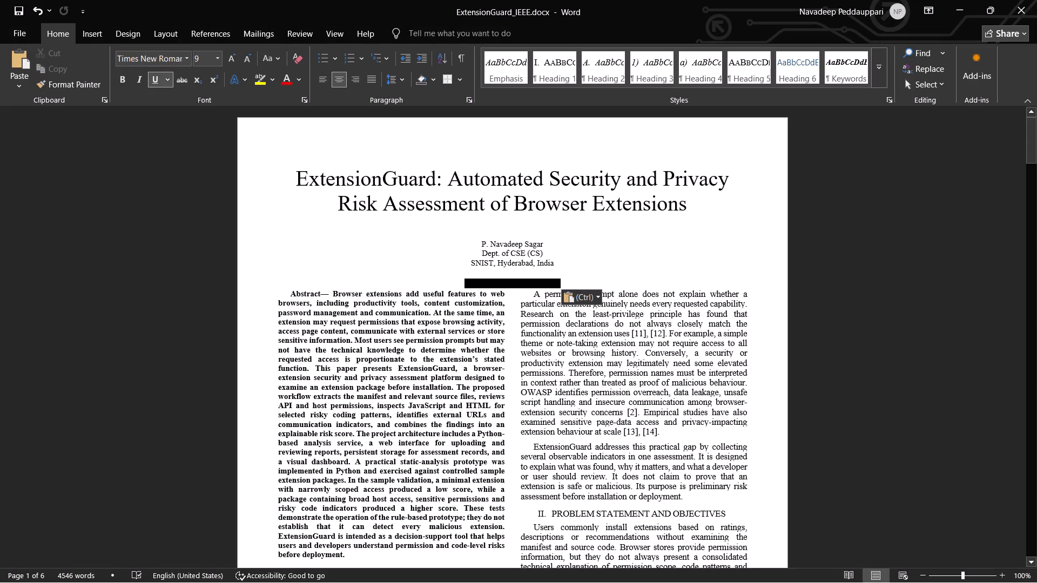
{"action": "key", "text": "Left"}
{"action": "key", "text": "Left"}
{"action": "key", "text": "BackSpace"}
{"action": "key", "text": "BackSpace"}
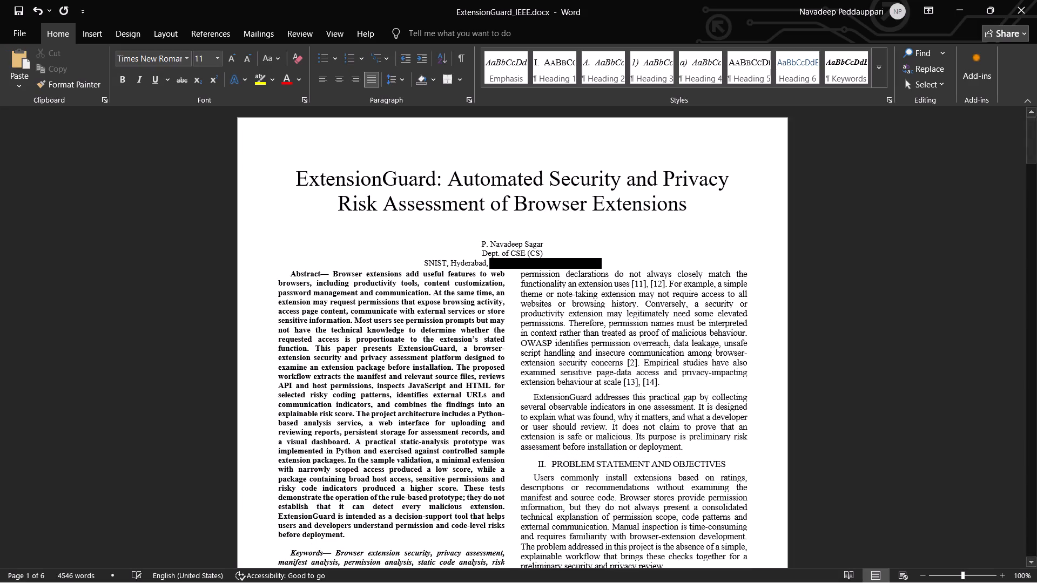
{"action": "key", "text": "Return"}
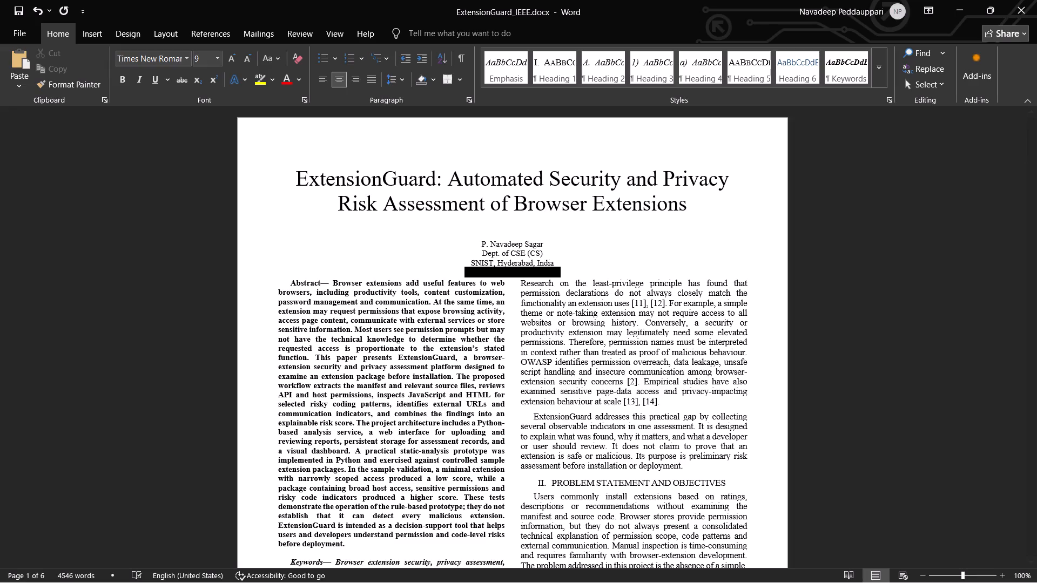
Copy the Assistant Professor's block from SentinelAI_ForSubmit.docx above the existing author in ExtensionGuard_IEEE.docx and remove the surplus empty line after it.
{"action": "key", "text": "alt+Tab"}
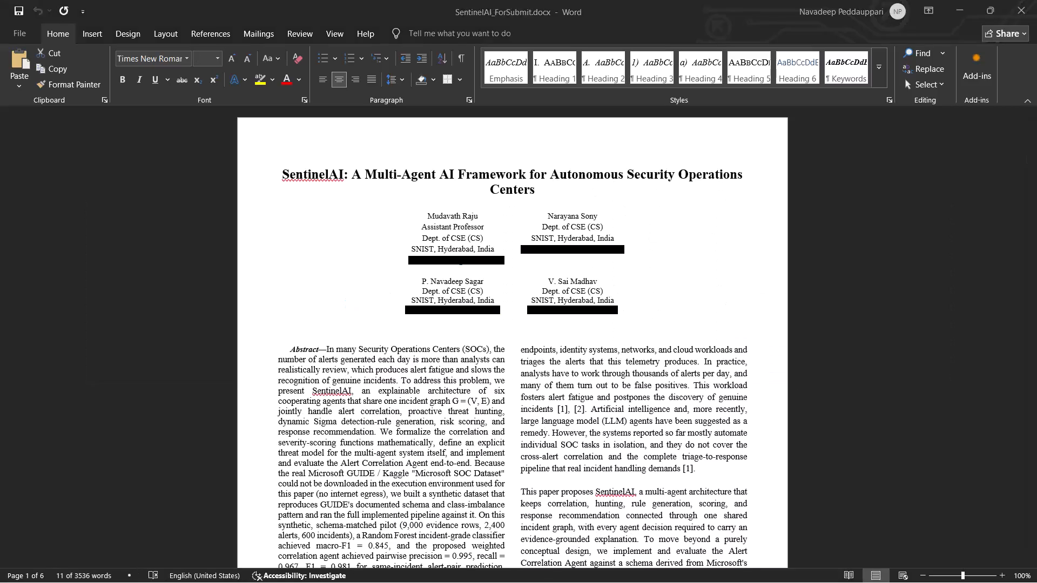
{"action": "left_click_drag", "start_coordinate": [426, 216], "coordinate": [430, 218]}
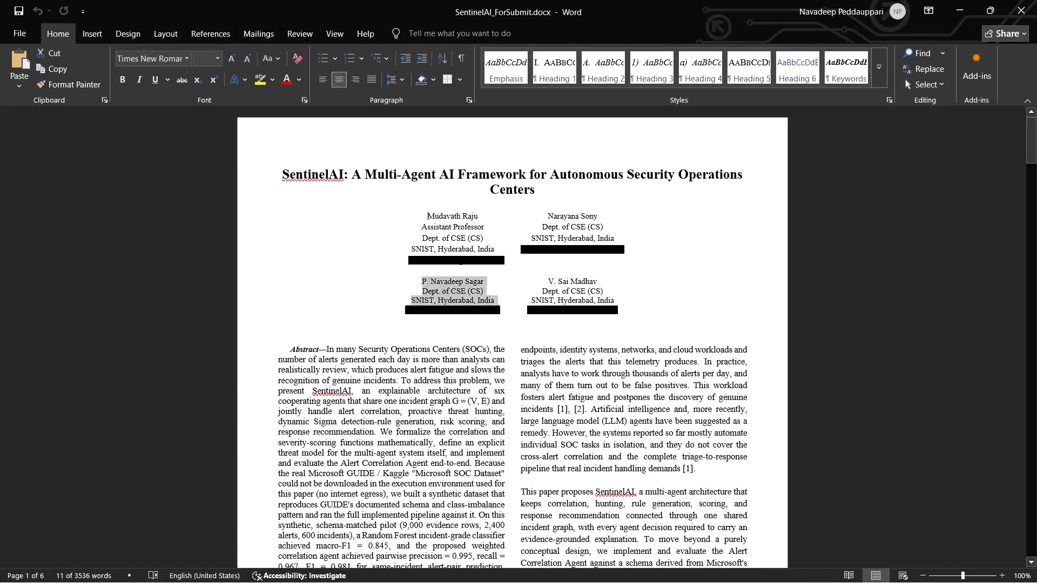
{"action": "left_click_drag", "start_coordinate": [430, 218], "coordinate": [499, 261]}
{"action": "key", "text": "ctrl+c"}
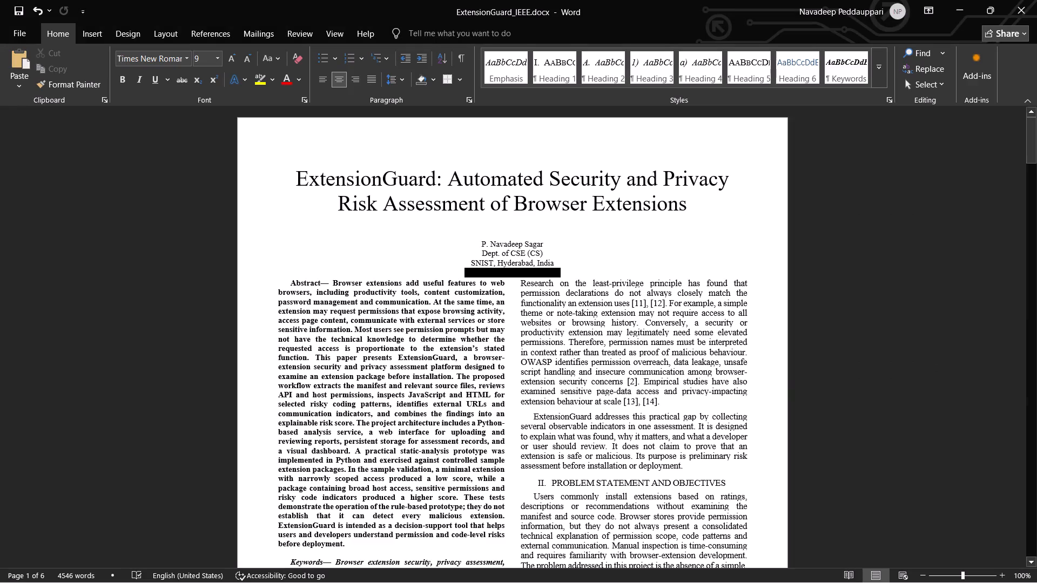
{"action": "left_click", "coordinate": [479, 238]}
{"action": "key", "text": "ctrl+v"}
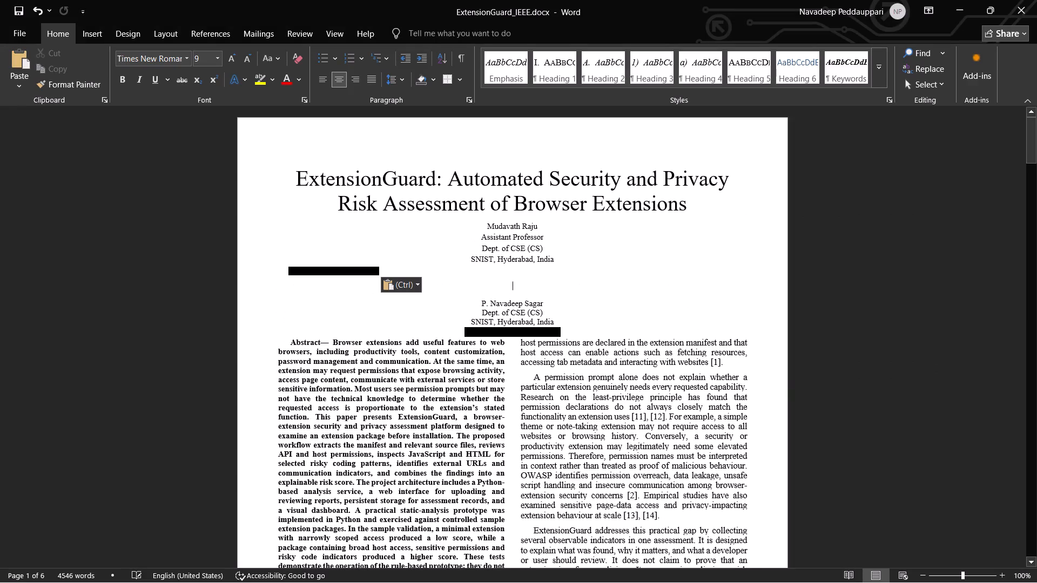
{"action": "key", "text": "BackSpace"}
{"action": "key", "text": "BackSpace"}
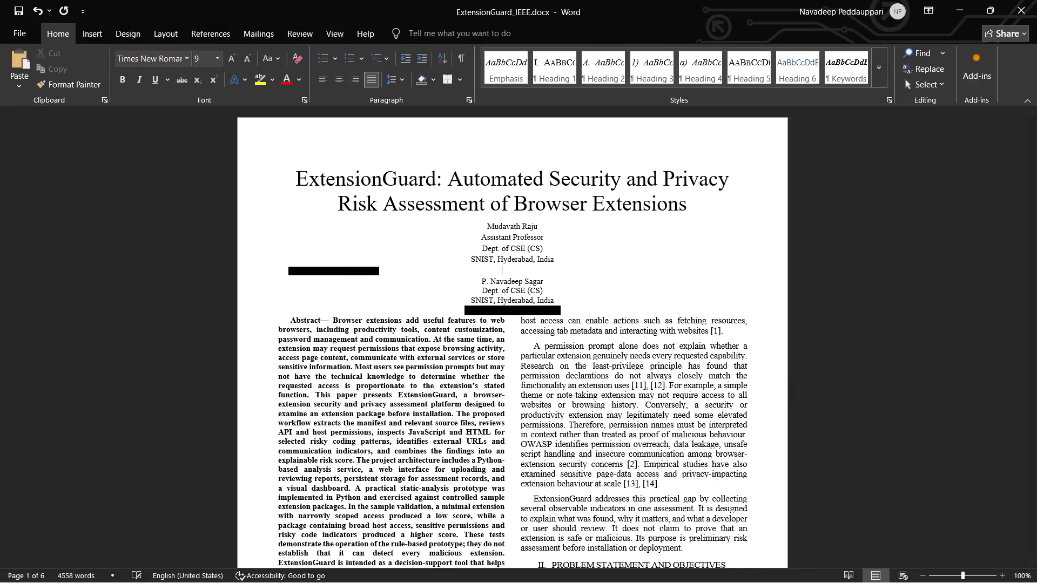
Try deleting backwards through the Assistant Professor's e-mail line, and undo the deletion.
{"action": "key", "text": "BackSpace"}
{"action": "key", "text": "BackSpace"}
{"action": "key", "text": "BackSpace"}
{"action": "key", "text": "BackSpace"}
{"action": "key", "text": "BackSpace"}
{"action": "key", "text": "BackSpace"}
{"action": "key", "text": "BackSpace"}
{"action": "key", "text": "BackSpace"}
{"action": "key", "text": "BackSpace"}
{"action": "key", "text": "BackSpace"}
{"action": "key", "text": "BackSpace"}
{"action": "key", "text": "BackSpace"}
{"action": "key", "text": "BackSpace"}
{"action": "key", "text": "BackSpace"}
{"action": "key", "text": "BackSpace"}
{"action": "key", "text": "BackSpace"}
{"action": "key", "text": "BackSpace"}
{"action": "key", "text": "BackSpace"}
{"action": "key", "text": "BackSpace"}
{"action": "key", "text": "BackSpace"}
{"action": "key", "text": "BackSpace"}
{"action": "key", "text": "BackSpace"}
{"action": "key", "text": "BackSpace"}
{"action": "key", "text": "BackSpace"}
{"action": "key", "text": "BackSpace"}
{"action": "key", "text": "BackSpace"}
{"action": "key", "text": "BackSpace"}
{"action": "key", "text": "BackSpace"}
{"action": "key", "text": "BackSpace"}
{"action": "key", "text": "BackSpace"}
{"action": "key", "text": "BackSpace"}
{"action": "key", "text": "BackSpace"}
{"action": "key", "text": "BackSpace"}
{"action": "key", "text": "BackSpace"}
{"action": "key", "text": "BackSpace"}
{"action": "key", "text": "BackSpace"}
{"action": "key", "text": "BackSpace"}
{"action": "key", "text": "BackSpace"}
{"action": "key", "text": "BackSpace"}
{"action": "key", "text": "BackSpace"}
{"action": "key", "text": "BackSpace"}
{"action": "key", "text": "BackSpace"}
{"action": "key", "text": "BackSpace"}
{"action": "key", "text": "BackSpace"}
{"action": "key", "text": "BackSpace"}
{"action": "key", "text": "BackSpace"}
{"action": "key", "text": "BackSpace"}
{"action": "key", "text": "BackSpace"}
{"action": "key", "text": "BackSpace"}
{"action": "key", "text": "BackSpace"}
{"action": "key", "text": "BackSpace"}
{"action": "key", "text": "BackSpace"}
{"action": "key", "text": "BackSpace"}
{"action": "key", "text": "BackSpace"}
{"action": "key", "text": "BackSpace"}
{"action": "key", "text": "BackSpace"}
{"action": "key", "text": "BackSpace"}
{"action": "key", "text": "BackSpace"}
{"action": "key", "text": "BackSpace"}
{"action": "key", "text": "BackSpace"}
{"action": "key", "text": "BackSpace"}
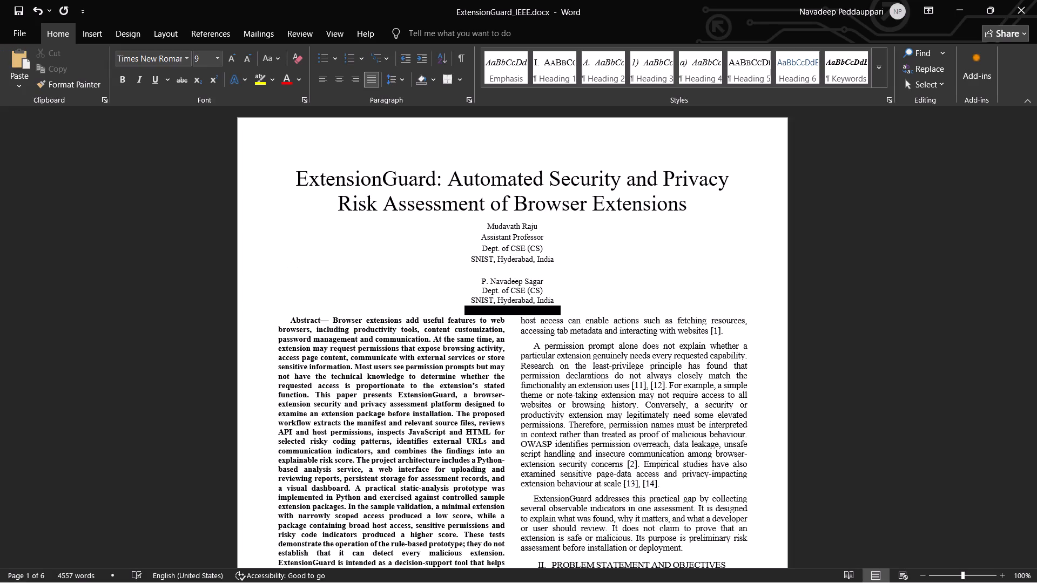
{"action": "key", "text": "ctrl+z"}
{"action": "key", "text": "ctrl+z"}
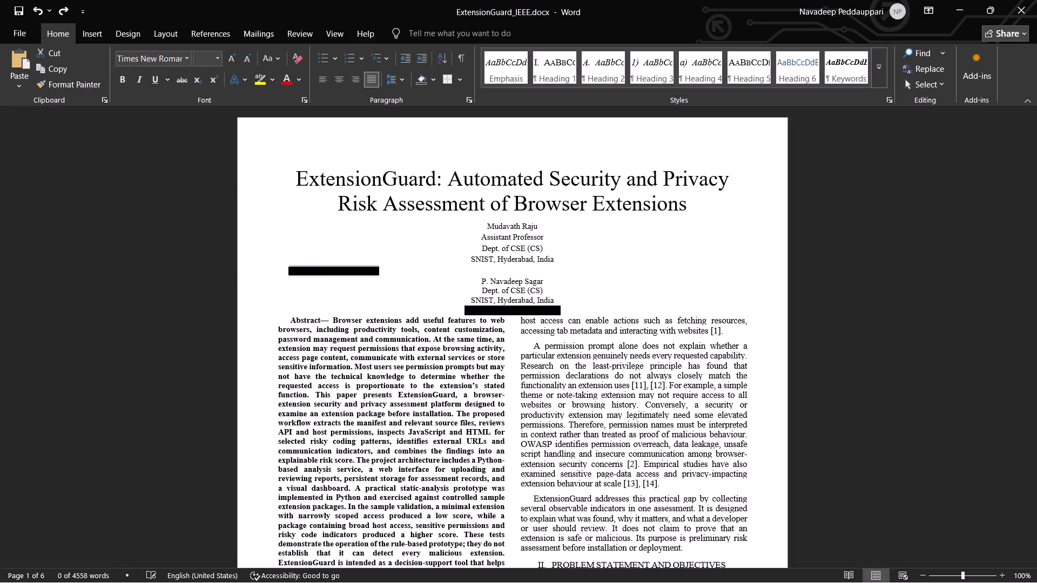
Remove the stray spacing before the Assistant Professor's e-mail and place it on its own centred line below the affiliation.
{"action": "key", "text": "Left"}
{"action": "key", "text": "BackSpace"}
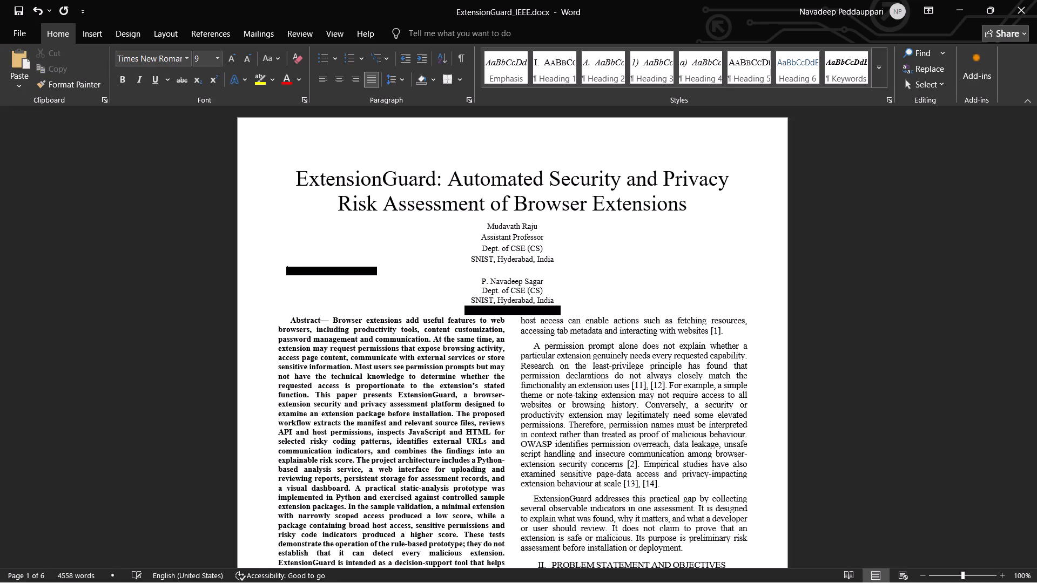
{"action": "key", "text": "BackSpace"}
{"action": "key", "text": "BackSpace"}
{"action": "key", "text": "BackSpace"}
{"action": "key", "text": "BackSpace"}
{"action": "key", "text": "BackSpace"}
{"action": "key", "text": "BackSpace"}
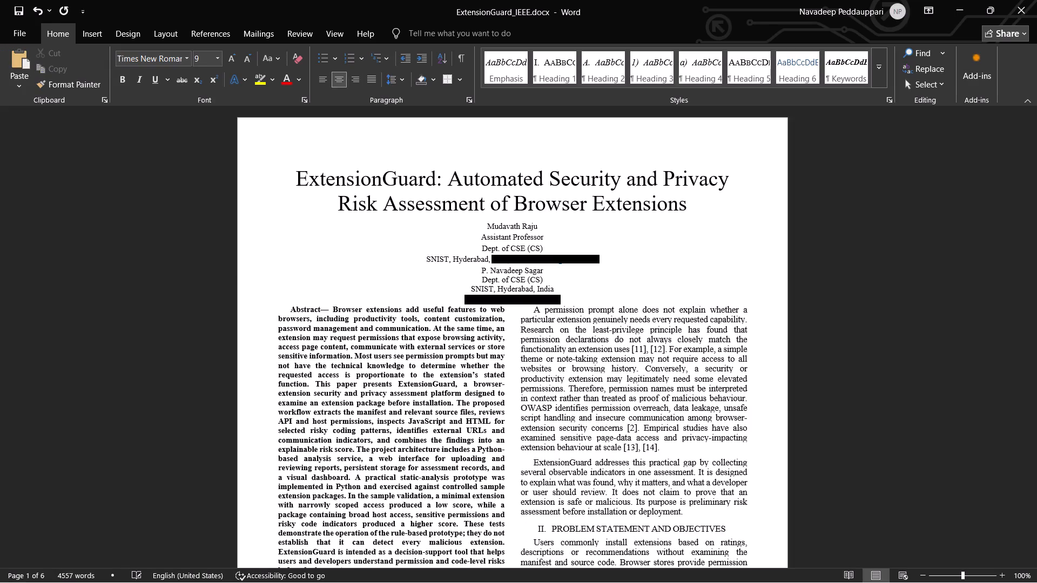
{"action": "key", "text": "Return"}
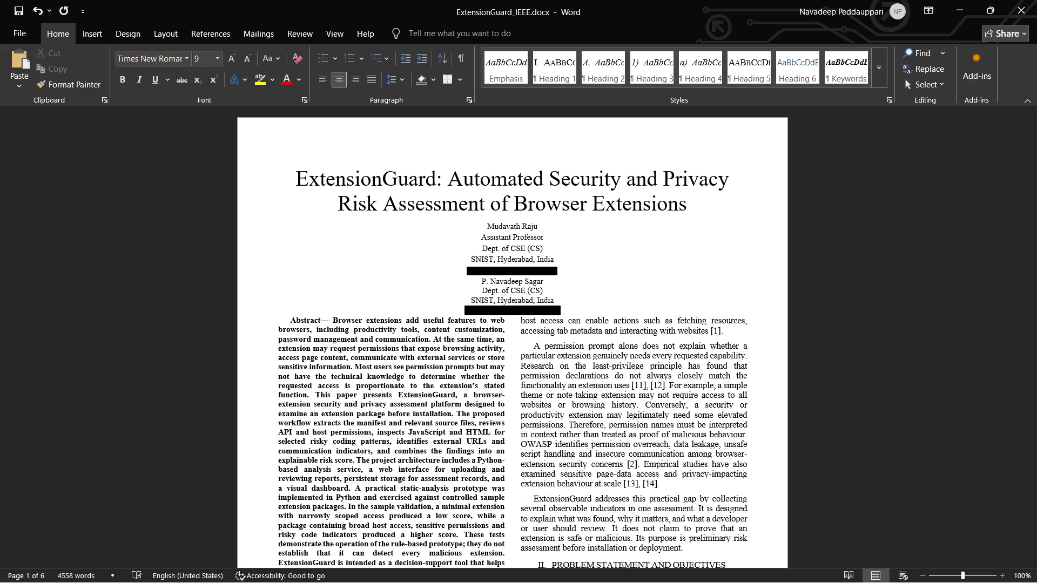
Insert an empty line between the Assistant Professor's e-mail and the second author's name.
{"action": "key", "text": "1"}
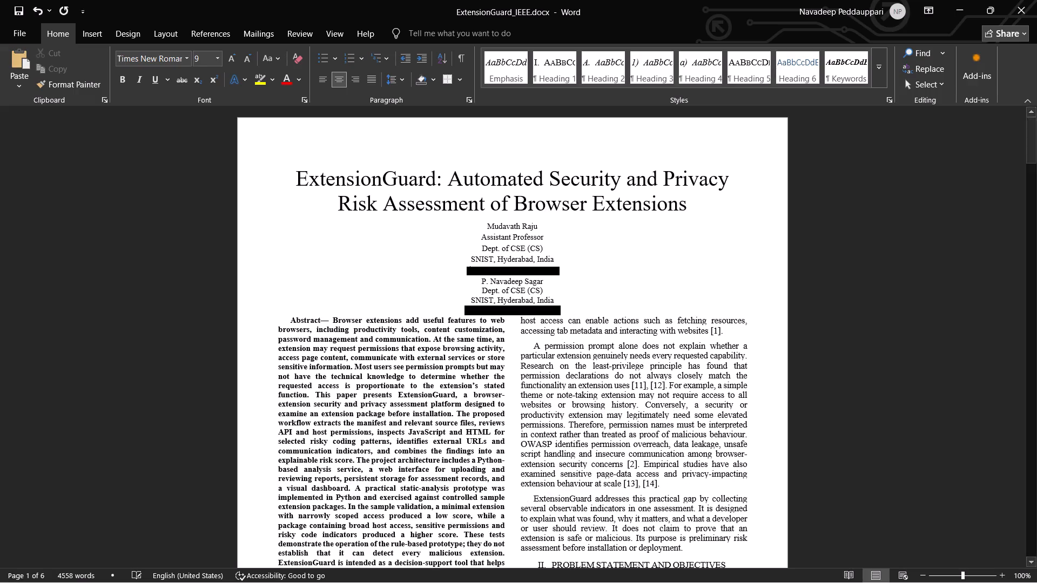
{"action": "key", "text": "End"}
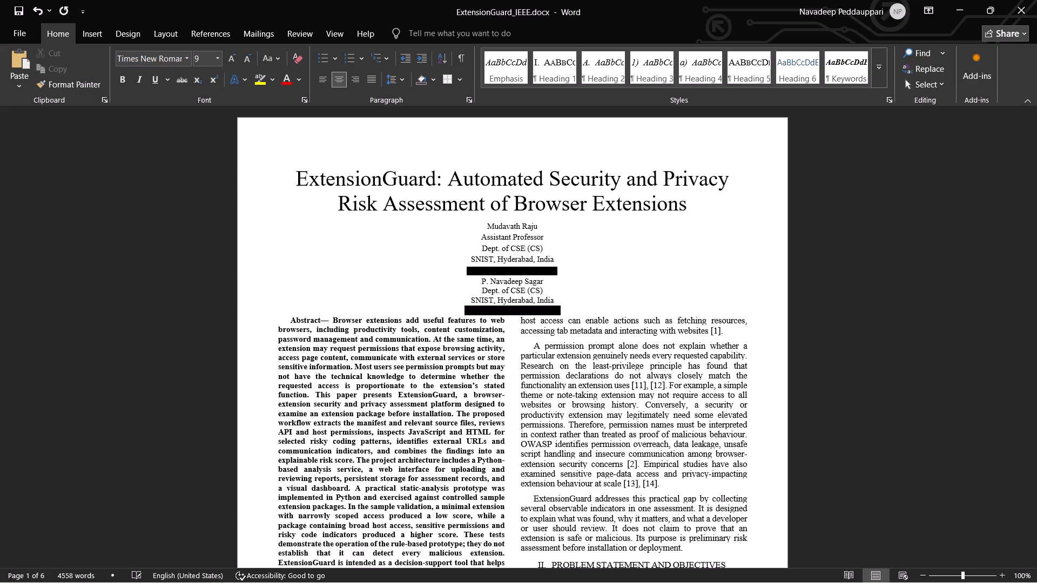
{"action": "key", "text": "Return"}
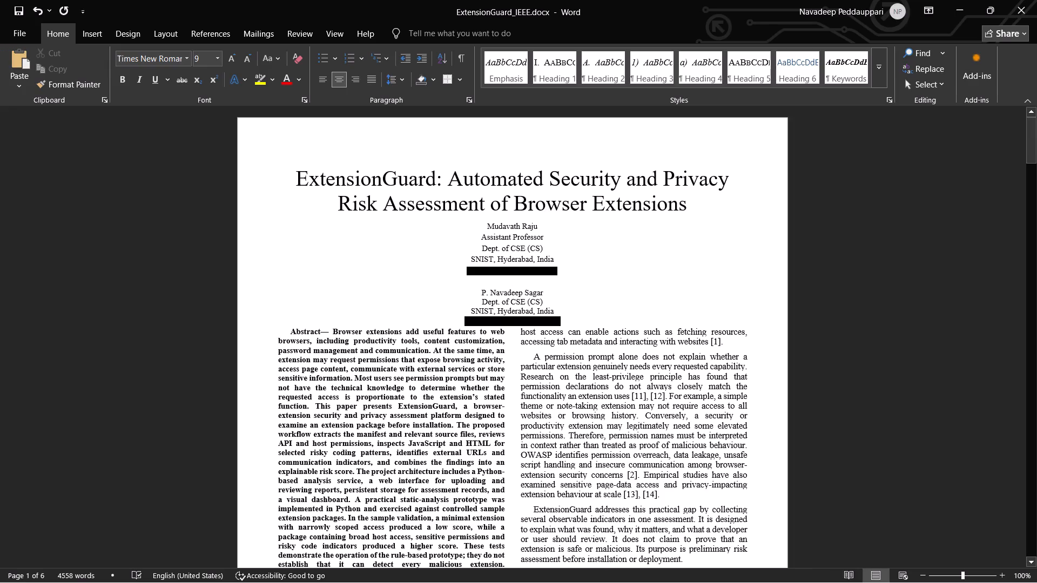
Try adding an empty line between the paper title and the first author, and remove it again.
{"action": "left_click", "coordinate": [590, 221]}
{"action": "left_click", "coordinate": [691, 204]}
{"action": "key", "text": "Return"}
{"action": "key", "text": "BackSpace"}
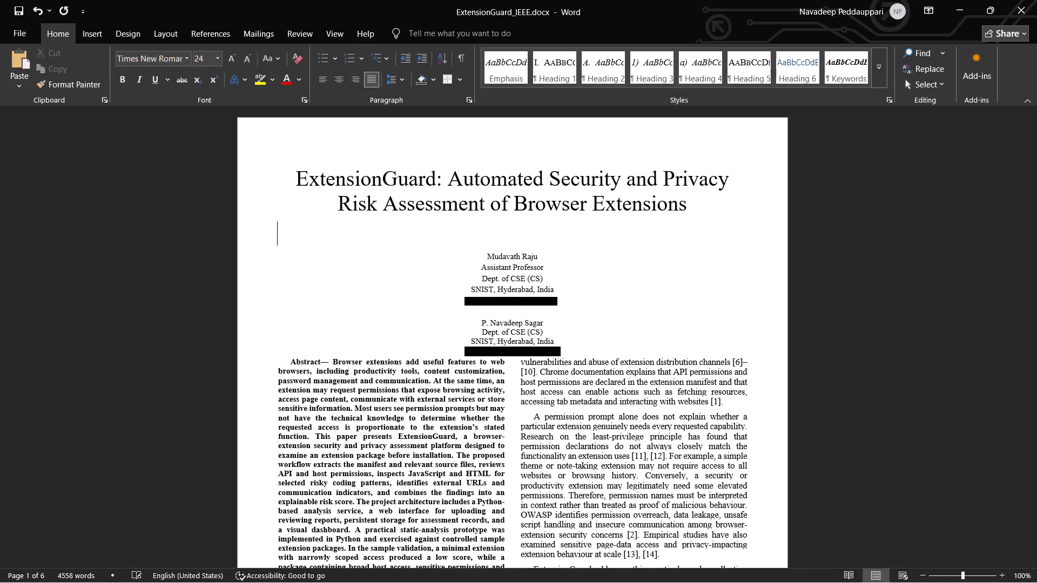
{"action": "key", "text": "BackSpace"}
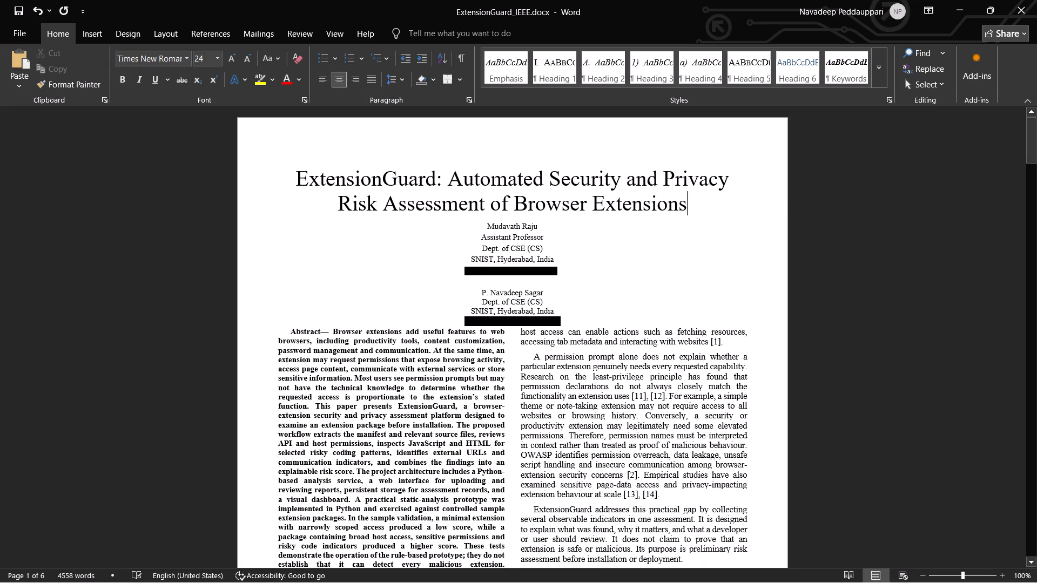
Add blank space between the second author's e-mail line and the abstract.
{"action": "left_click", "coordinate": [592, 317]}
{"action": "key", "text": "Return"}
{"action": "key", "text": "Return"}
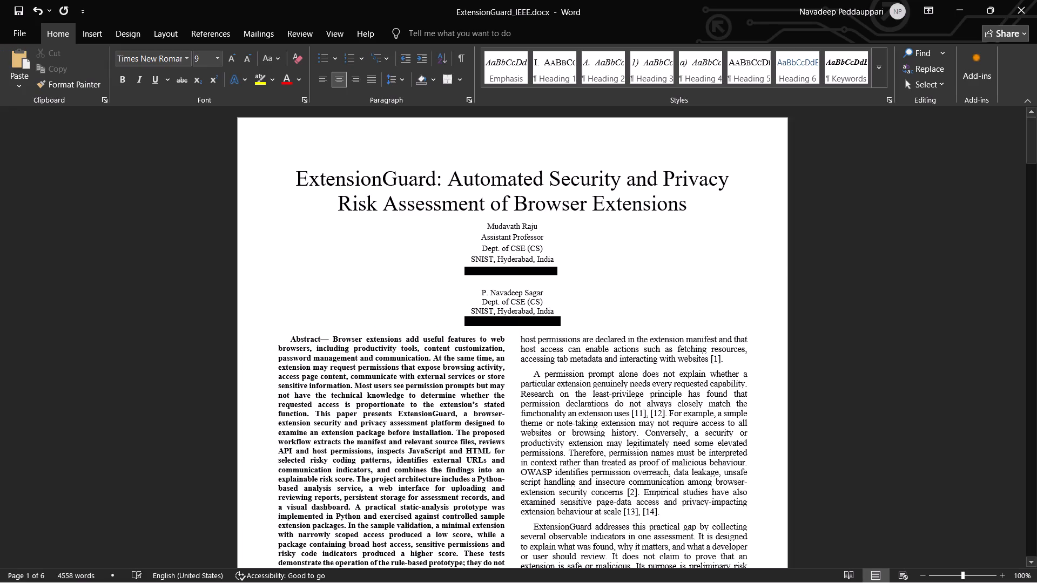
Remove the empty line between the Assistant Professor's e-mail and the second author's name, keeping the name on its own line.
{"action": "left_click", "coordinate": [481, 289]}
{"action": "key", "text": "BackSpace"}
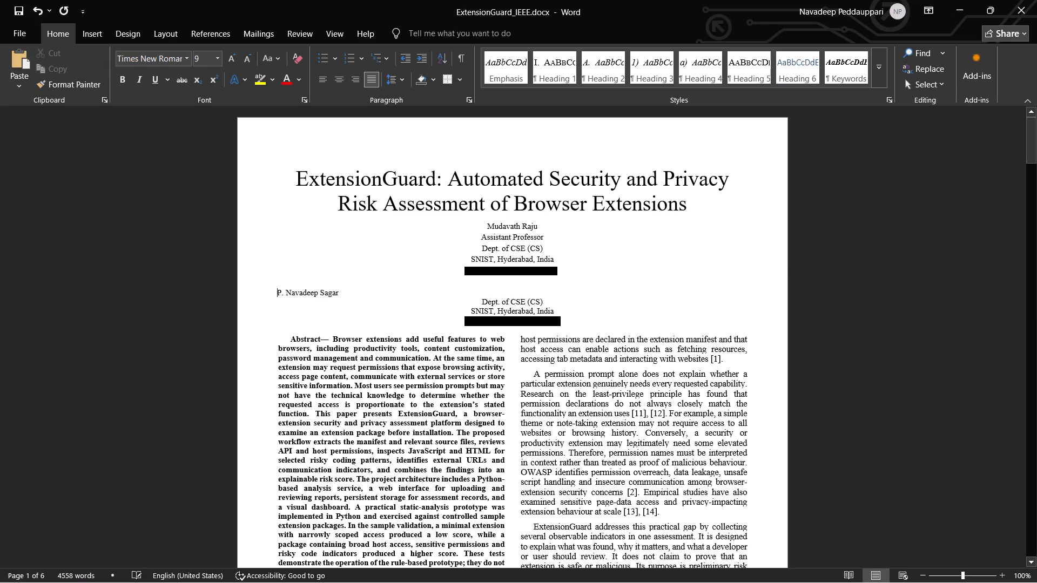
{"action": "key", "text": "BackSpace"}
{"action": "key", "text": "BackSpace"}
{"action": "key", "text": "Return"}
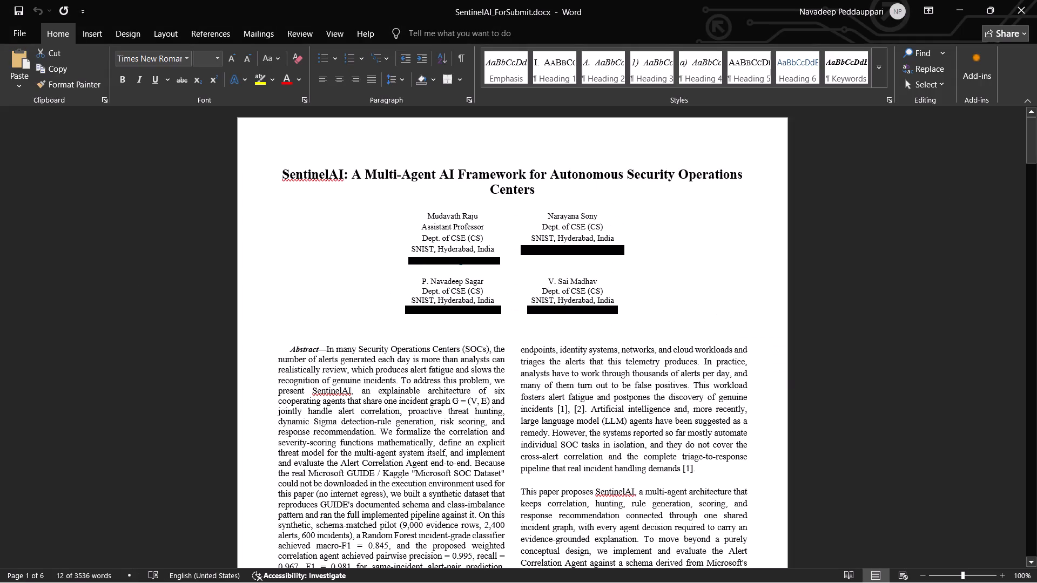
Copy the complete four-author block from the SentinelAI paper.
{"action": "left_click", "coordinate": [498, 276]}
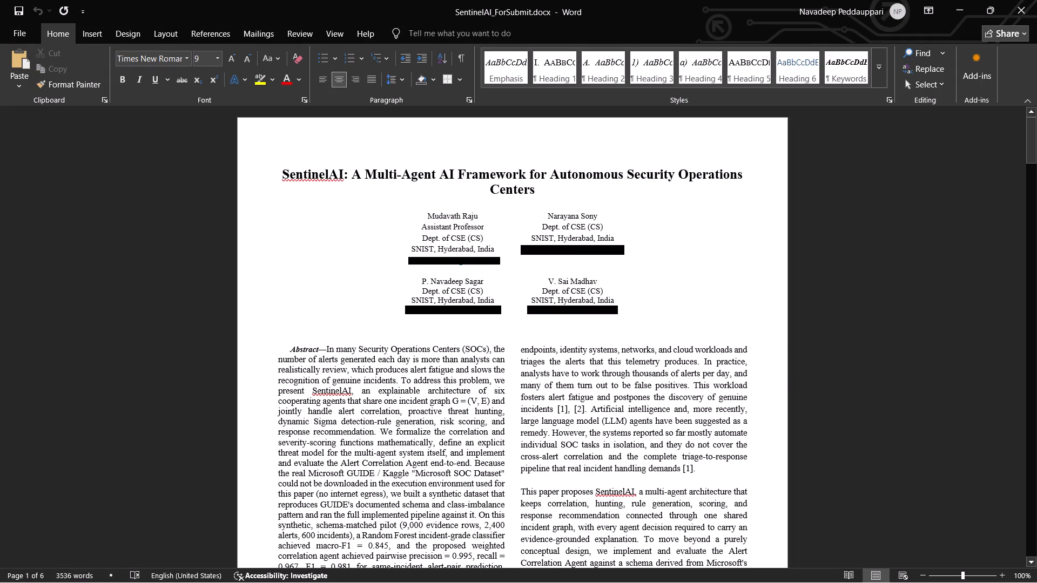
{"action": "left_click_drag", "start_coordinate": [415, 211], "coordinate": [688, 314]}
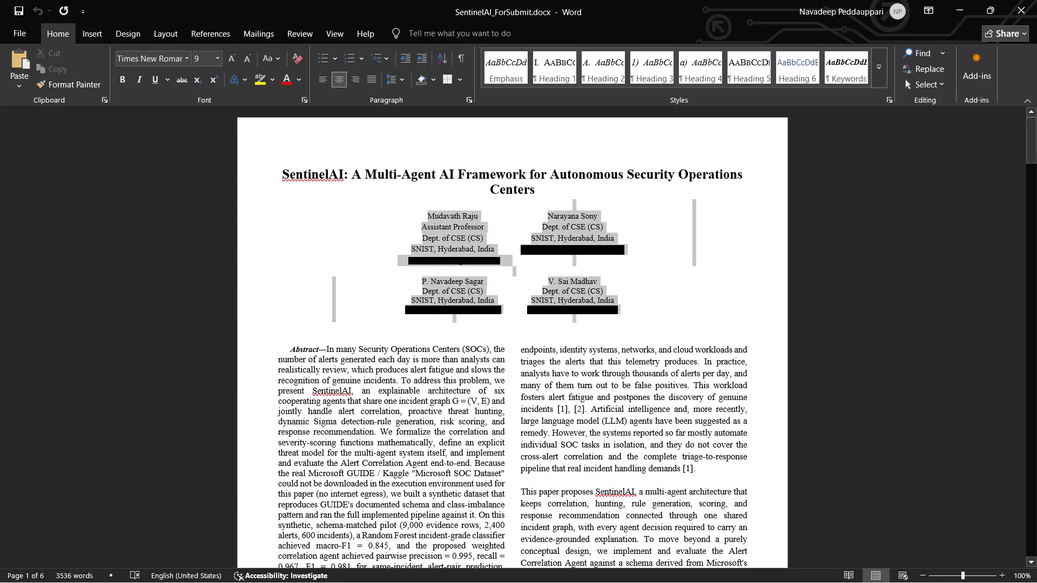
{"action": "left_click_drag", "start_coordinate": [688, 314], "coordinate": [703, 313]}
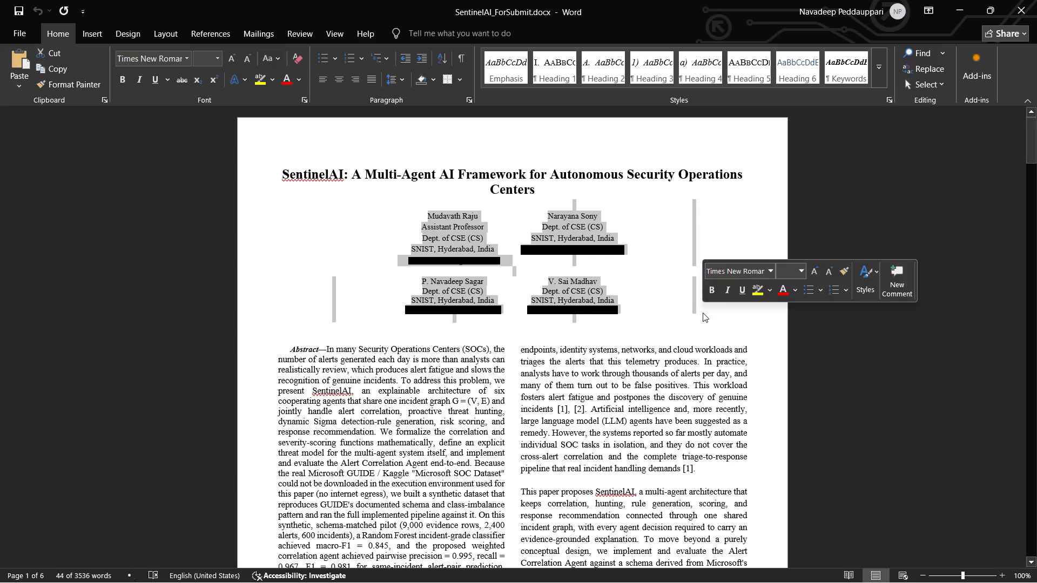
{"action": "key", "text": "ctrl+c"}
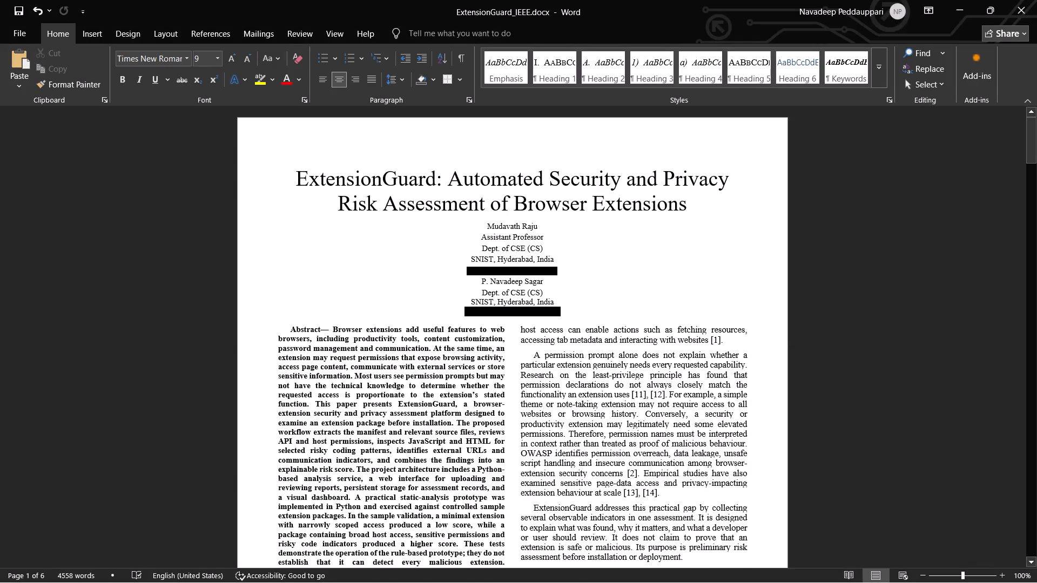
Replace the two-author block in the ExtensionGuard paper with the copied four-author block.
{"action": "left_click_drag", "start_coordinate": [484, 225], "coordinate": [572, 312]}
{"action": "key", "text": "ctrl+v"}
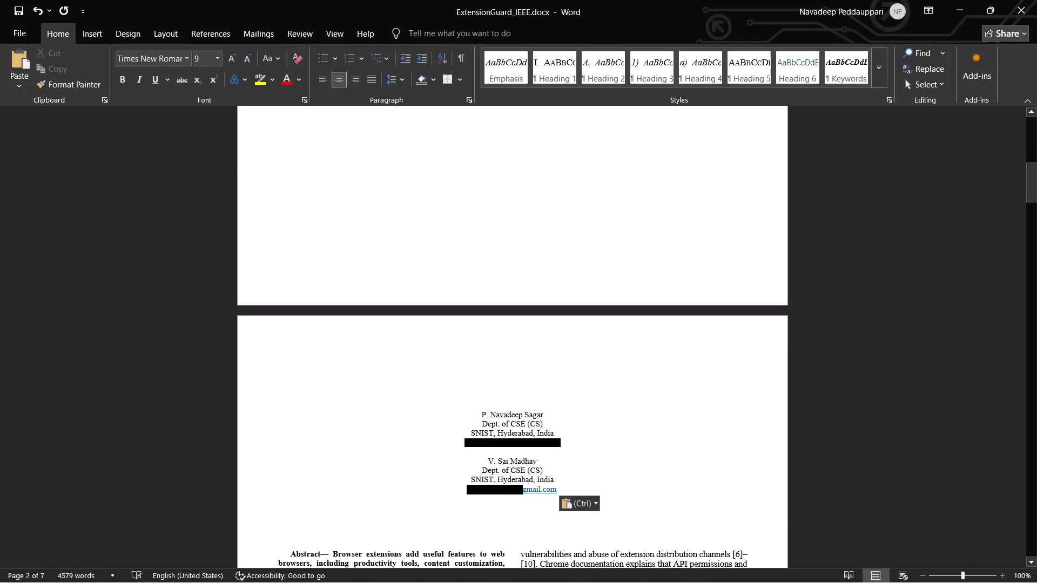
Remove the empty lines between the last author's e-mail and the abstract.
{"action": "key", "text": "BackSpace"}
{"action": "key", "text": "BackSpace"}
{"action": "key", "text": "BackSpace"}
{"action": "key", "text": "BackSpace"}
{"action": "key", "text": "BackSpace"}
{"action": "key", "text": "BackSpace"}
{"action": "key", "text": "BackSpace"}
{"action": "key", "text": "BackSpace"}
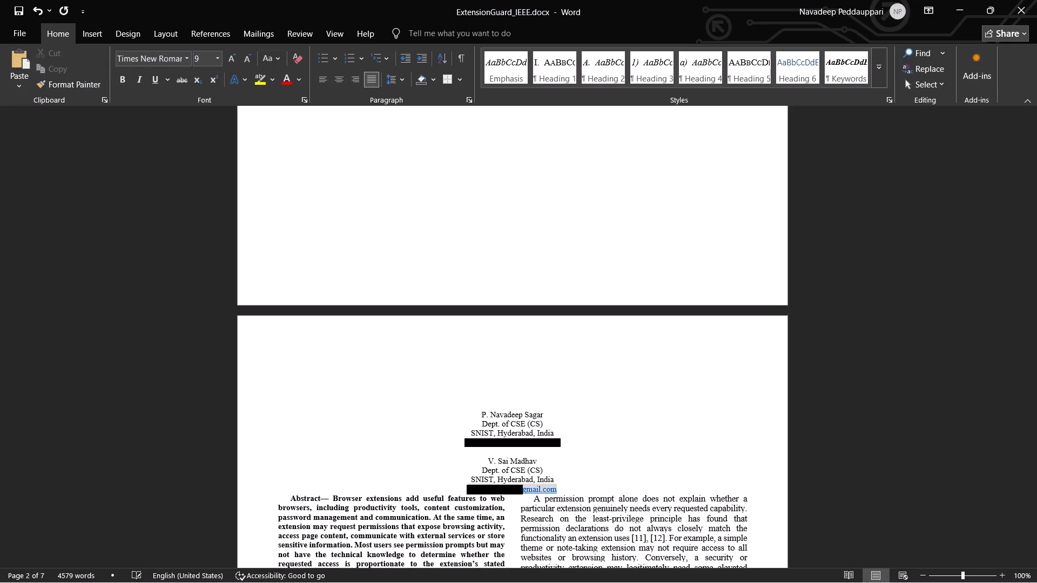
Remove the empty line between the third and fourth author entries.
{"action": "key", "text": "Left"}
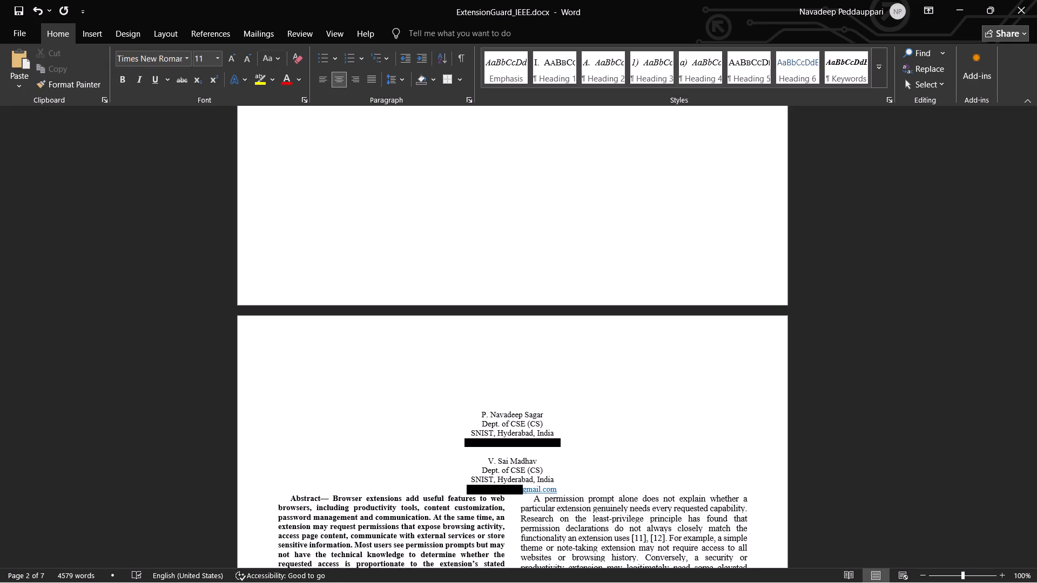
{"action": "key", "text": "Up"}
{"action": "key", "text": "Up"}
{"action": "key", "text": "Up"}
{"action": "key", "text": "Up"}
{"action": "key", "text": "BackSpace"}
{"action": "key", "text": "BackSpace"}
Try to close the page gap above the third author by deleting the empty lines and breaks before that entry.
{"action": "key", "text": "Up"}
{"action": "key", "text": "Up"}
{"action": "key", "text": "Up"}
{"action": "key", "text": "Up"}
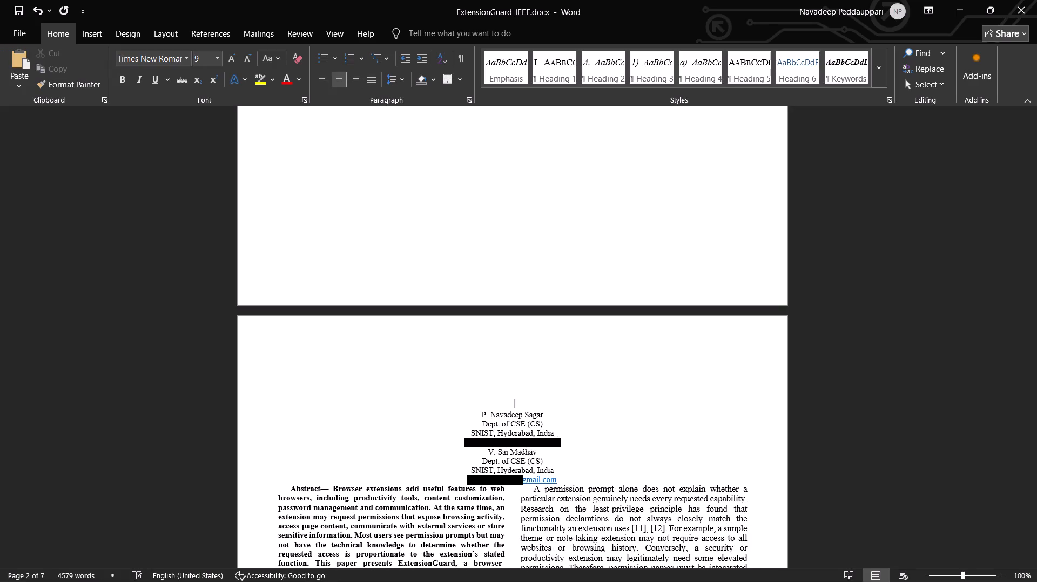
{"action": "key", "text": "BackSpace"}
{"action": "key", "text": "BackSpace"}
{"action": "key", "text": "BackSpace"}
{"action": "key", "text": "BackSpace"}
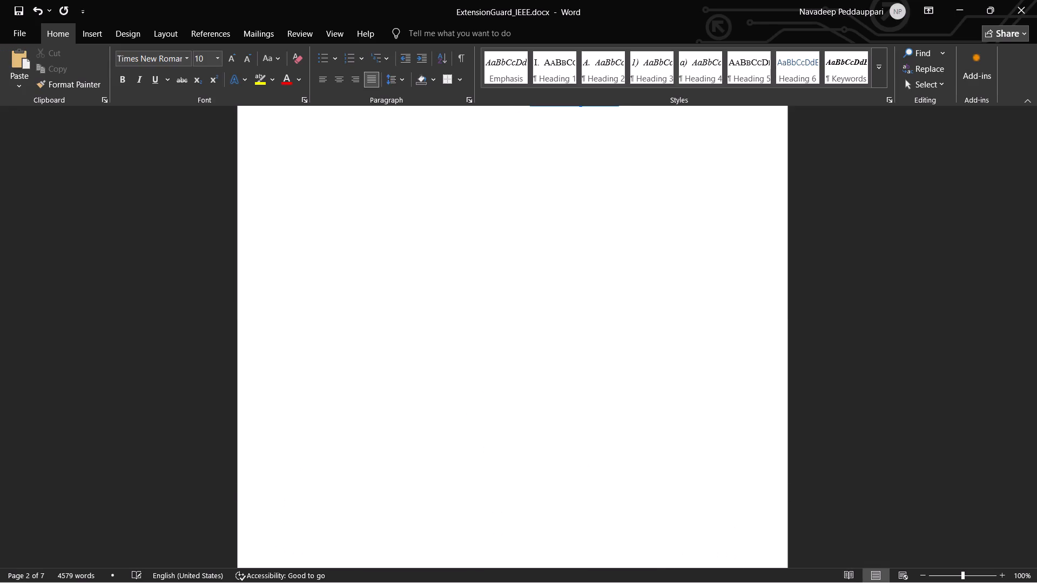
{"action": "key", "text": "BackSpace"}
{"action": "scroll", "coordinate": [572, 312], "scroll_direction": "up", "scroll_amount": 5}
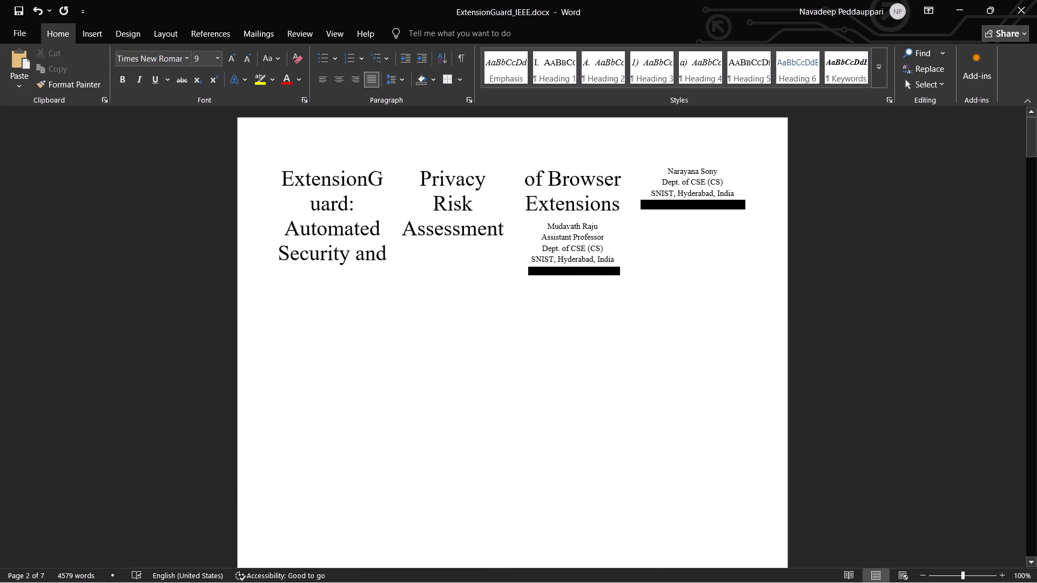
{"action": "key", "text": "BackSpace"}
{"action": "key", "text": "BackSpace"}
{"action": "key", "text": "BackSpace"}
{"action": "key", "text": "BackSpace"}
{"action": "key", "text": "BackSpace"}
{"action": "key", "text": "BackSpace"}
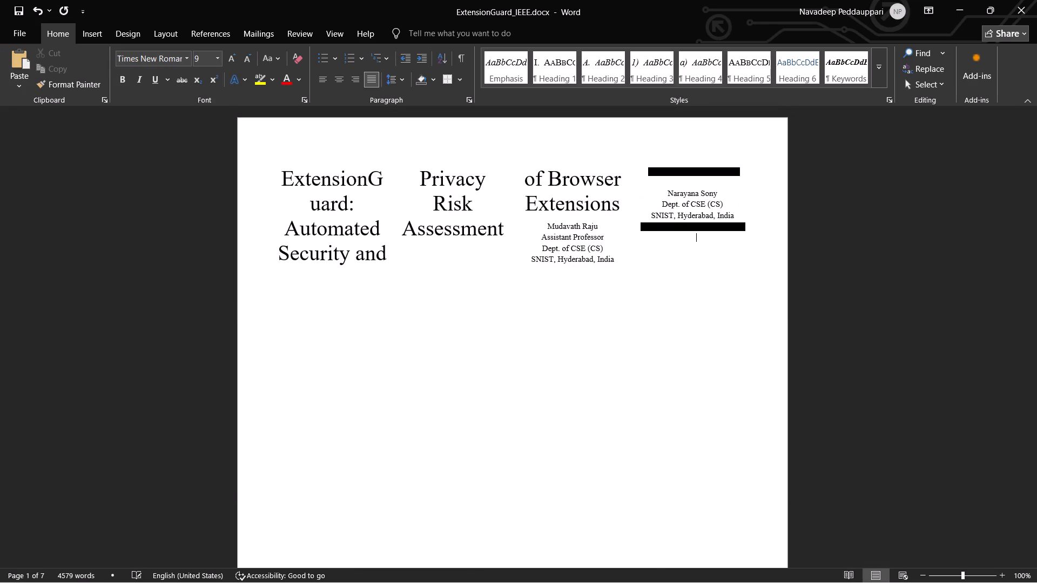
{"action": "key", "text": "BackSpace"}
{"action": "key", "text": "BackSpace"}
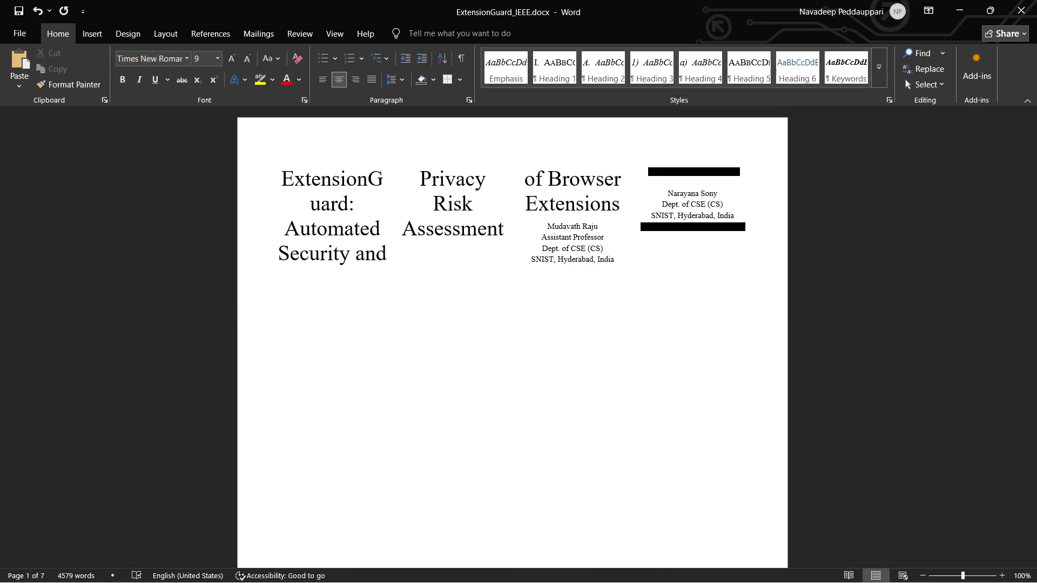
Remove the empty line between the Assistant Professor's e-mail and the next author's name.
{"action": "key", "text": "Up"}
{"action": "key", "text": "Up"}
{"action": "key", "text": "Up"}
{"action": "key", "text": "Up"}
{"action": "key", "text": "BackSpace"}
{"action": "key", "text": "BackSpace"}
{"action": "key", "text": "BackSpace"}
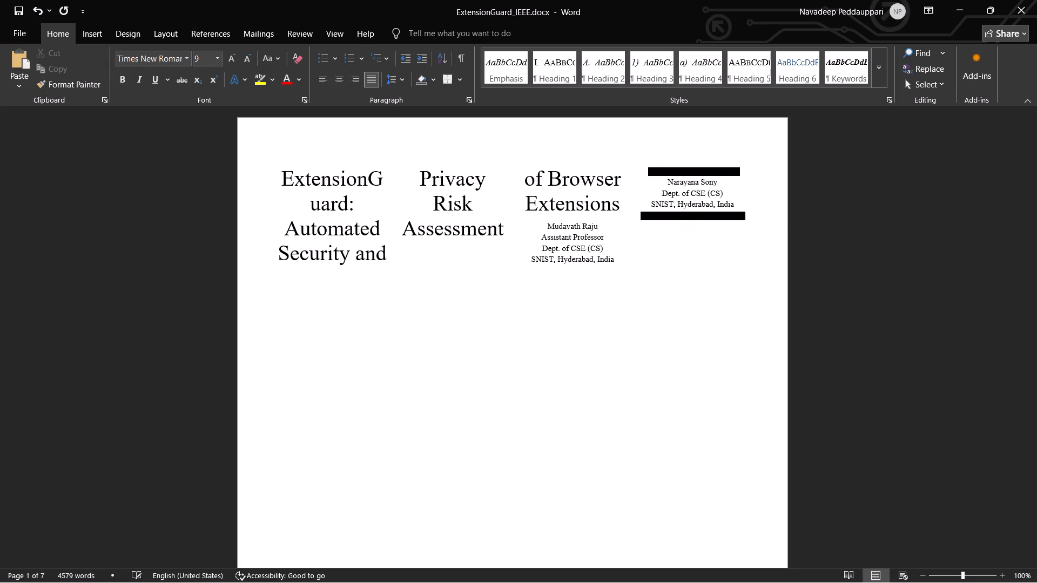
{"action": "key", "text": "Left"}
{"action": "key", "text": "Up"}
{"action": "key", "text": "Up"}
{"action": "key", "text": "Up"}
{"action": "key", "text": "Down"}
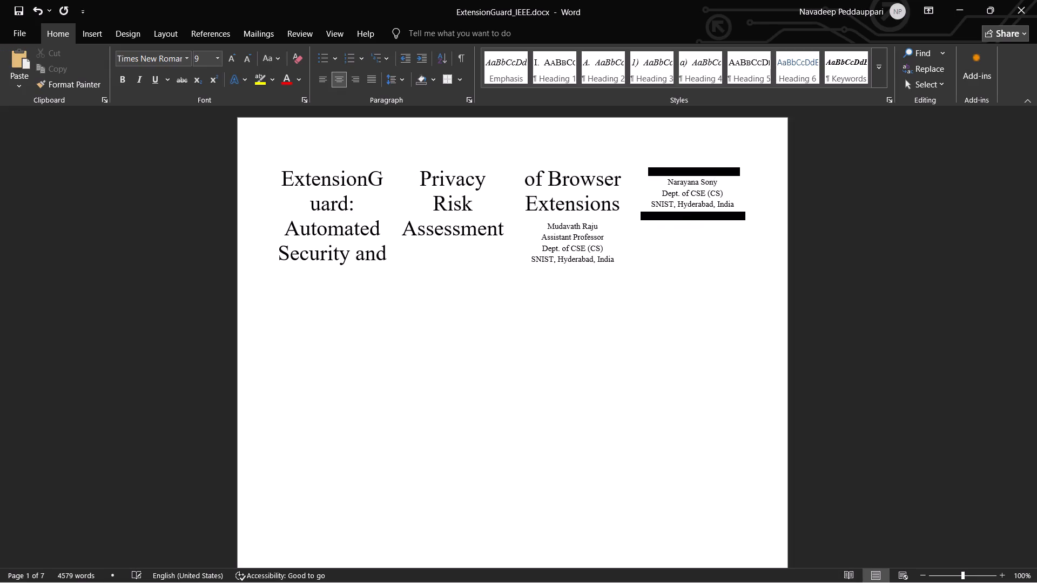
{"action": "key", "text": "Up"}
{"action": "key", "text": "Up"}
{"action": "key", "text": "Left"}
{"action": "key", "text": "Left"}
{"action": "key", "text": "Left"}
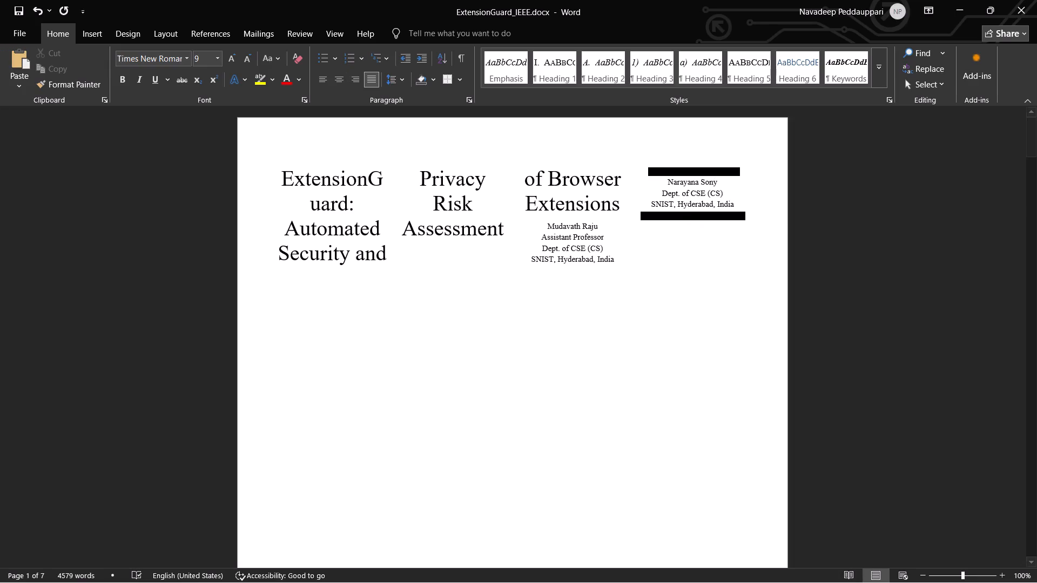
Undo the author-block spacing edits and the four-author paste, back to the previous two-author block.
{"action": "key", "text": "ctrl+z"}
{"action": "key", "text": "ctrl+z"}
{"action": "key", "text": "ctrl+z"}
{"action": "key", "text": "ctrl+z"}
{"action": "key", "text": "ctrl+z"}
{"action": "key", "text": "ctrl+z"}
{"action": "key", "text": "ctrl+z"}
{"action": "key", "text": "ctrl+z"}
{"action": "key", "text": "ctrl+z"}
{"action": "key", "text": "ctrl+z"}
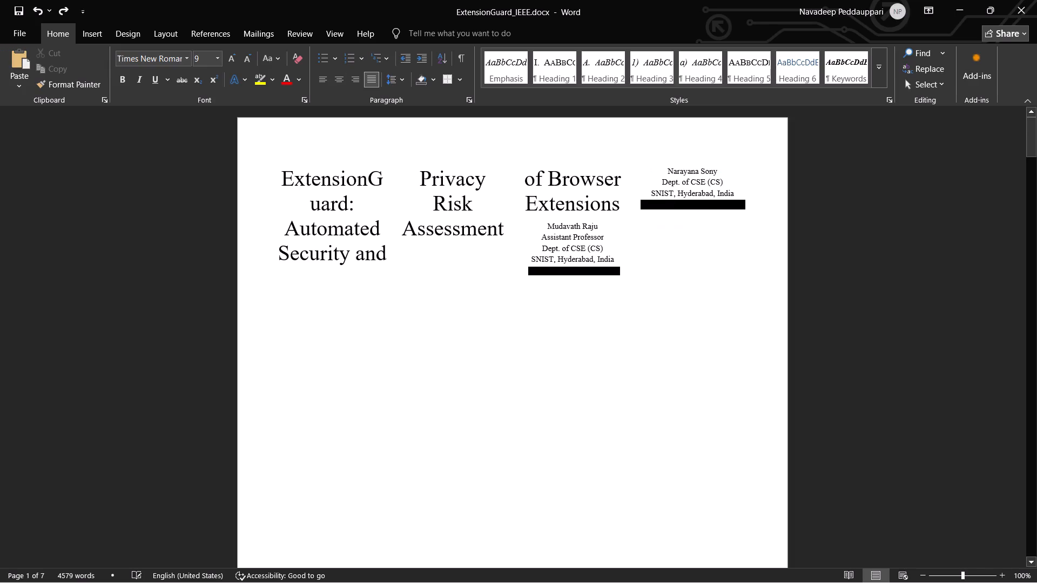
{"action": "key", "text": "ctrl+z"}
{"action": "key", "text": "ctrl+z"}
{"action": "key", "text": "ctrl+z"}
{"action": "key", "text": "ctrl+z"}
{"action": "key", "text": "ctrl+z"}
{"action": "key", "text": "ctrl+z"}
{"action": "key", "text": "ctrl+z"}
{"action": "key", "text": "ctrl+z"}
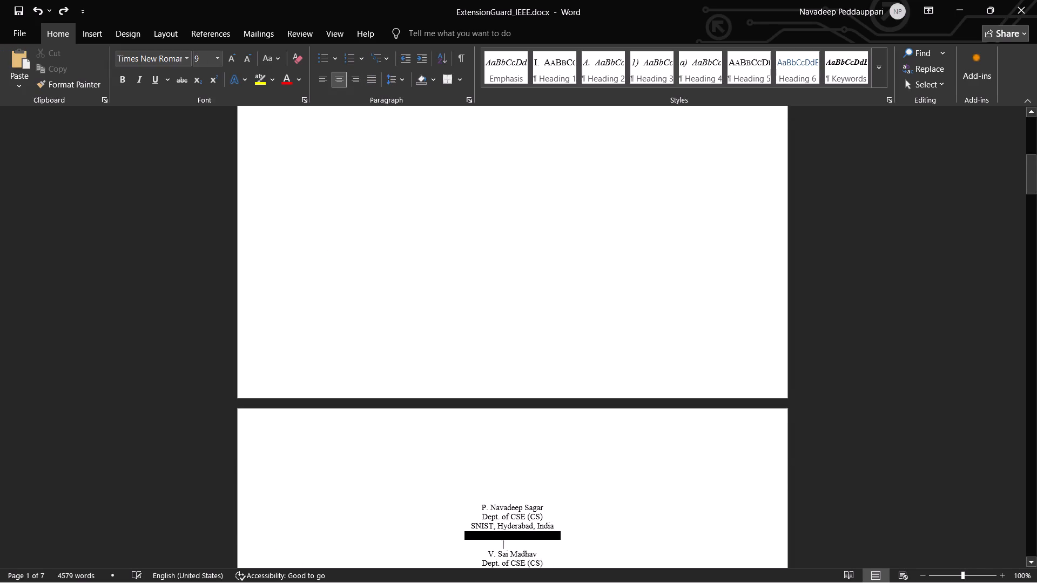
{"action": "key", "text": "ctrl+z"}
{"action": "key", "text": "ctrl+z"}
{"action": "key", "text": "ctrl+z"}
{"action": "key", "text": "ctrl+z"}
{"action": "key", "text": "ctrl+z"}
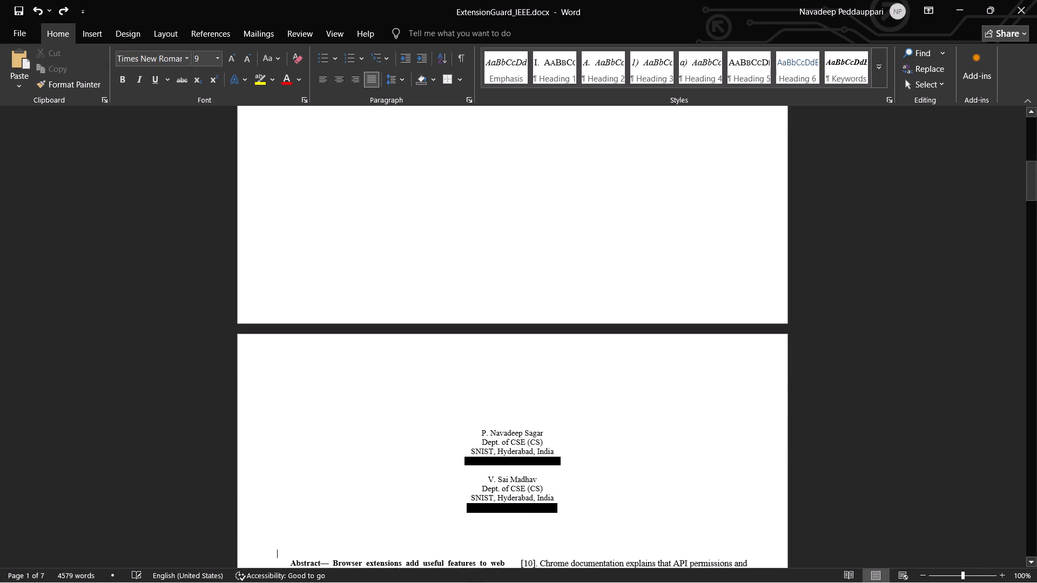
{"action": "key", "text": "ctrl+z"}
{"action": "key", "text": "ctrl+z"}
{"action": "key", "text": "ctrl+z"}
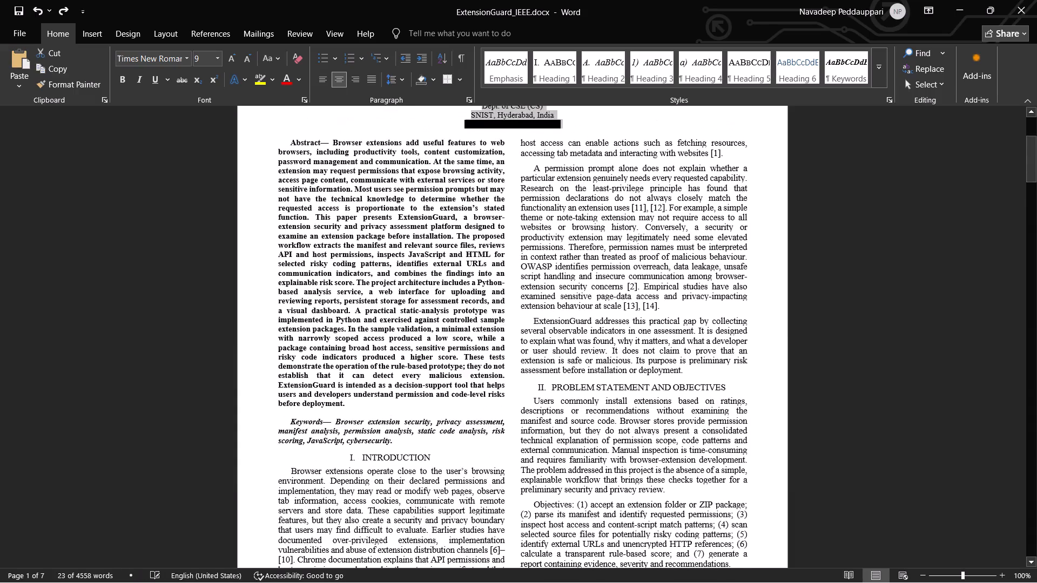
Delete the two-author block between the paper title and the abstract.
{"action": "scroll", "coordinate": [547, 216], "scroll_direction": "up", "scroll_amount": 4}
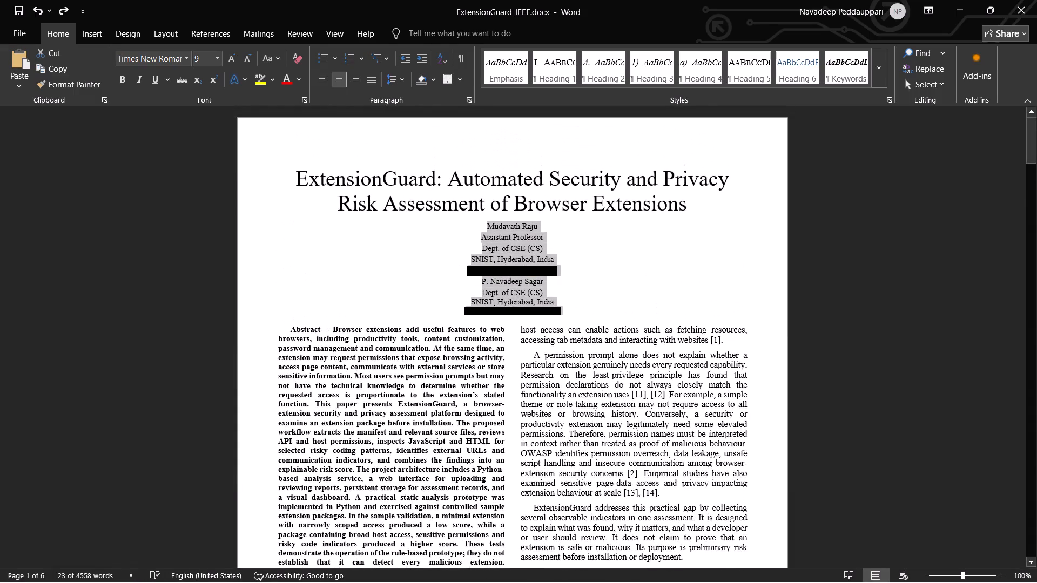
{"action": "key", "text": "BackSpace"}
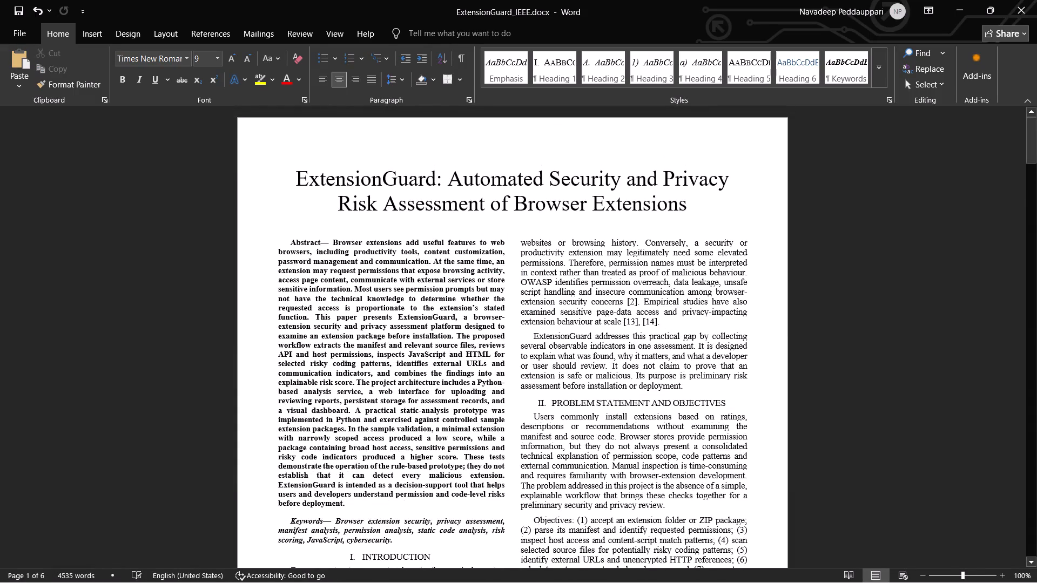
Remove the leftover centred empty line below the paper title and insert a fresh empty line above the abstract.
{"action": "left_click", "coordinate": [316, 223]}
{"action": "left_click", "coordinate": [310, 229]}
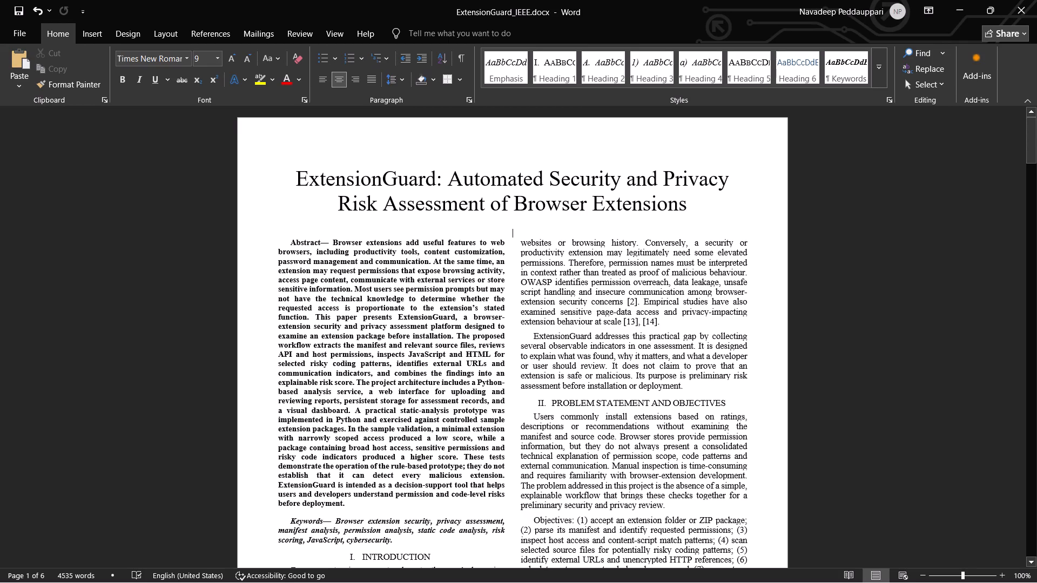
{"action": "left_click", "coordinate": [351, 224]}
{"action": "left_click", "coordinate": [422, 222]}
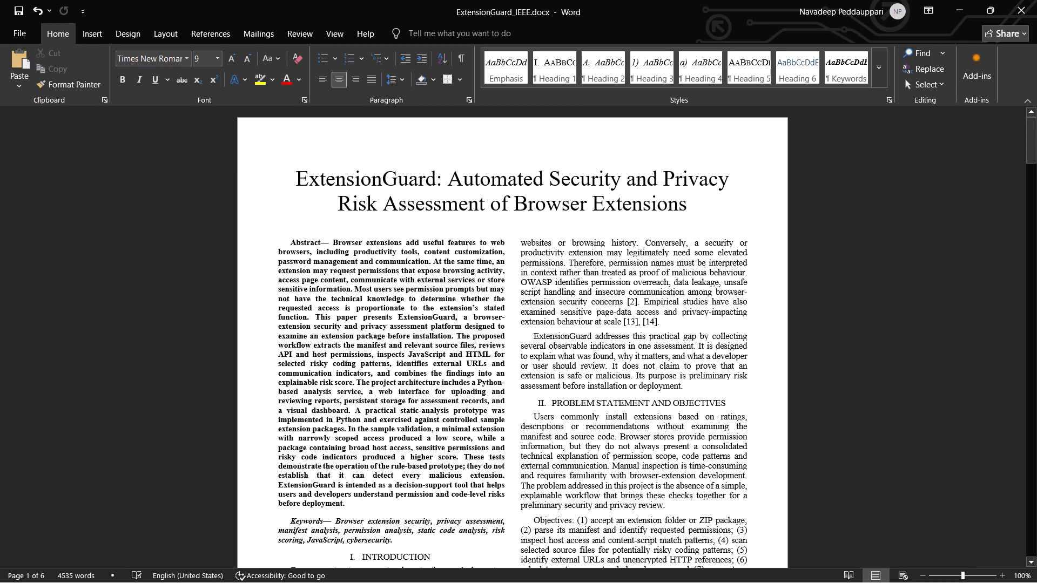
{"action": "left_click", "coordinate": [540, 223]}
{"action": "left_click", "coordinate": [527, 225]}
{"action": "key", "text": "BackSpace"}
{"action": "key", "text": "BackSpace"}
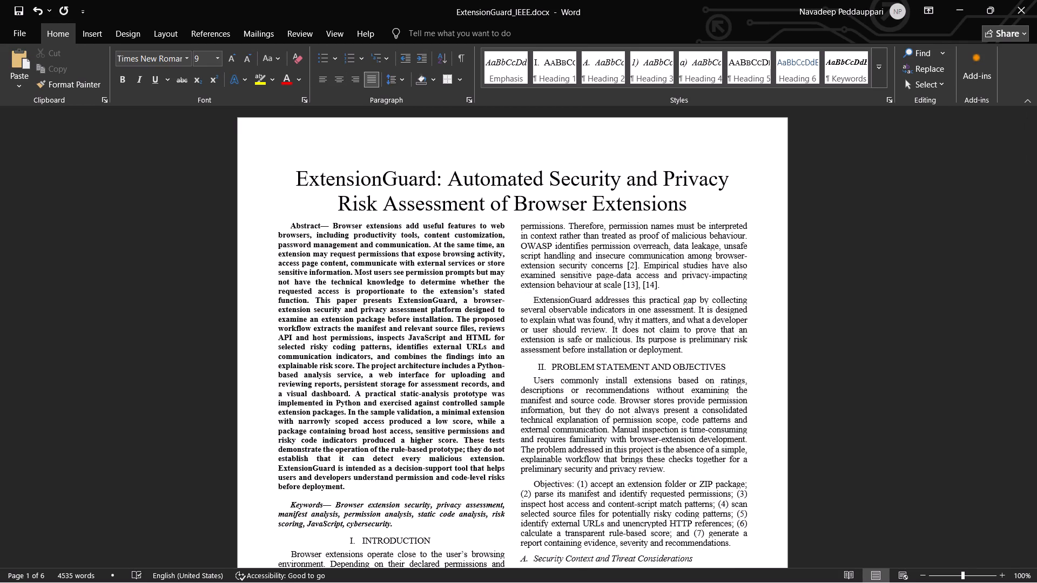
{"action": "key", "text": "Return"}
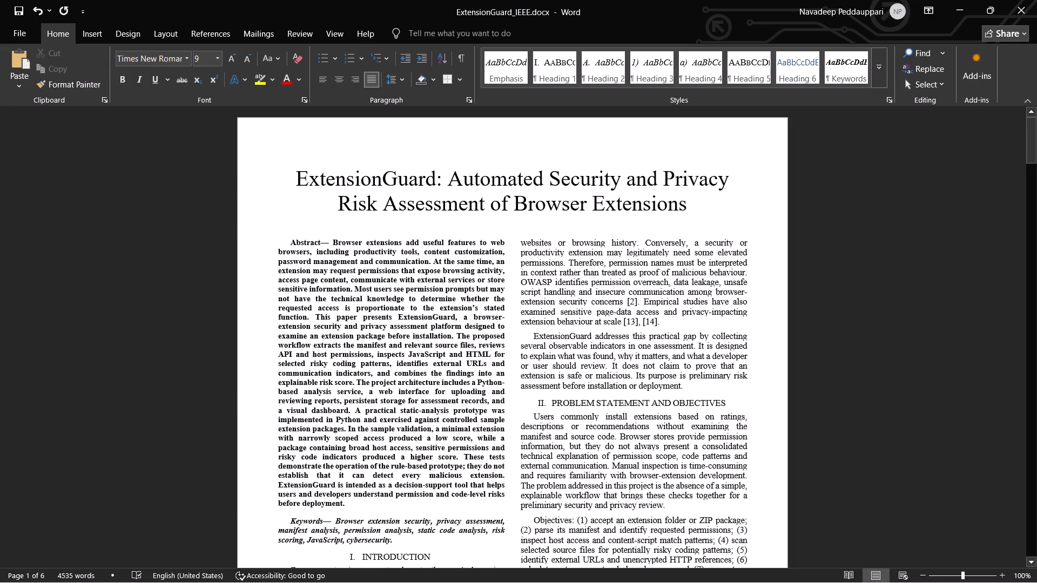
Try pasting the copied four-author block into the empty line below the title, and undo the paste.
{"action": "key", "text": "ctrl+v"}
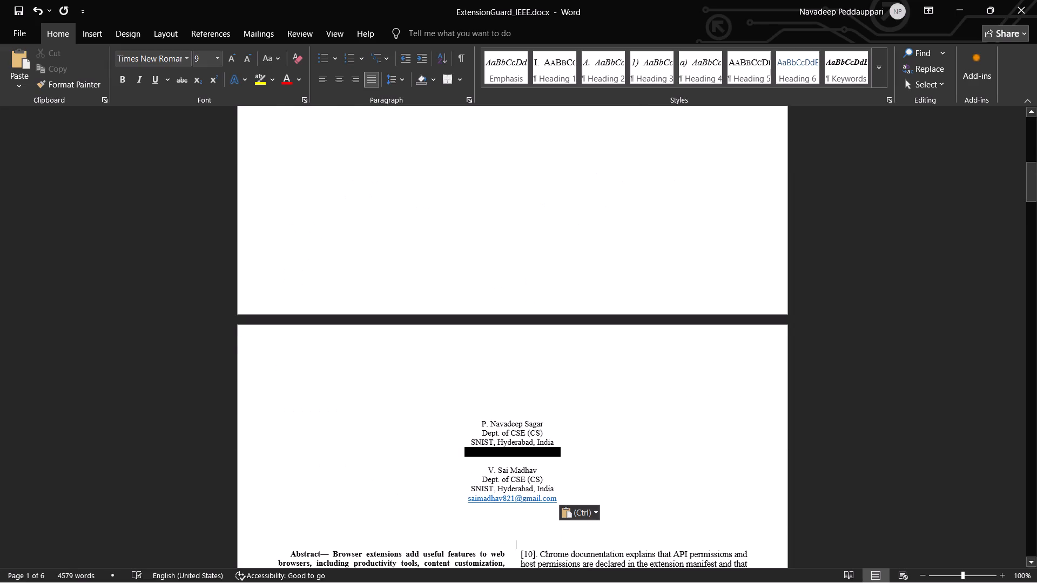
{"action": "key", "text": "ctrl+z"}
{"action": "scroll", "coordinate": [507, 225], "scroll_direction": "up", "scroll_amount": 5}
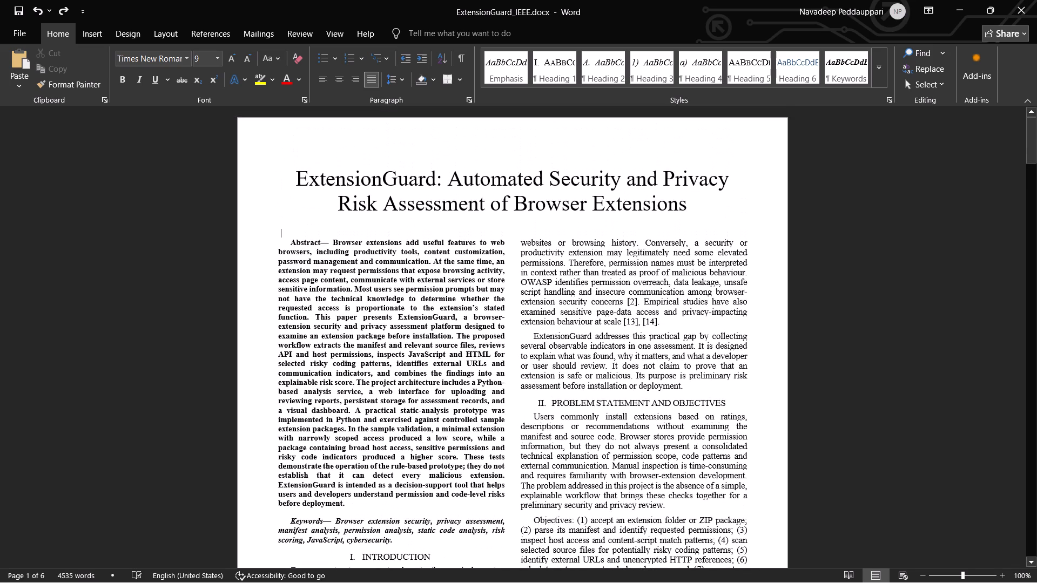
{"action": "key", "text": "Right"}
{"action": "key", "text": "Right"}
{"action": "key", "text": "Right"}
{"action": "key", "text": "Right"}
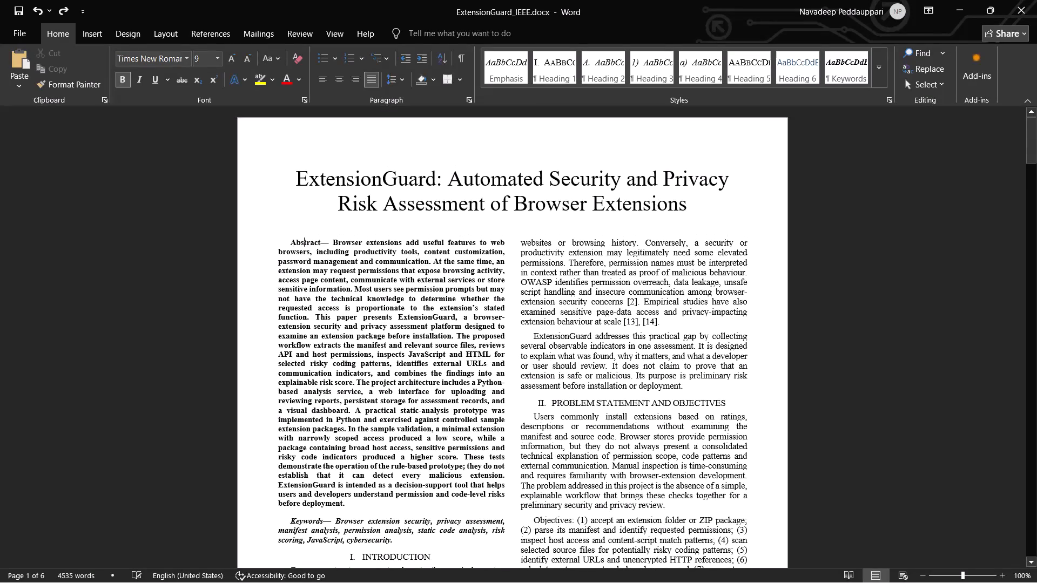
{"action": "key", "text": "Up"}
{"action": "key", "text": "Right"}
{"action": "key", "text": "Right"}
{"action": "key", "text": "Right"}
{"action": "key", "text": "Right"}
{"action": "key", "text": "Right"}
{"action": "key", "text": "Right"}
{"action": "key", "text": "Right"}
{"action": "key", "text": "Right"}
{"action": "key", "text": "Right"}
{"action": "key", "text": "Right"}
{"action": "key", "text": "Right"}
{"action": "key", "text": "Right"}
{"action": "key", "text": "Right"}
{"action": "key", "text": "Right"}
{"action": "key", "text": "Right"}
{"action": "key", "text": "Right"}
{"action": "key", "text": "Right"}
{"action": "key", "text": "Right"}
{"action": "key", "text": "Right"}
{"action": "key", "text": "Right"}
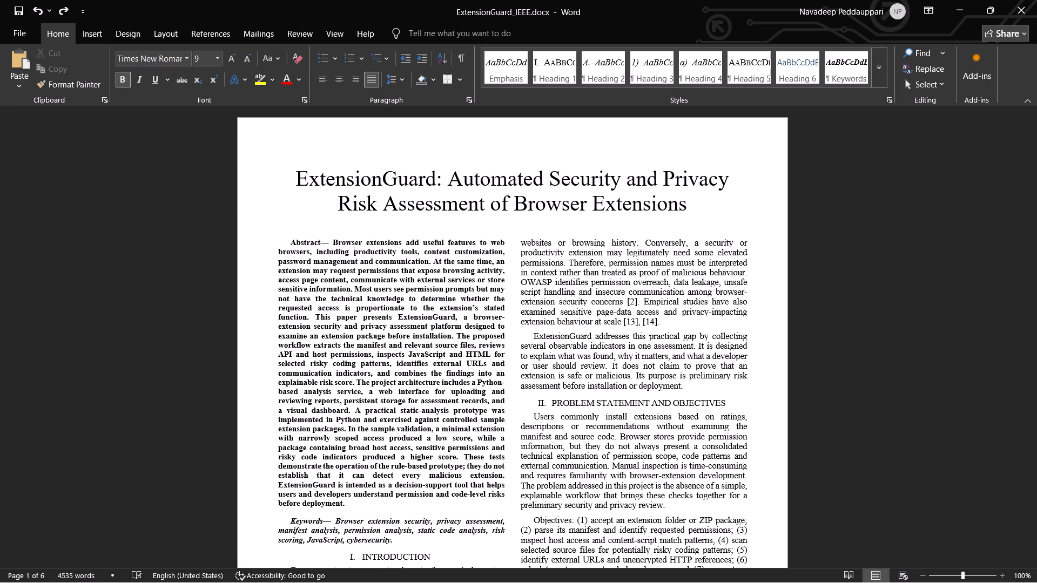
Paste the older of the two assistant professor entries in the clipboard history into the empty line above the abstract.
{"action": "key", "text": "Up"}
{"action": "key", "text": "Up"}
{"action": "key", "text": "Up"}
{"action": "key", "text": "Down"}
{"action": "key", "text": "super+v"}
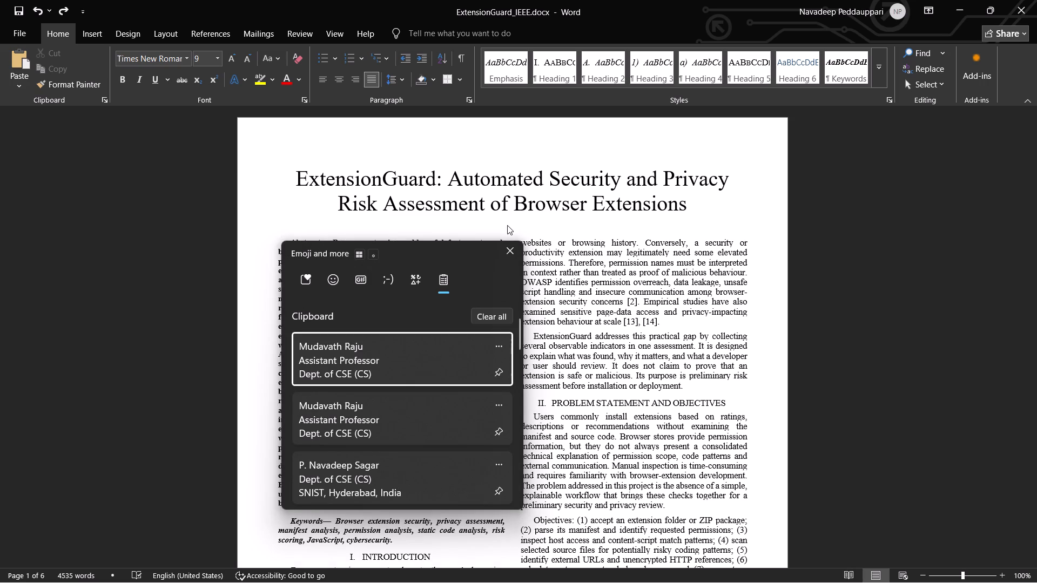
{"action": "key", "text": "Down"}
{"action": "key", "text": "Down"}
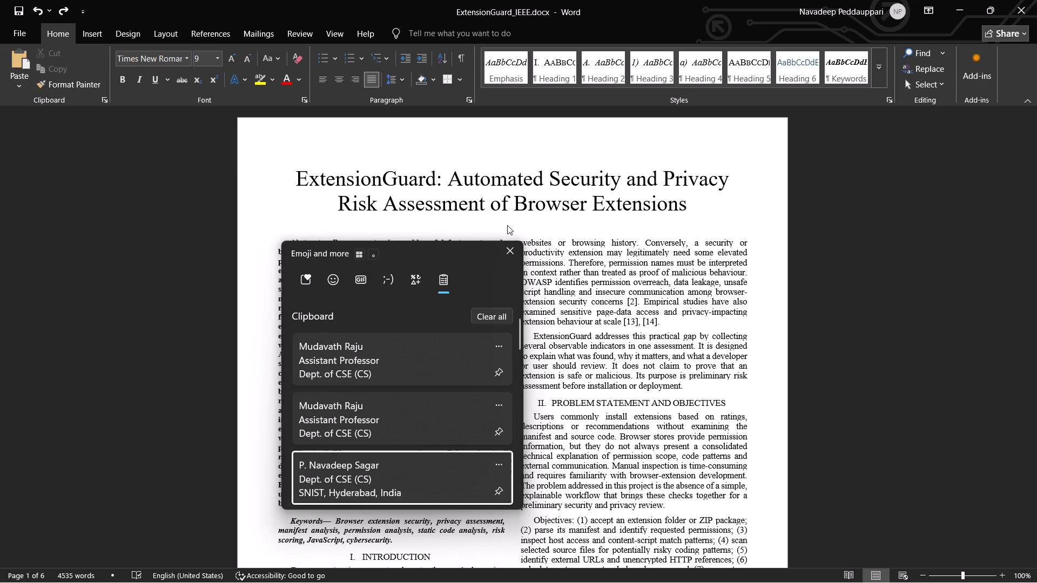
{"action": "key", "text": "Up"}
{"action": "key", "text": "Return"}
{"action": "key", "text": "ctrl+v"}
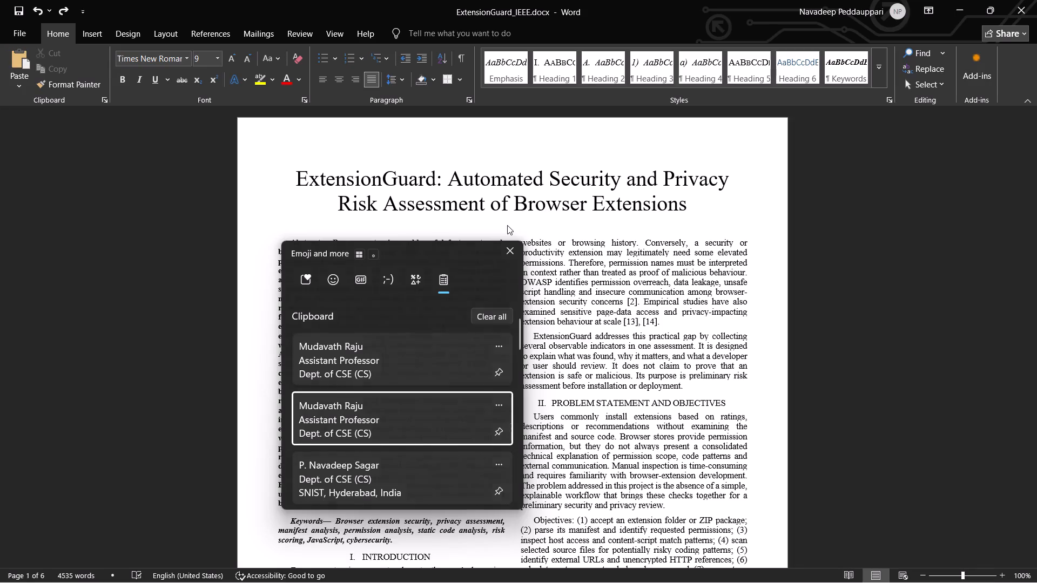
Delete the centring and spacing in front of the assistant professor's e-mail line to bring it to the left margin.
{"action": "key", "text": "Left"}
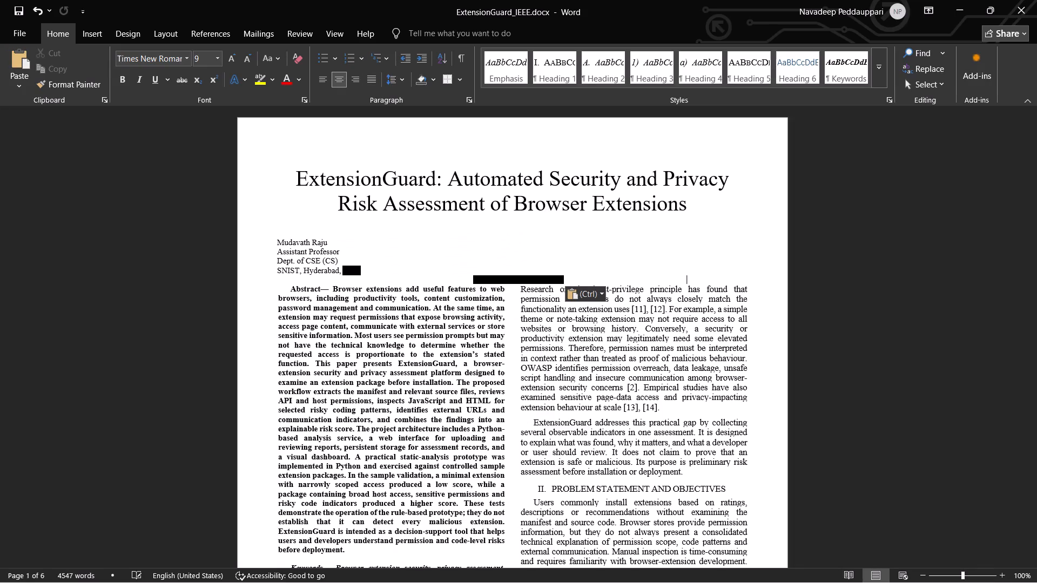
{"action": "key", "text": "Left"}
{"action": "key", "text": "Left"}
{"action": "key", "text": "Left"}
{"action": "key", "text": "Left"}
{"action": "key", "text": "Left"}
{"action": "key", "text": "Left"}
{"action": "key", "text": "Left"}
{"action": "key", "text": "Left"}
{"action": "key", "text": "Left"}
{"action": "key", "text": "Left"}
{"action": "key", "text": "Left"}
{"action": "key", "text": "Left"}
{"action": "key", "text": "Left"}
{"action": "key", "text": "Left"}
{"action": "key", "text": "Left"}
{"action": "key", "text": "Left"}
{"action": "key", "text": "Left"}
{"action": "key", "text": "Left"}
{"action": "key", "text": "Left"}
{"action": "key", "text": "Left"}
{"action": "key", "text": "Left"}
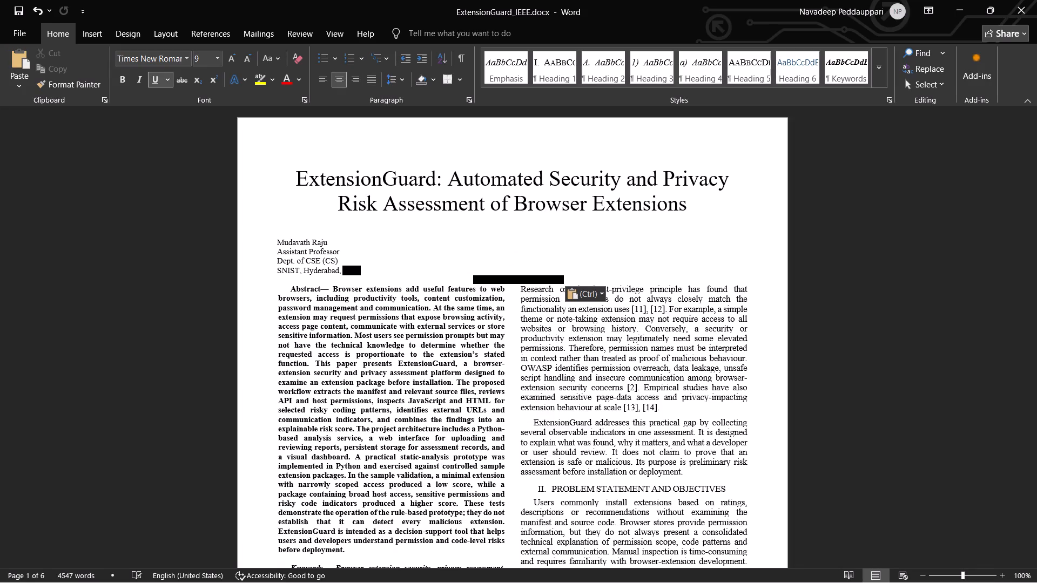
{"action": "key", "text": "Left"}
{"action": "key", "text": "BackSpace"}
{"action": "key", "text": "BackSpace"}
{"action": "key", "text": "BackSpace"}
{"action": "key", "text": "BackSpace"}
{"action": "key", "text": "BackSpace"}
{"action": "key", "text": "BackSpace"}
{"action": "key", "text": "BackSpace"}
{"action": "key", "text": "BackSpace"}
{"action": "key", "text": "BackSpace"}
{"action": "key", "text": "BackSpace"}
{"action": "key", "text": "BackSpace"}
{"action": "key", "text": "BackSpace"}
{"action": "key", "text": "BackSpace"}
{"action": "key", "text": "BackSpace"}
{"action": "key", "text": "BackSpace"}
{"action": "key", "text": "BackSpace"}
{"action": "key", "text": "BackSpace"}
{"action": "key", "text": "BackSpace"}
{"action": "key", "text": "BackSpace"}
{"action": "key", "text": "BackSpace"}
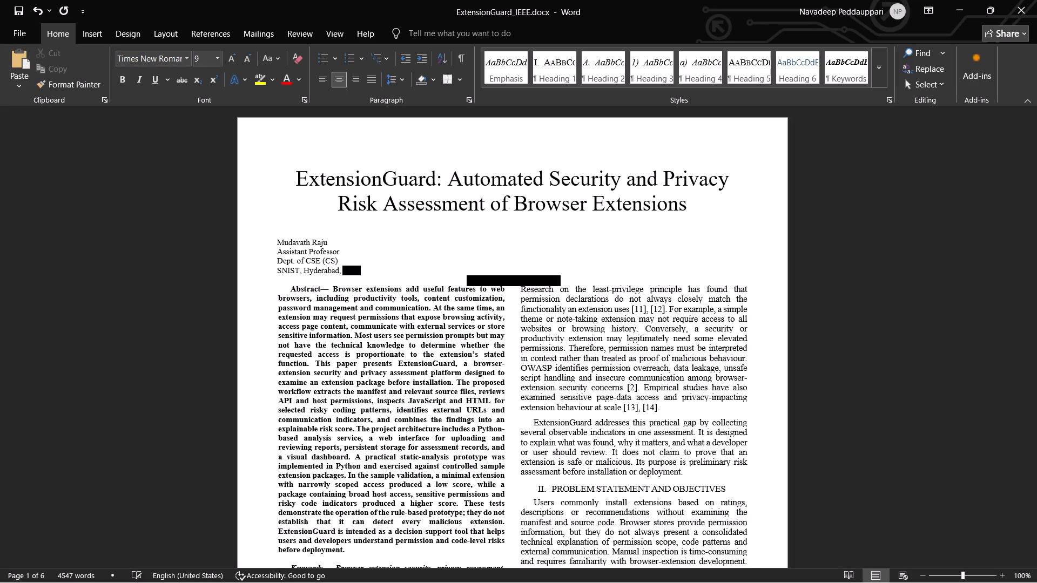
Undo the excess deletions until the assistant professor's e-mail is back on its own left-aligned line below the location.
{"action": "key", "text": "ctrl+z"}
{"action": "key", "text": "ctrl+z"}
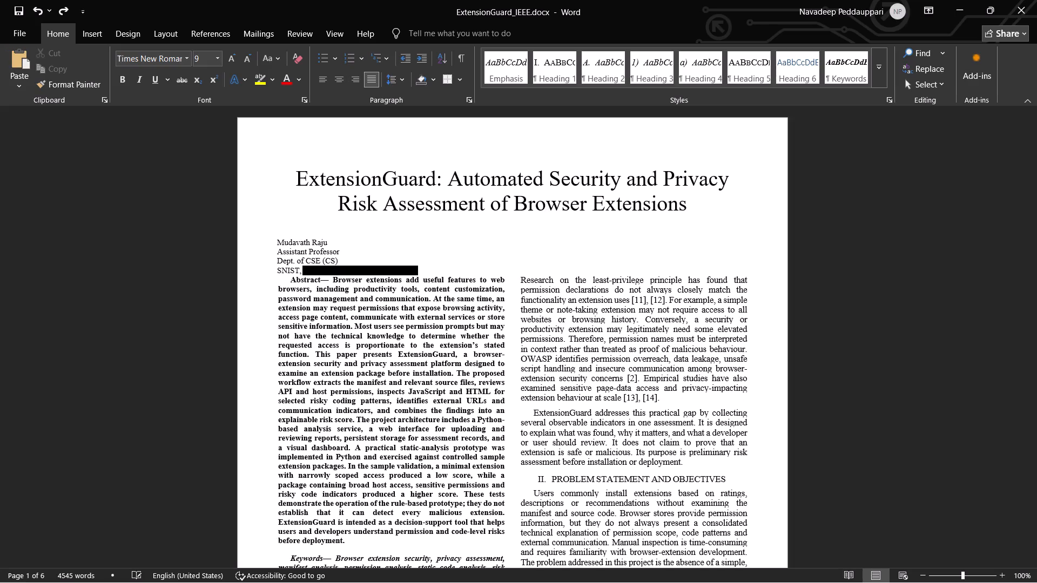
{"action": "key", "text": "ctrl+z"}
{"action": "key", "text": "ctrl+z"}
{"action": "key", "text": "ctrl+z"}
{"action": "key", "text": "ctrl+z"}
{"action": "key", "text": "ctrl+z"}
{"action": "key", "text": "ctrl+z"}
{"action": "key", "text": "ctrl+z"}
{"action": "key", "text": "ctrl+z"}
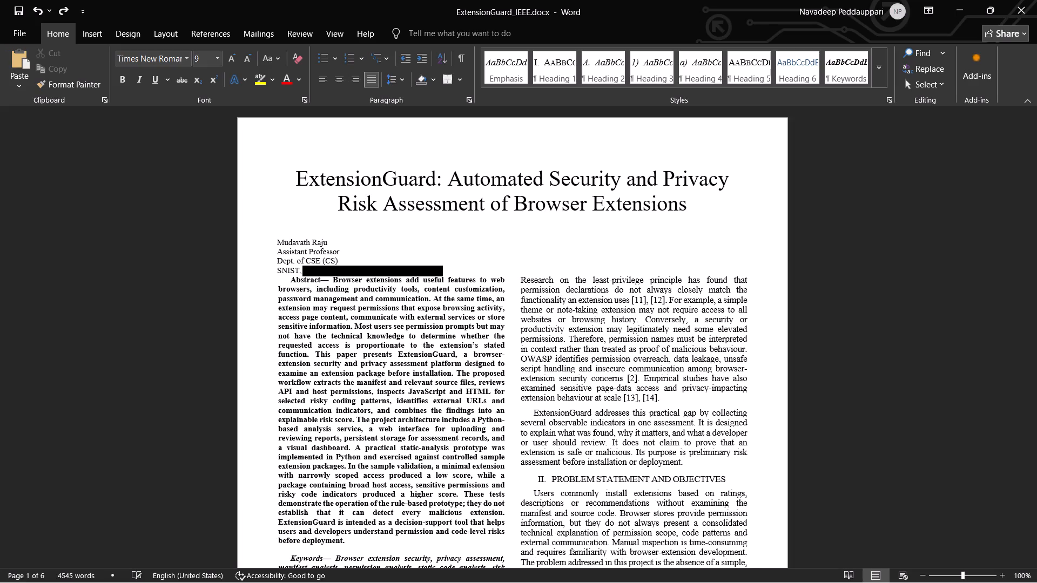
{"action": "key", "text": "ctrl+z"}
{"action": "key", "text": "ctrl+z"}
{"action": "key", "text": "ctrl+z"}
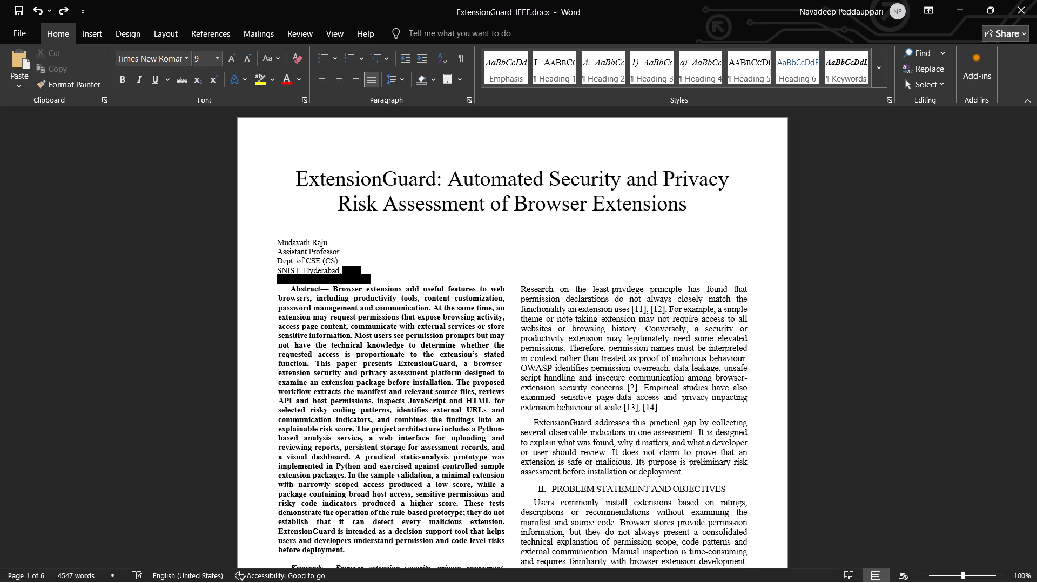
Add an empty line between the assistant professor's e-mail and the abstract.
{"action": "key", "text": "End"}
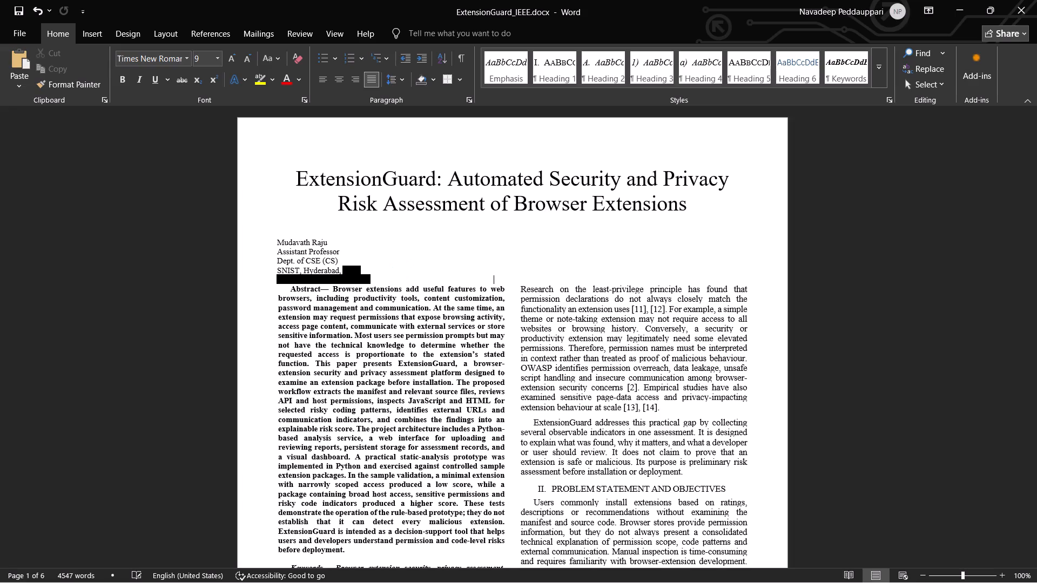
{"action": "key", "text": "Return"}
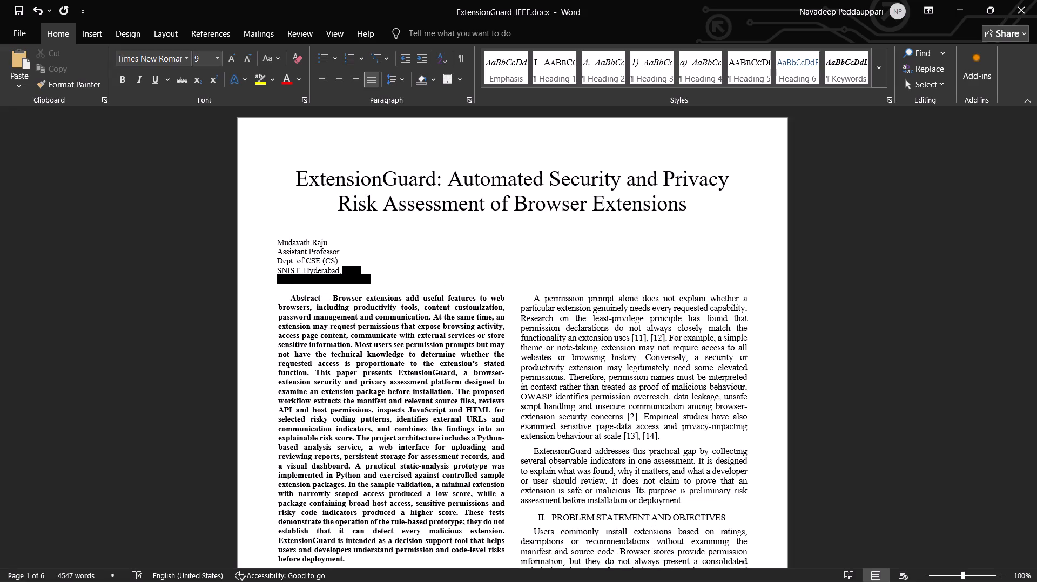
{"action": "key", "text": "BackSpace"}
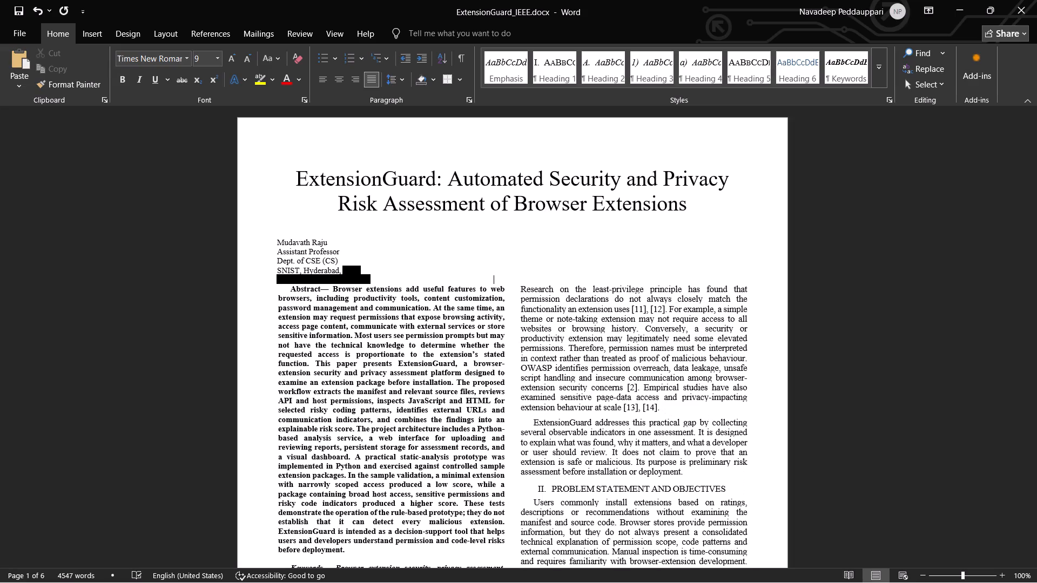
{"action": "key", "text": "Return"}
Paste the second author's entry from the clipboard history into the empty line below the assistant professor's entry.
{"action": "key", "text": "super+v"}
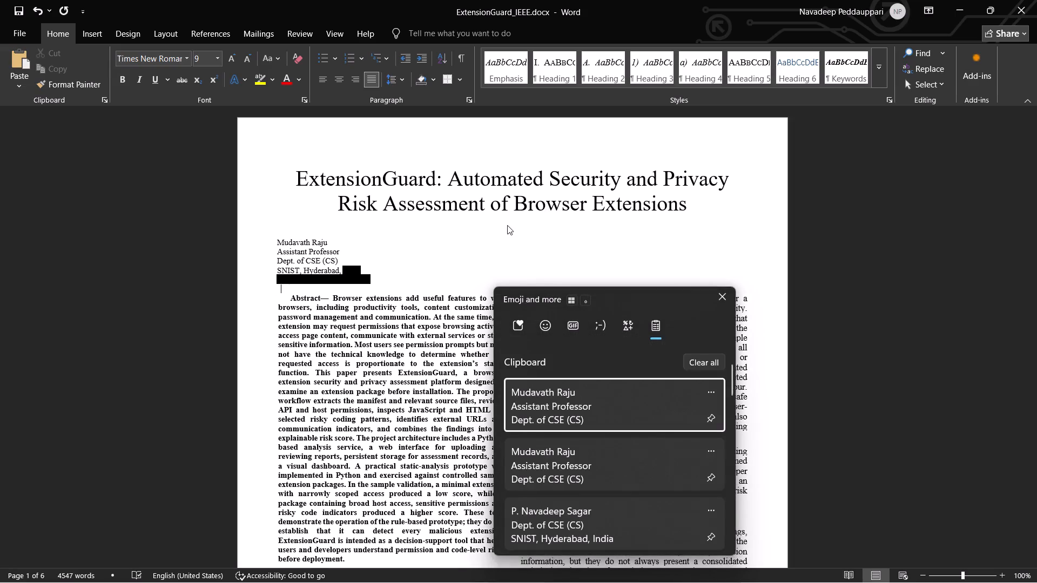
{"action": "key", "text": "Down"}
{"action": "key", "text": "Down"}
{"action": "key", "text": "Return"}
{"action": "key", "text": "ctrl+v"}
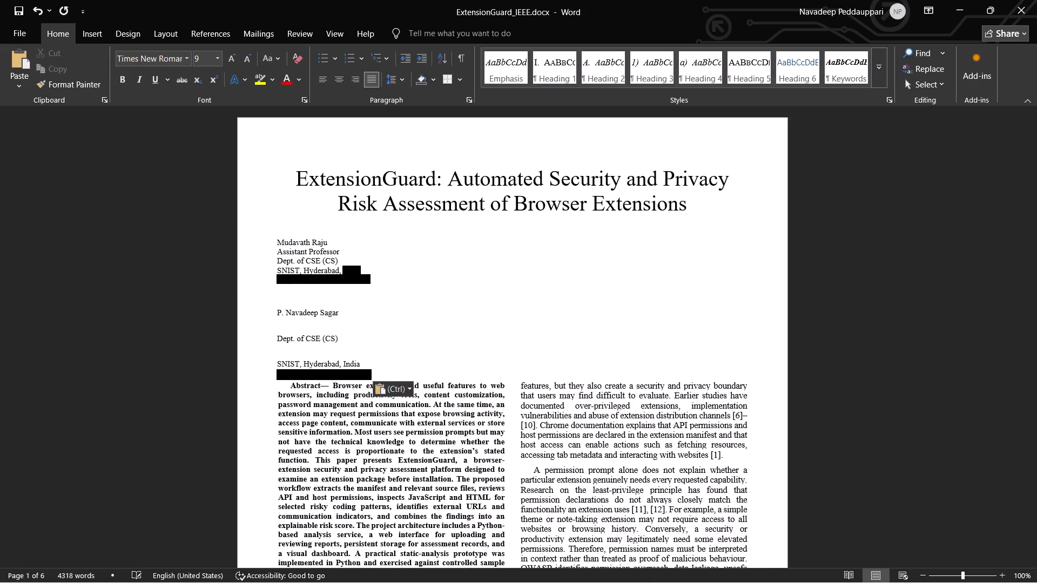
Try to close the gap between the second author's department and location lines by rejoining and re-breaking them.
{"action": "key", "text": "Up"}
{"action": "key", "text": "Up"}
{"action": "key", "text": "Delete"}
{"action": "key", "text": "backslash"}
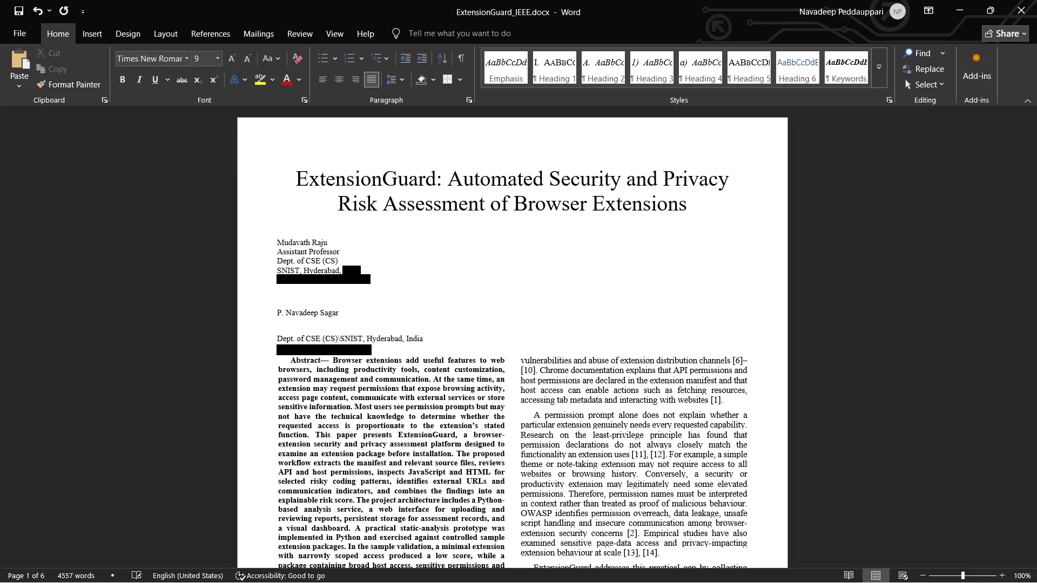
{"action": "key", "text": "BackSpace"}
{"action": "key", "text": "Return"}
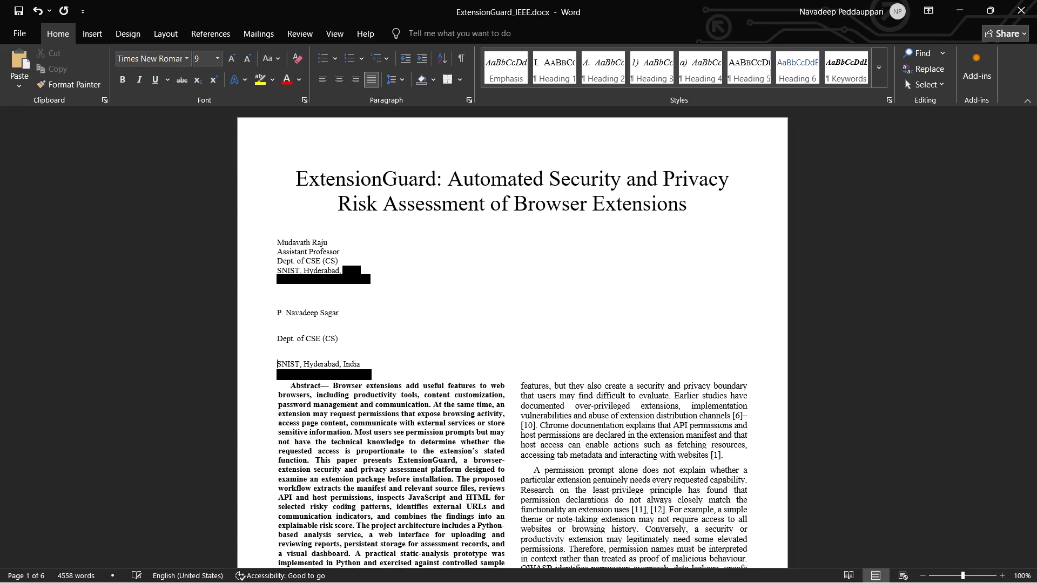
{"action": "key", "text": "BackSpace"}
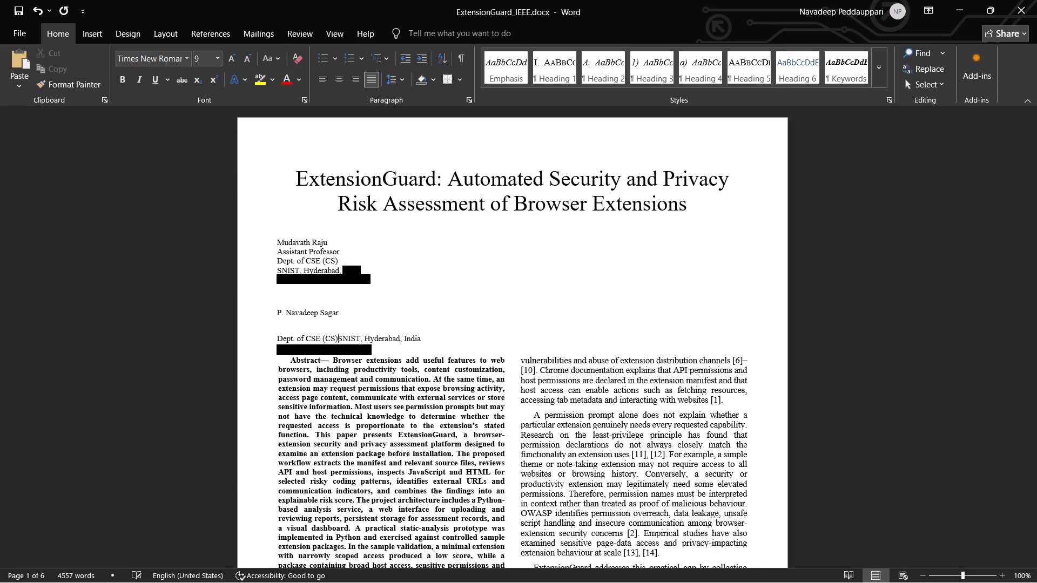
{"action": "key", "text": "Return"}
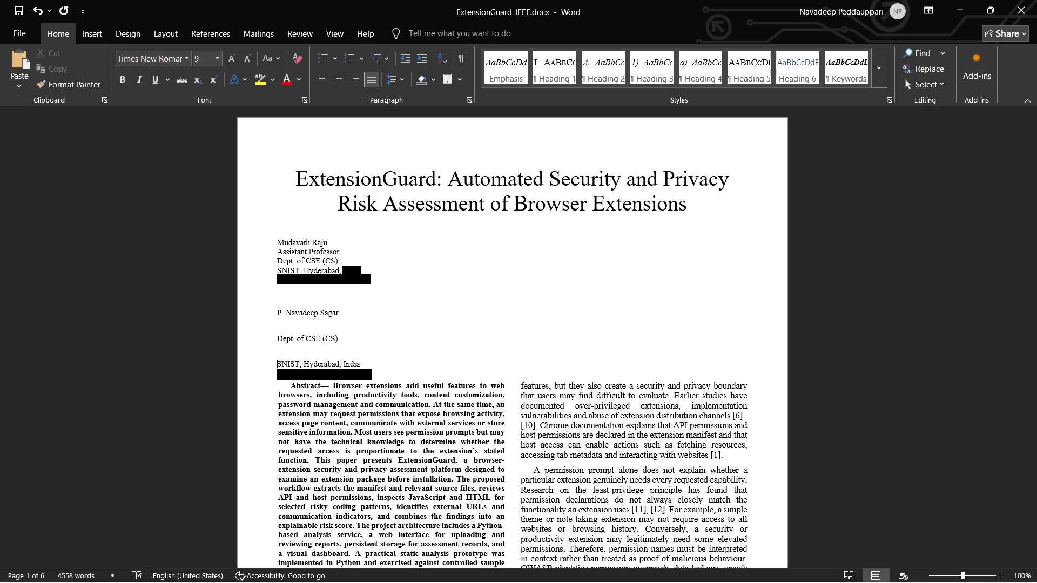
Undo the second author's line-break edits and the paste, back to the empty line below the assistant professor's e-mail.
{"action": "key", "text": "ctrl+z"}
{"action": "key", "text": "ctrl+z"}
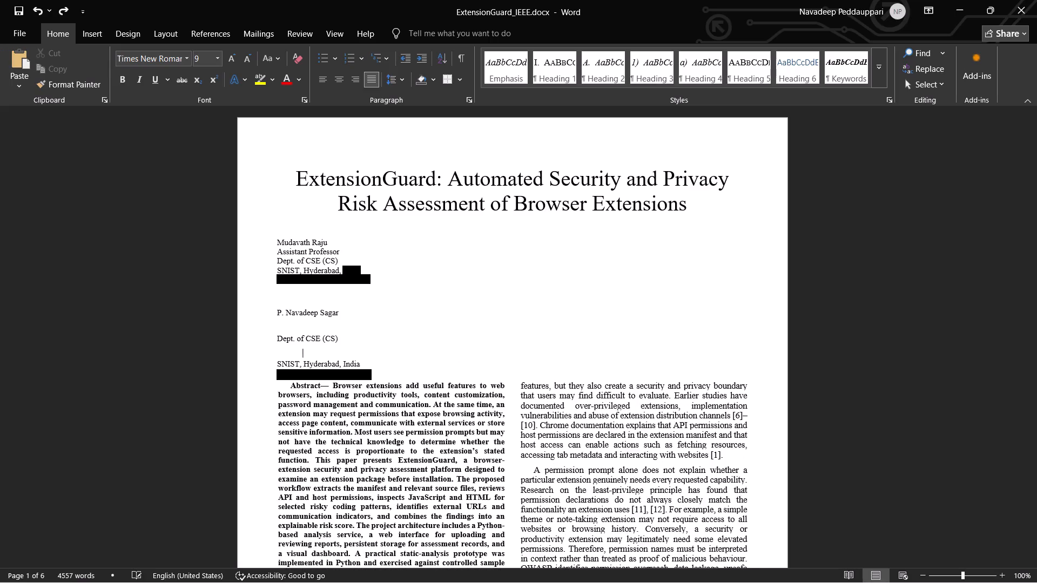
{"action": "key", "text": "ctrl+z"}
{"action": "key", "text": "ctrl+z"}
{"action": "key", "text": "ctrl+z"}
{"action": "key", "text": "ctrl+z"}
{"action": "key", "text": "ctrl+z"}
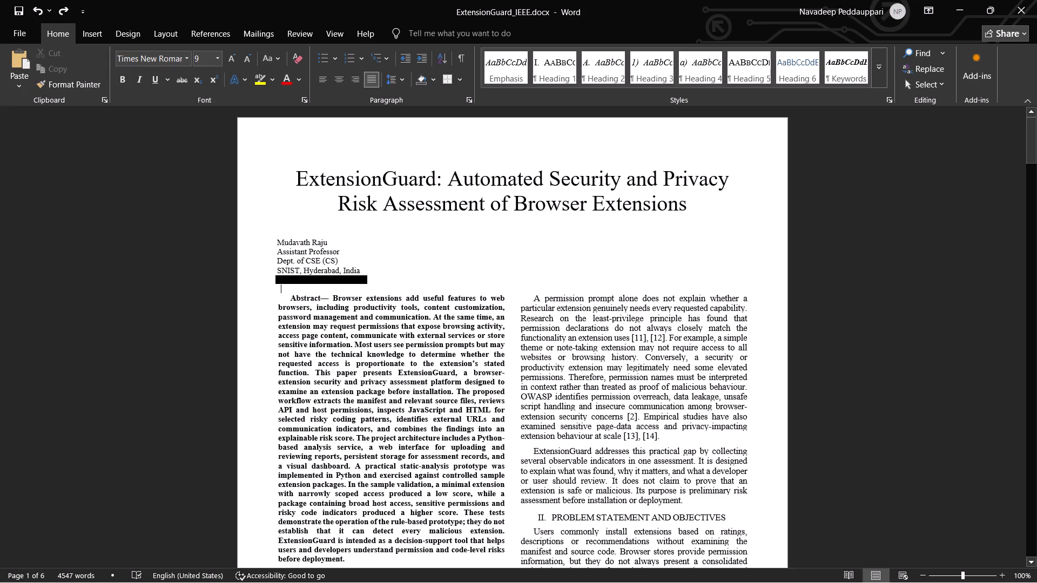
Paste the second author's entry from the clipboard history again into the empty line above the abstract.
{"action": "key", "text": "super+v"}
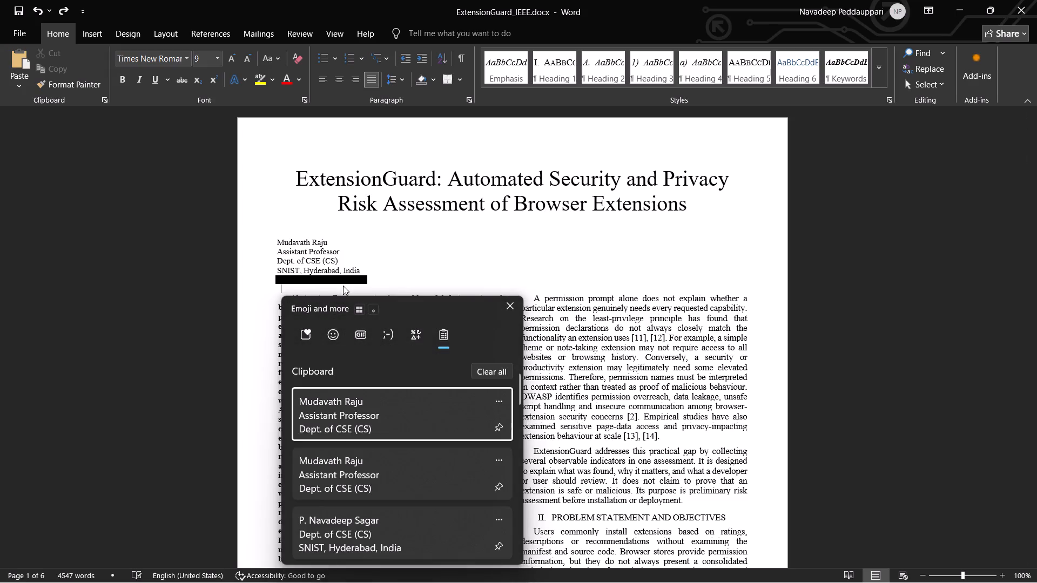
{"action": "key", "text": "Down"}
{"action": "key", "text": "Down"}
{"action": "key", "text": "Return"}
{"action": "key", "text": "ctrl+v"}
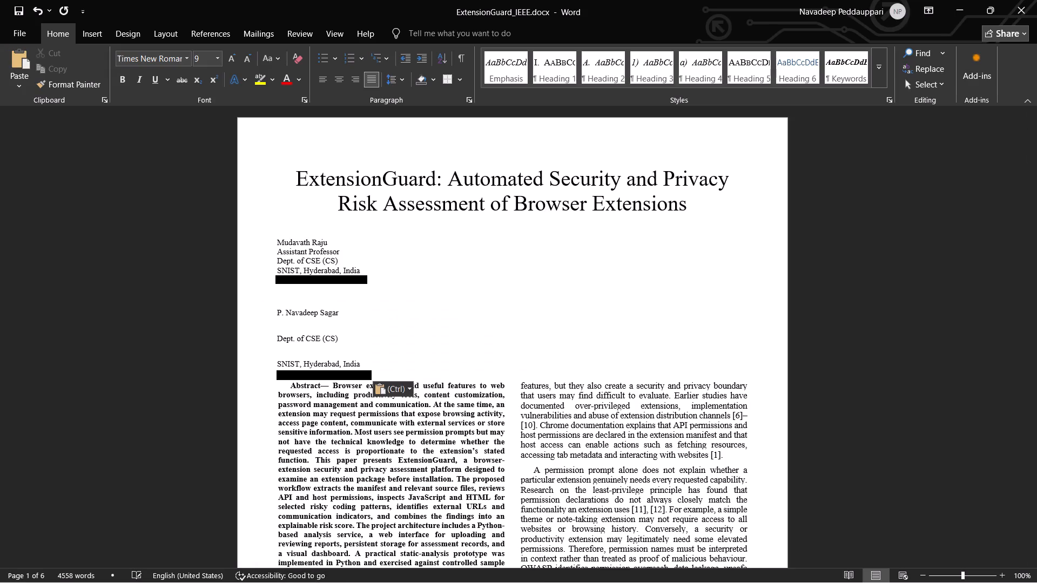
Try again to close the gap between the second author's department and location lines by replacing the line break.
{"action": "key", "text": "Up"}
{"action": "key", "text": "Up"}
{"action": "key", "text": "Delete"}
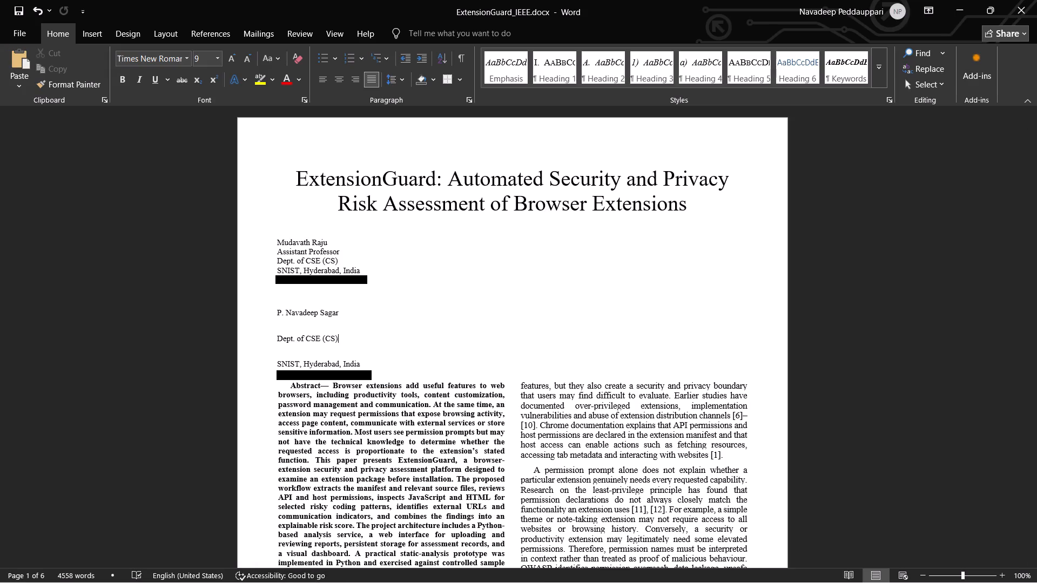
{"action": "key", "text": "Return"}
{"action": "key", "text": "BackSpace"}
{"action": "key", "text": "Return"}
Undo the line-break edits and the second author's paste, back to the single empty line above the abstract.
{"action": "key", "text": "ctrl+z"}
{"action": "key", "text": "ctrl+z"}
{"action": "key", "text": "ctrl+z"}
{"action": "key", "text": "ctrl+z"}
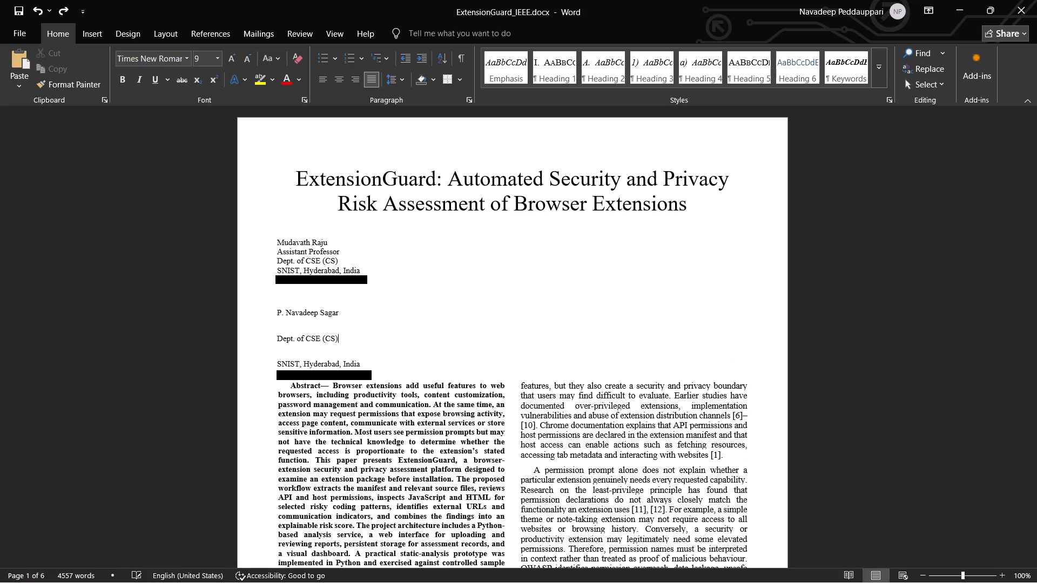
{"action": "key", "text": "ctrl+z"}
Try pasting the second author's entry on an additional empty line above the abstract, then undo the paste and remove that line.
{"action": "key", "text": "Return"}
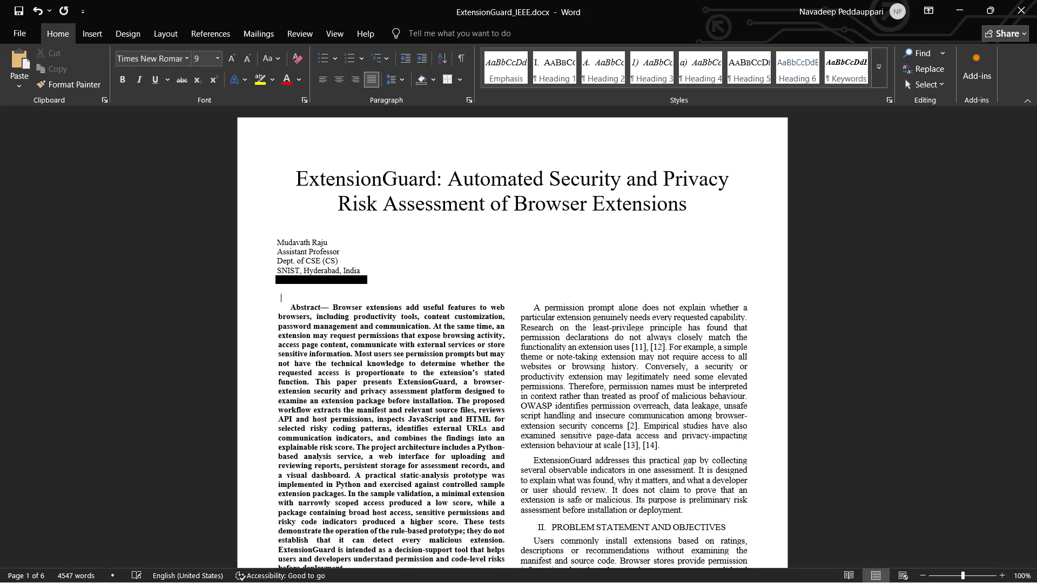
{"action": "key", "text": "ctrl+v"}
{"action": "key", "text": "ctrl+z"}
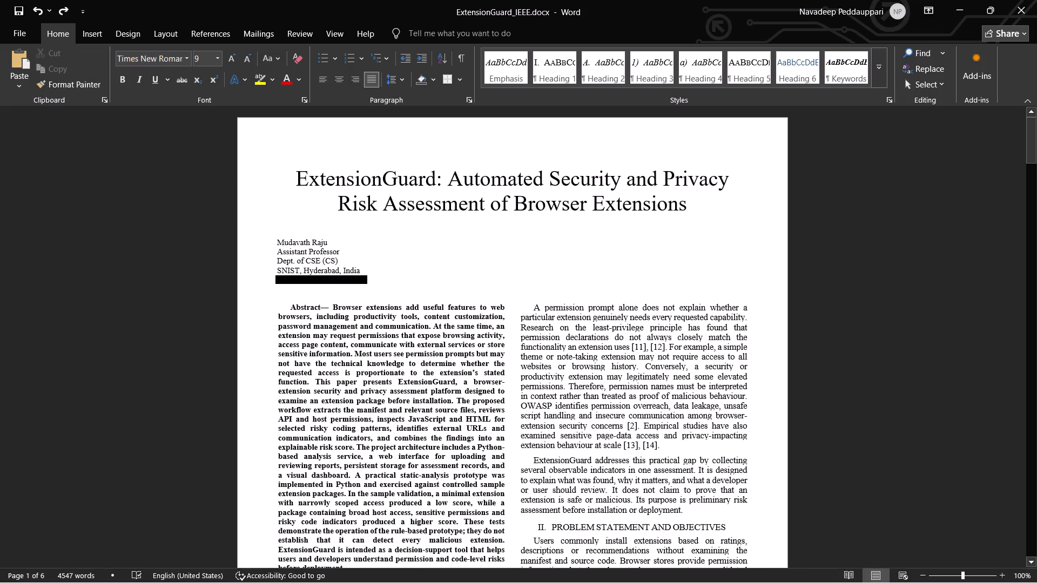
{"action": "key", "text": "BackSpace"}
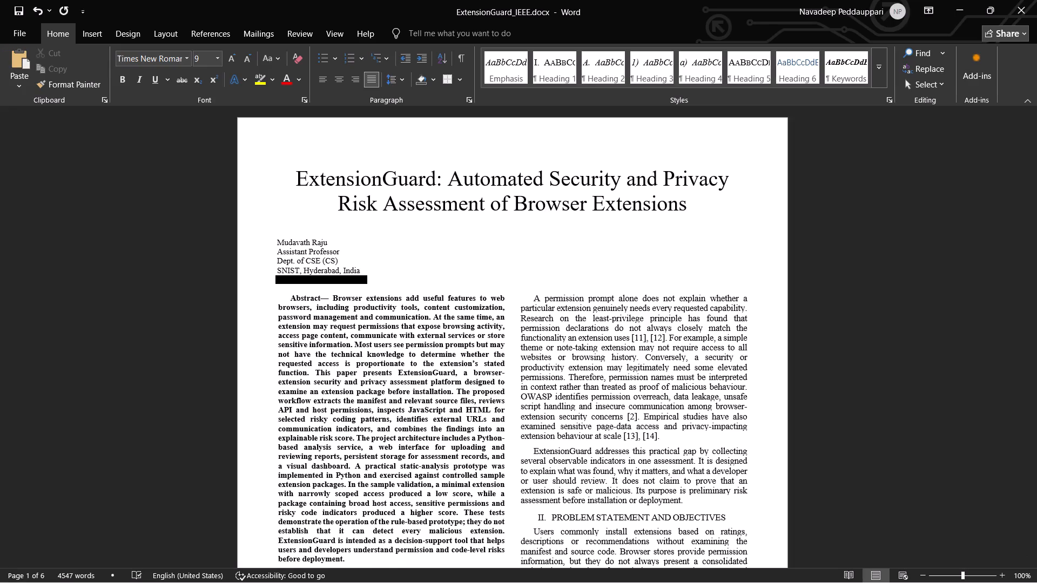
Add another empty line above the abstract and paste the second author's entry on the empty line before it.
{"action": "key", "text": "Return"}
{"action": "key", "text": "Left"}
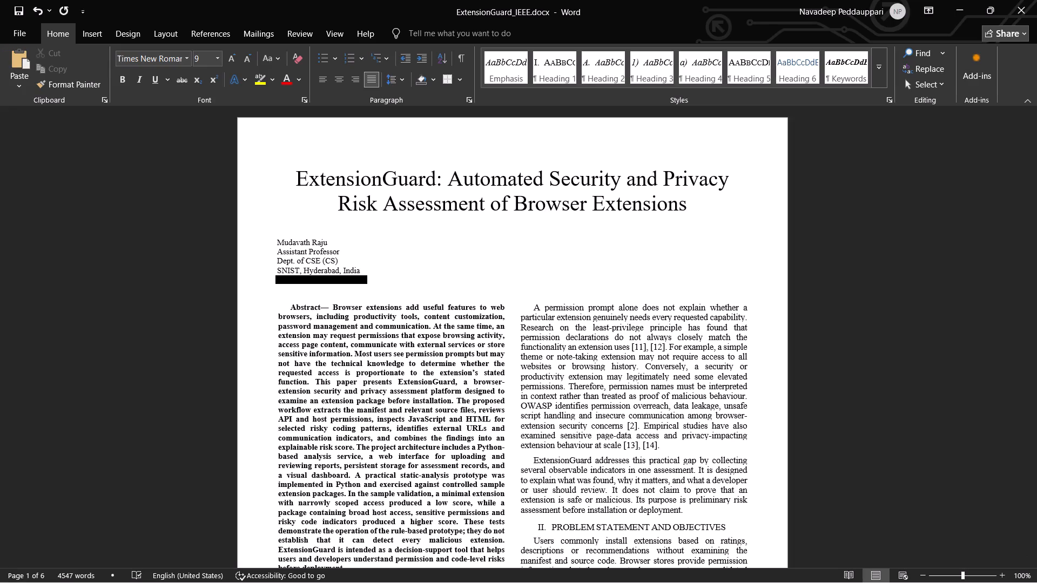
{"action": "key", "text": "ctrl+v"}
{"action": "key", "text": "Up"}
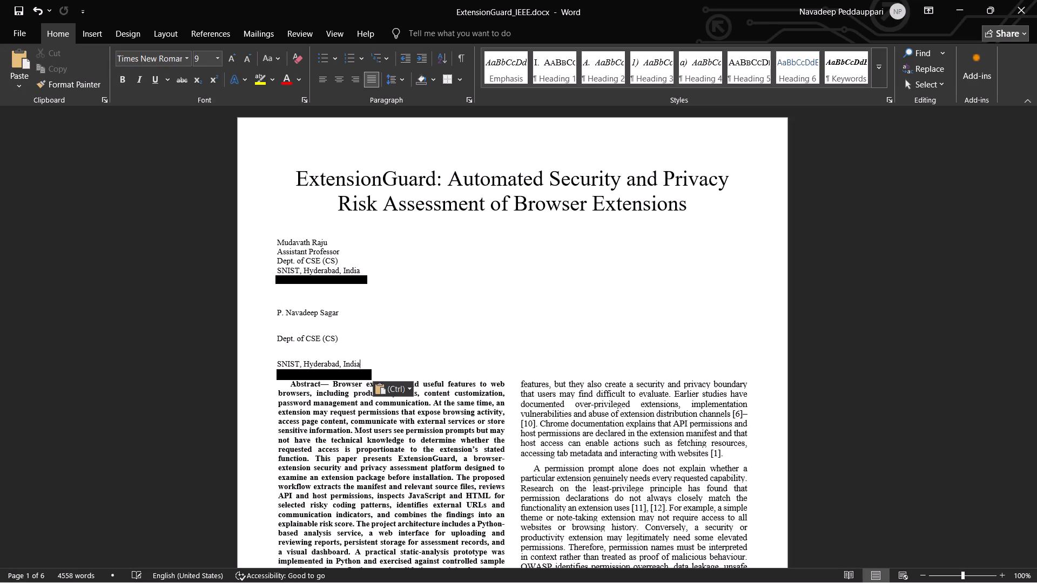
{"action": "key", "text": "Up"}
{"action": "key", "text": "Down"}
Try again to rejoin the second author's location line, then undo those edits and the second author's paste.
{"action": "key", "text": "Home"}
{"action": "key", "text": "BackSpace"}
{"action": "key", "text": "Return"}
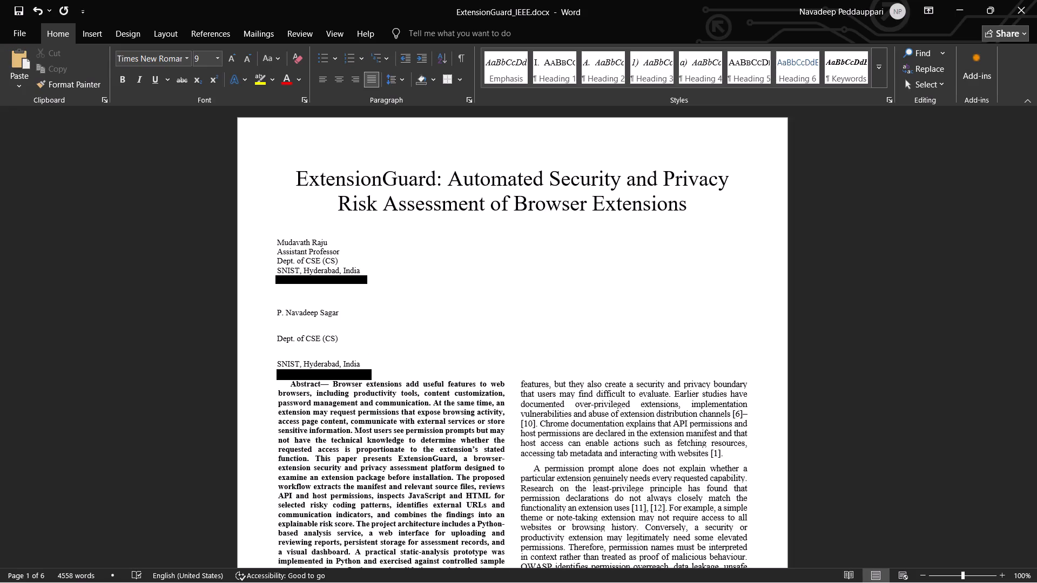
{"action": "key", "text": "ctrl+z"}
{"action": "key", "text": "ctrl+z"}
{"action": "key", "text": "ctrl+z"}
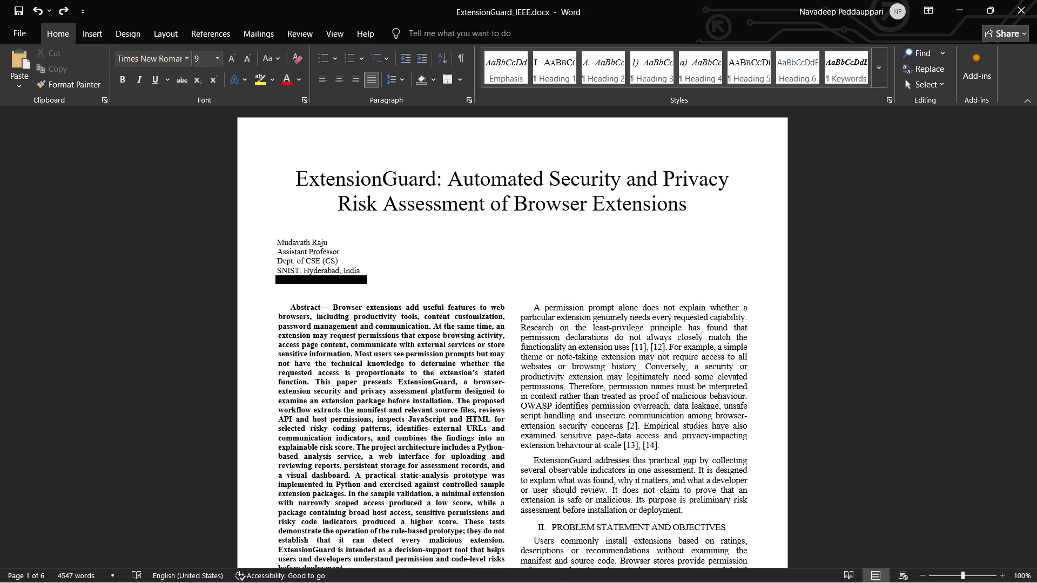
Paste a second copy of the assistant professor's entry above the abstract and bring its e-mail line into the left-aligned block.
{"action": "key", "text": "super+v"}
{"action": "key", "text": "Down"}
{"action": "key", "text": "Return"}
{"action": "key", "text": "ctrl+v"}
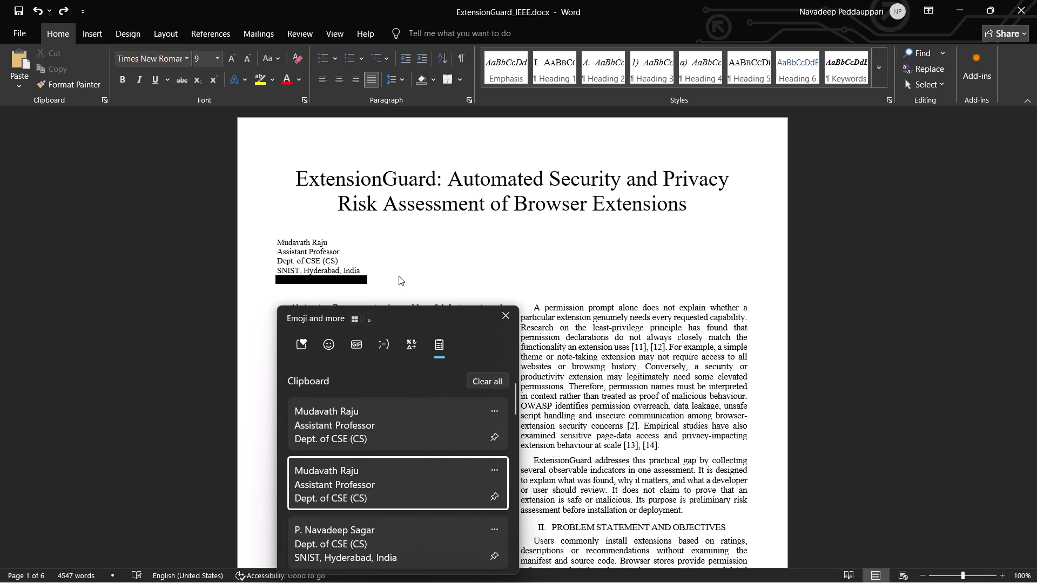
{"action": "key", "text": "Up"}
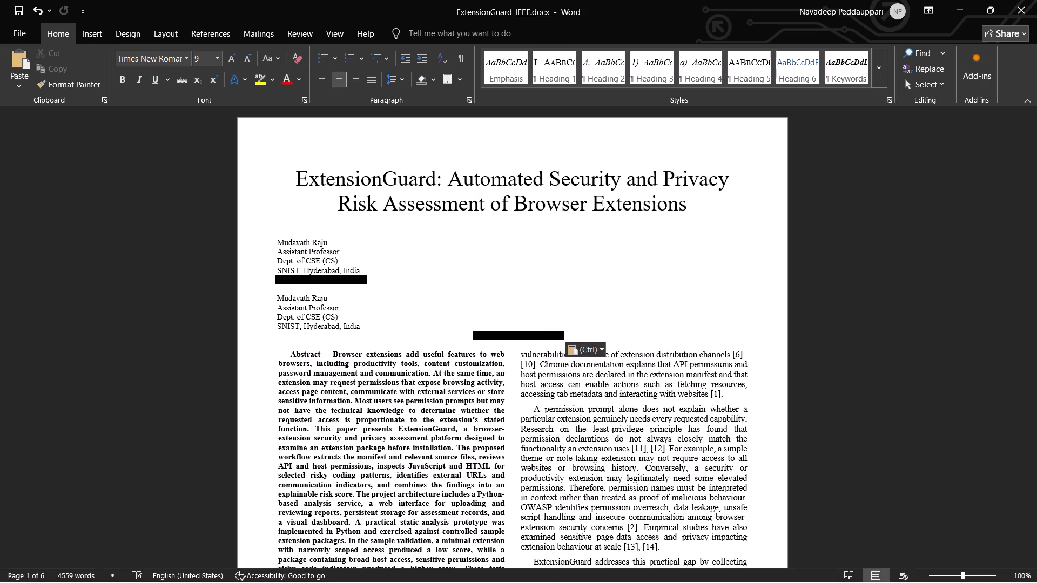
{"action": "key", "text": "BackSpace"}
{"action": "key", "text": "Delete"}
{"action": "key", "text": "Delete"}
{"action": "key", "text": "Delete"}
{"action": "key", "text": "Delete"}
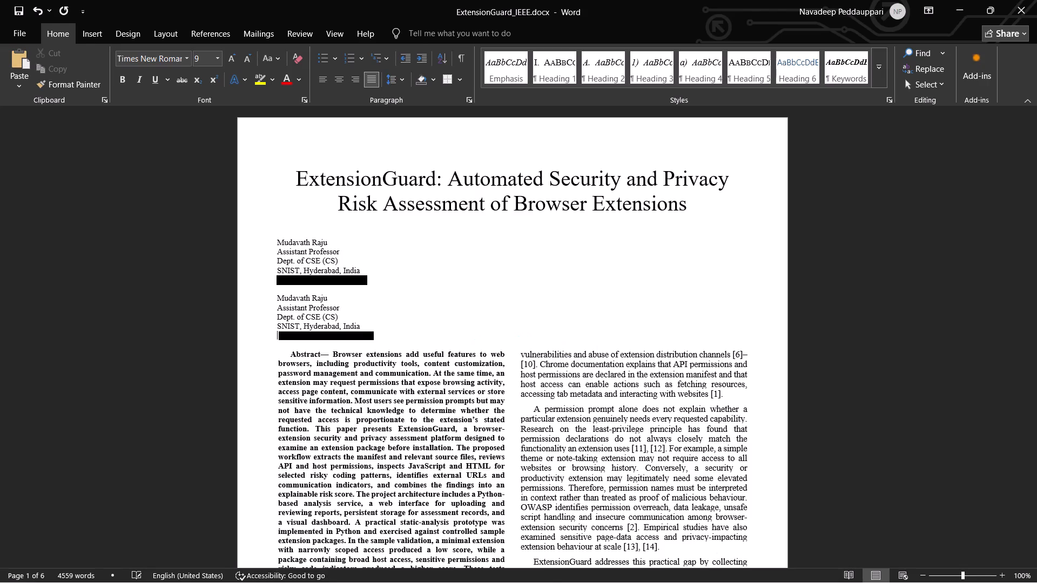
{"action": "key", "text": "Delete"}
{"action": "key", "text": "Delete"}
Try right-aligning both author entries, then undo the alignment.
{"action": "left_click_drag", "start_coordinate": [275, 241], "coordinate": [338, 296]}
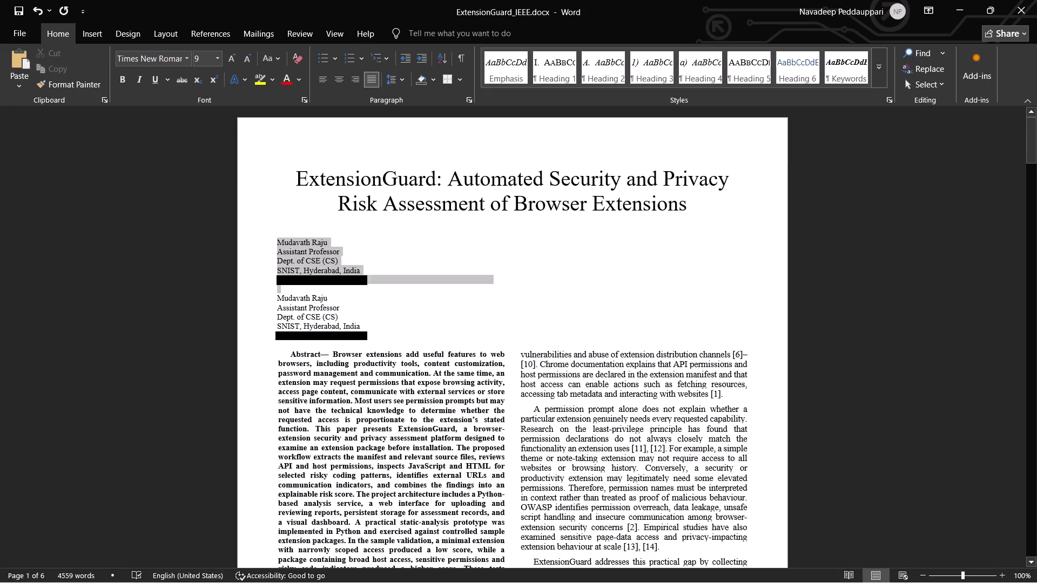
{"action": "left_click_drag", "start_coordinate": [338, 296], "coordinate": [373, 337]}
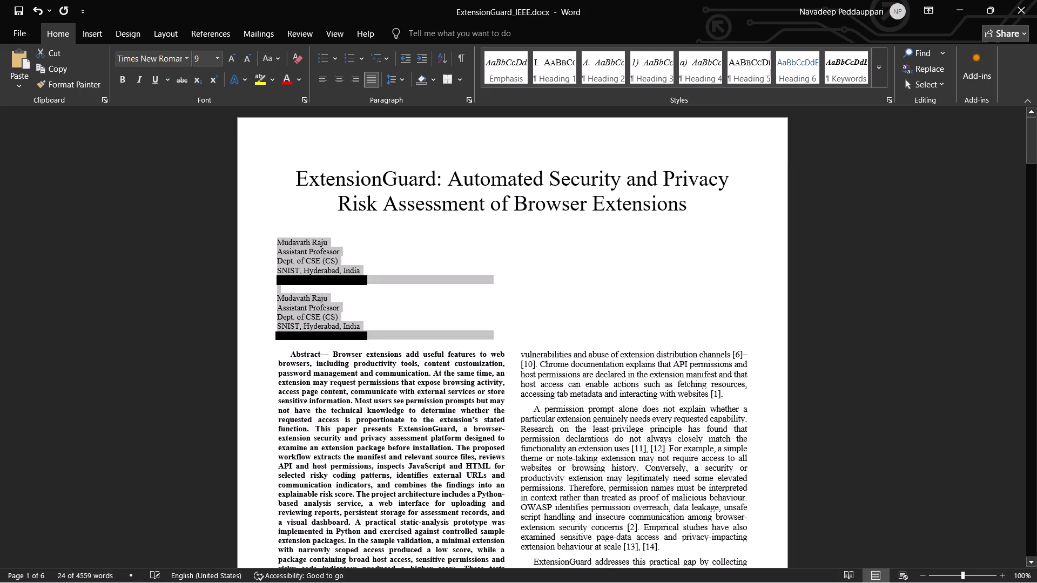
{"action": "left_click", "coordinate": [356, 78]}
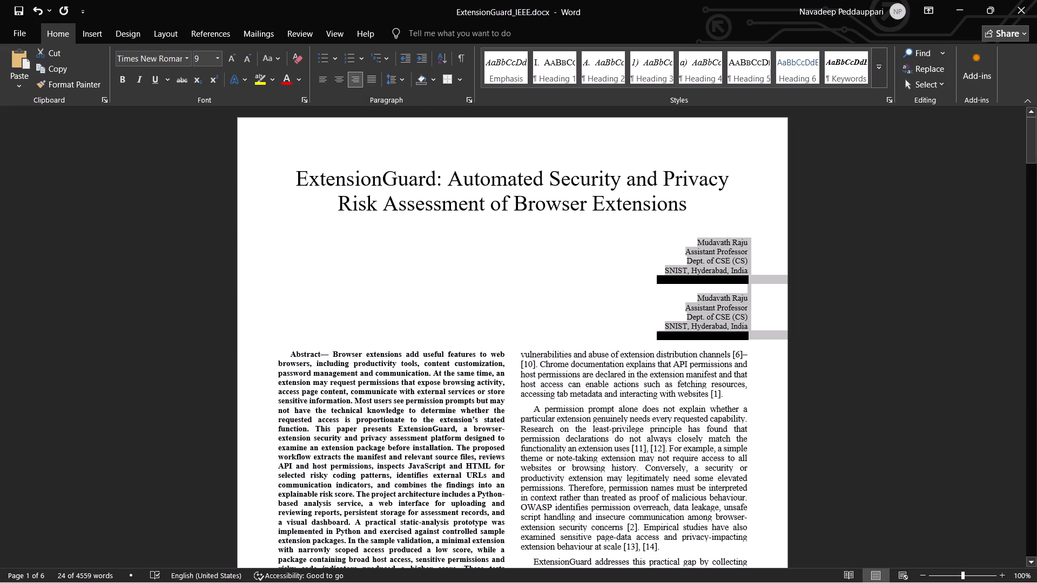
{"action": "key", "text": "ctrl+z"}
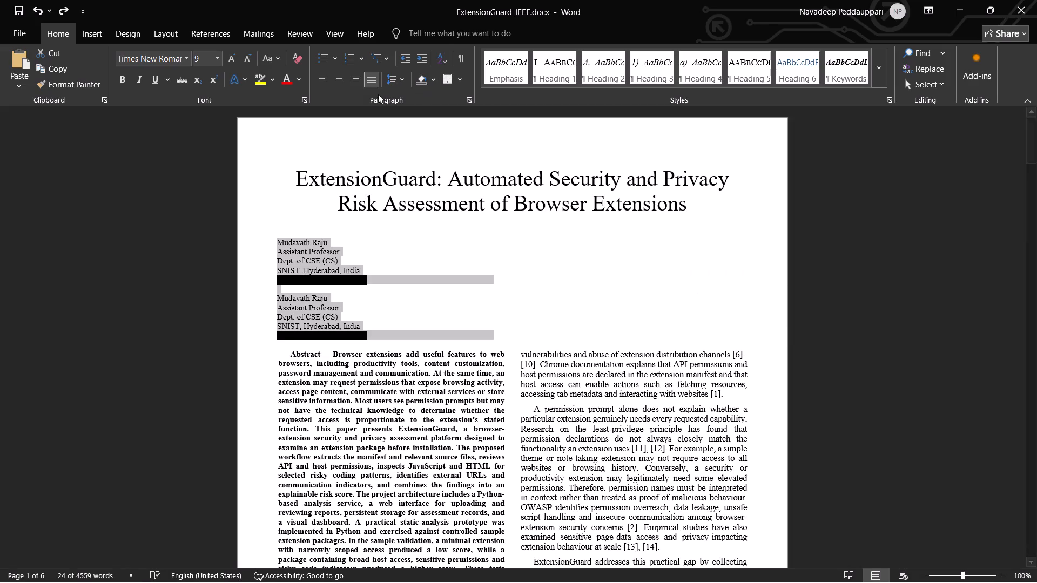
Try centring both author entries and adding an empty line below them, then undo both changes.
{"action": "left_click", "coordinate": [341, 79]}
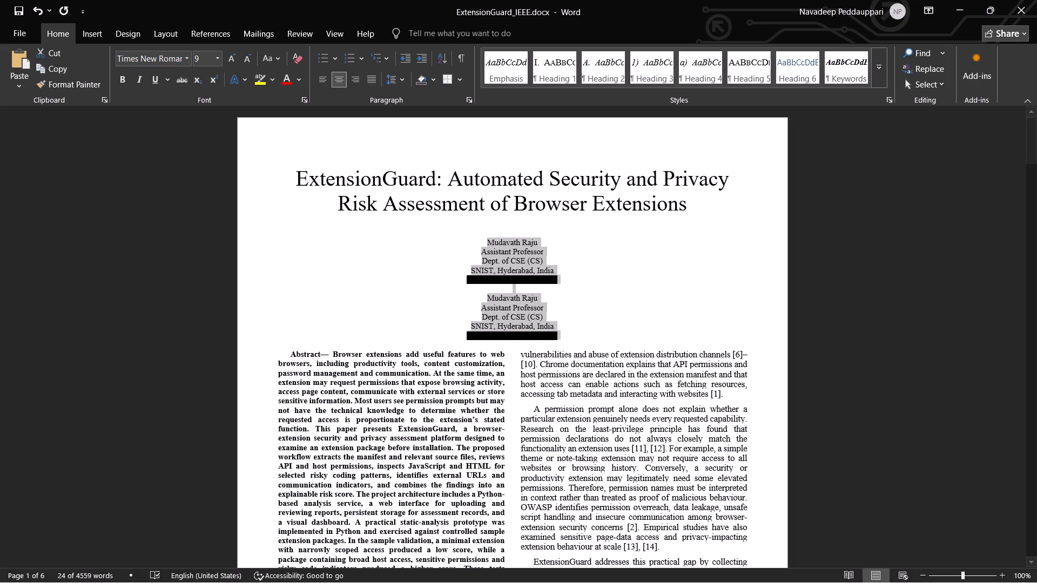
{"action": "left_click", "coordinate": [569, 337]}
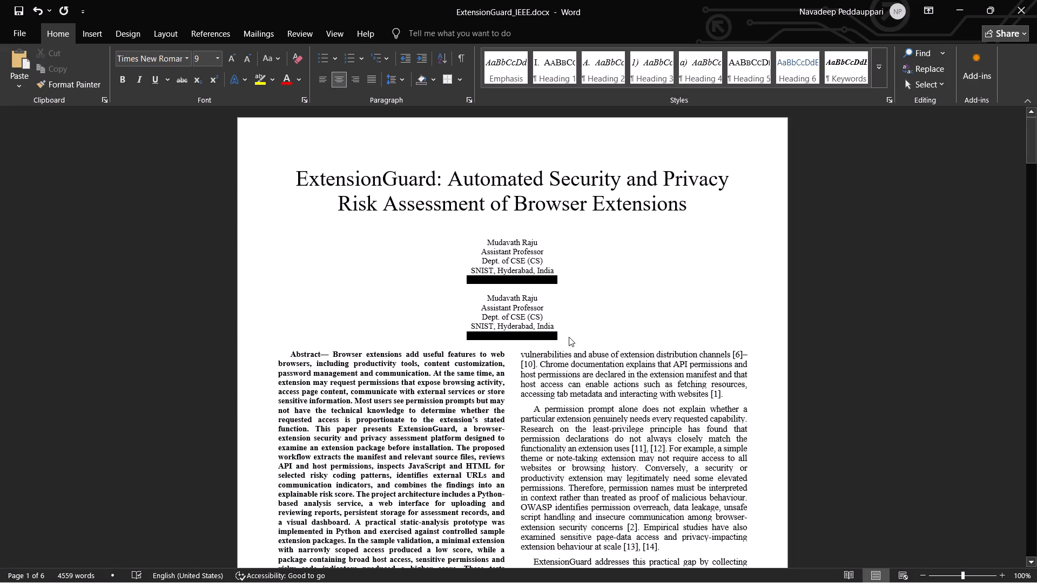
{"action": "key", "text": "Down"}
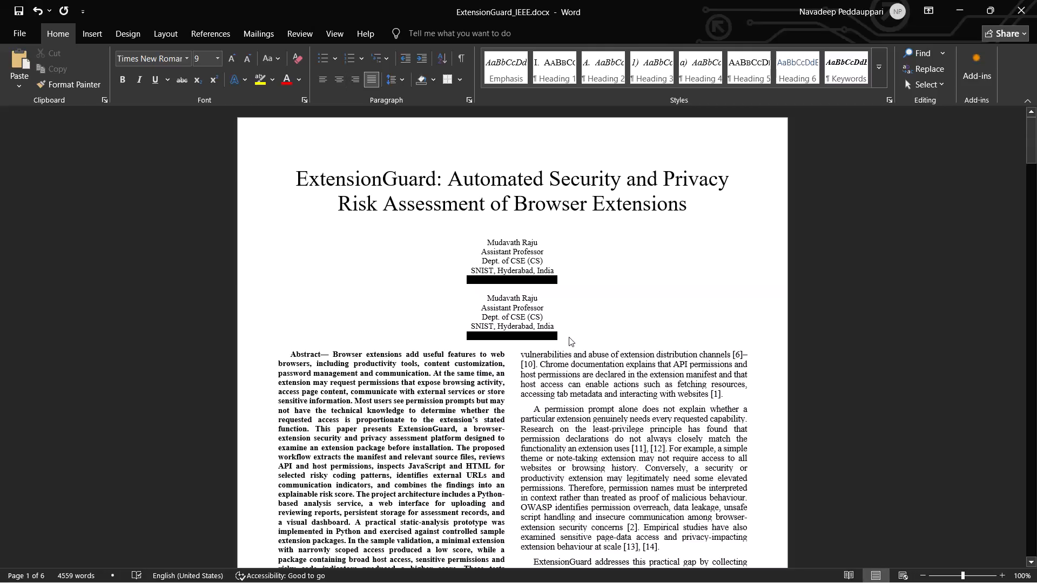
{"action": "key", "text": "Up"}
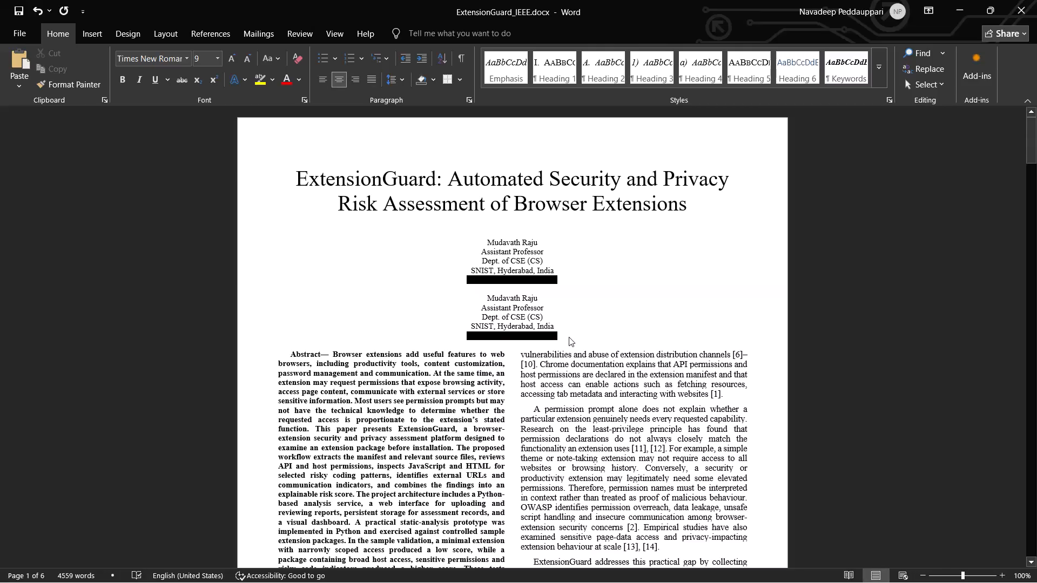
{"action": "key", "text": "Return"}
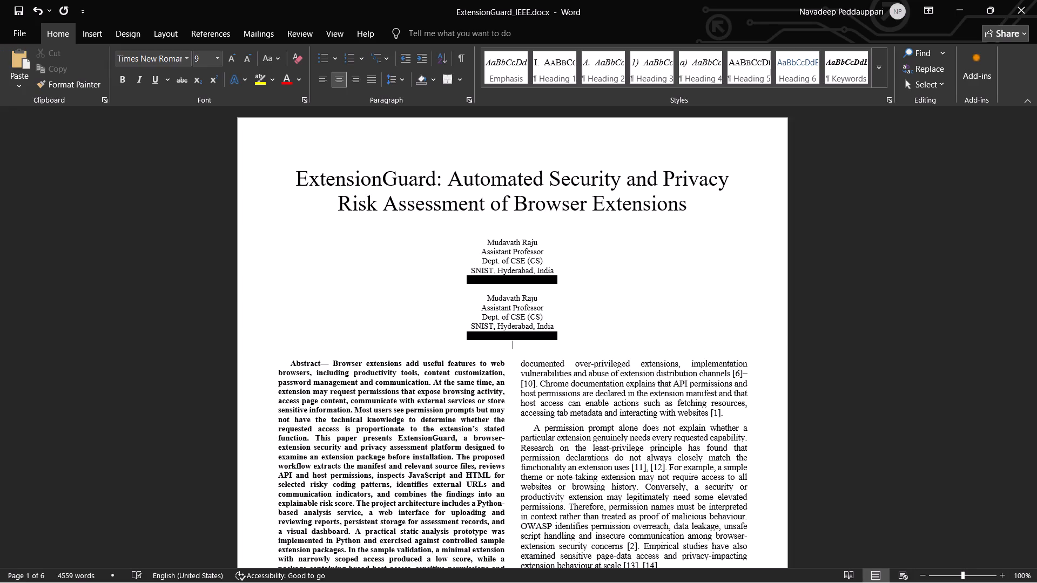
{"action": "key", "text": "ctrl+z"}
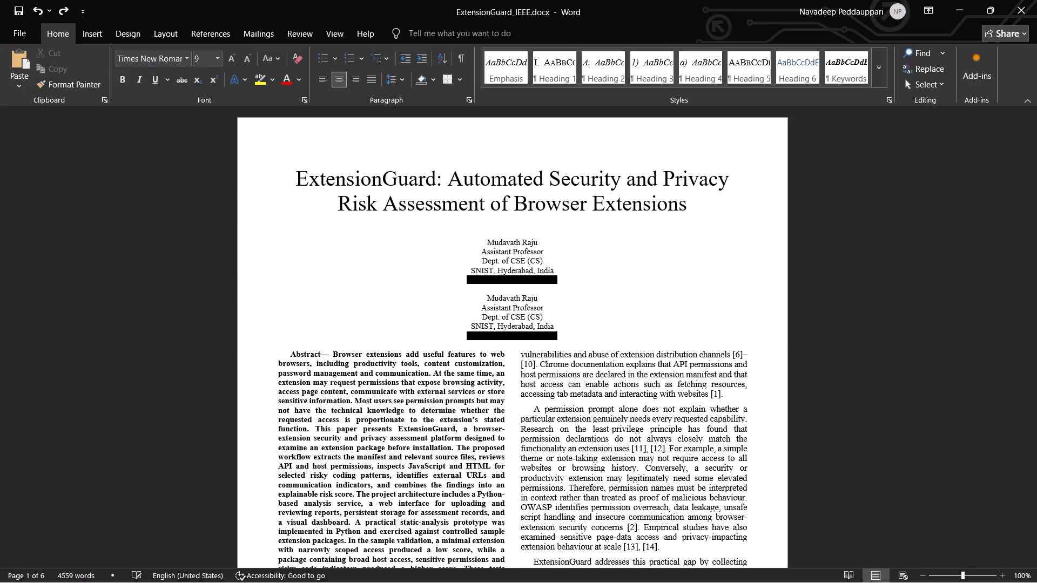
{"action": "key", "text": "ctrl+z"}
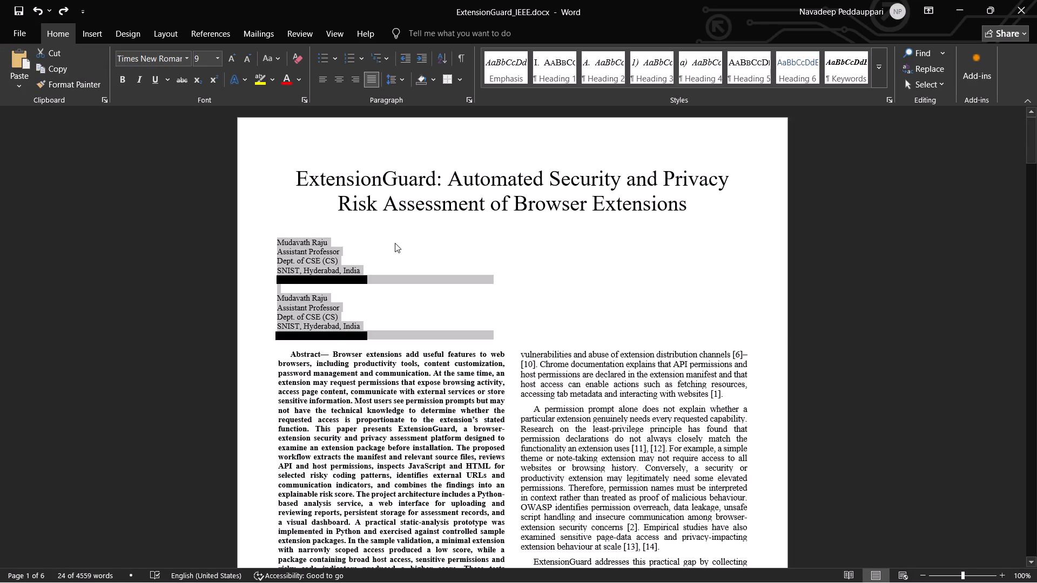
Insert three tabs after the name in the first author entry, try pasting the whole entry there, then undo the paste.
{"action": "left_click", "coordinate": [395, 243]}
{"action": "key", "text": "Tab"}
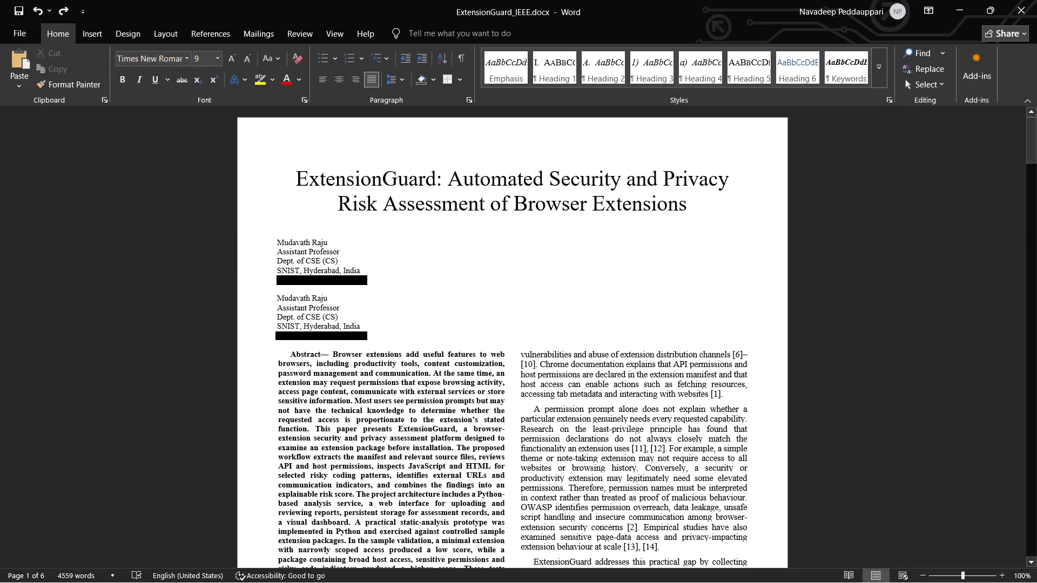
{"action": "key", "text": "Tab"}
{"action": "key", "text": "Tab"}
{"action": "key", "text": "ctrl+v"}
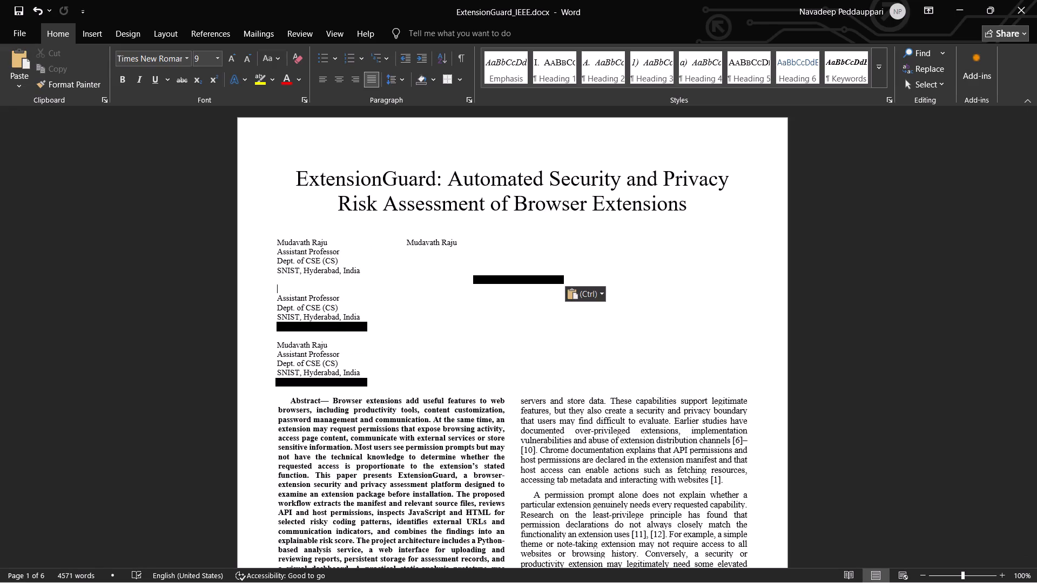
{"action": "key", "text": "ctrl+z"}
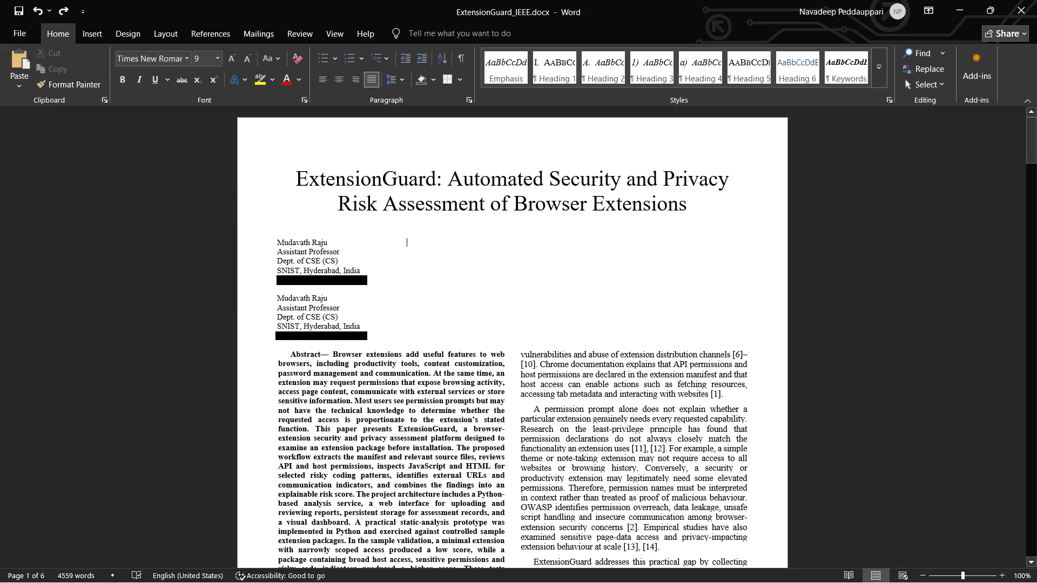
Copy the first author's name and paste it at the tabbed position on the same line.
{"action": "left_click_drag", "start_coordinate": [277, 242], "coordinate": [332, 242]}
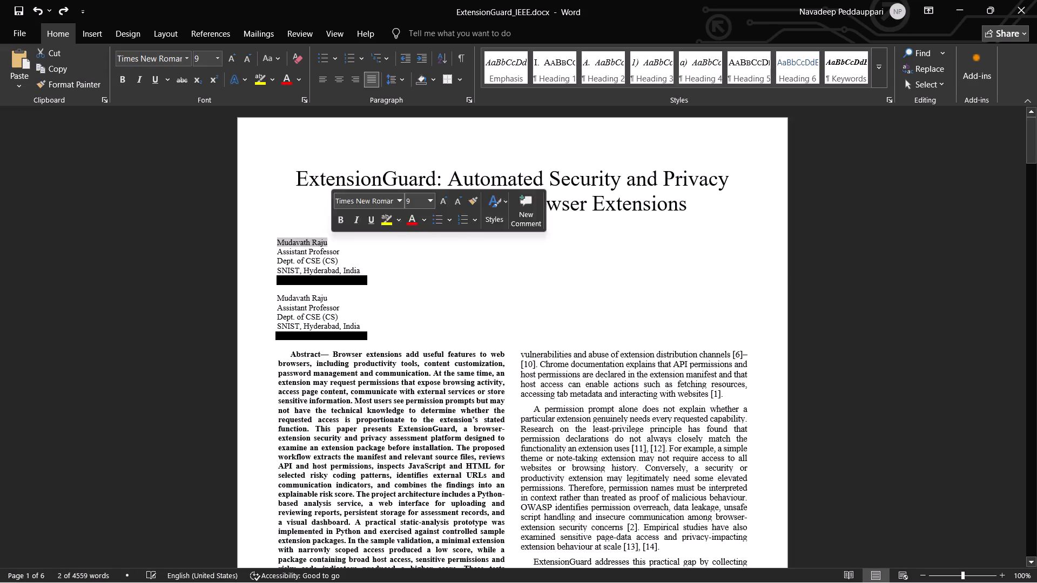
{"action": "key", "text": "ctrl+c"}
{"action": "left_click", "coordinate": [420, 241]}
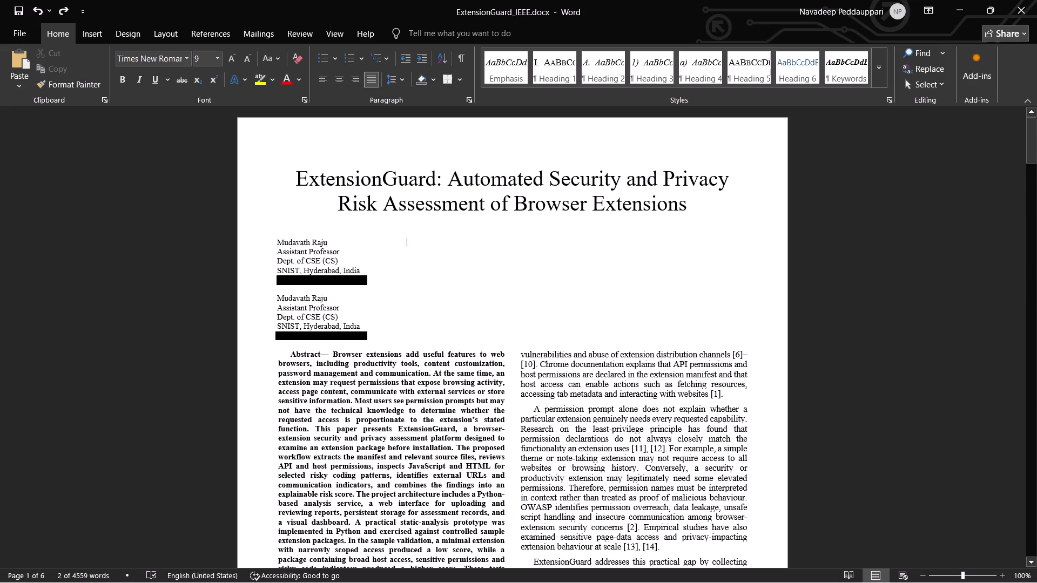
{"action": "key", "text": "ctrl+v"}
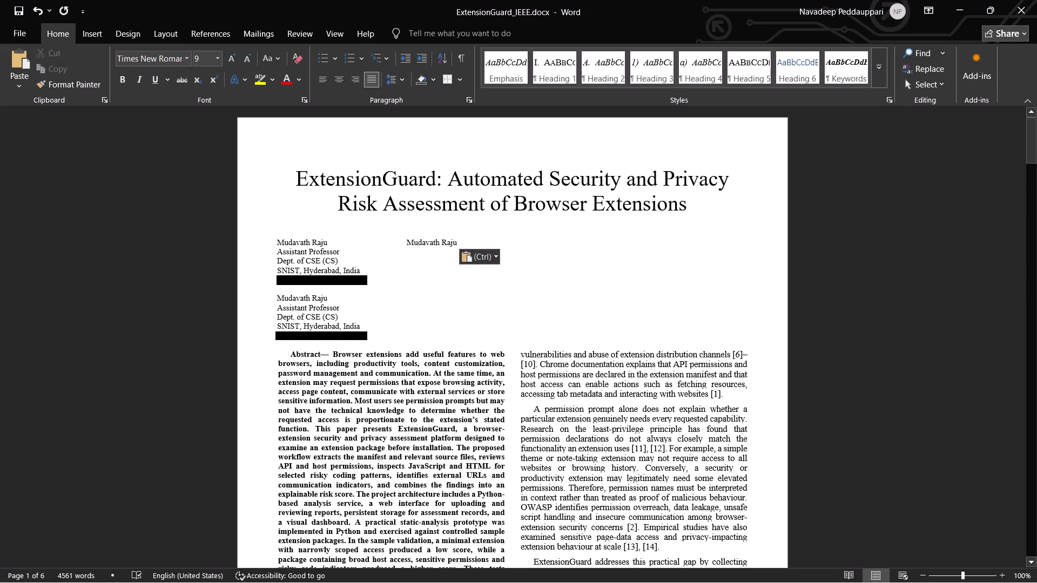
Insert three tabs after the first entry's "Assistant Professor" line, try pasting a copy of that title there, then undo the paste.
{"action": "left_click_drag", "start_coordinate": [276, 250], "coordinate": [340, 250]}
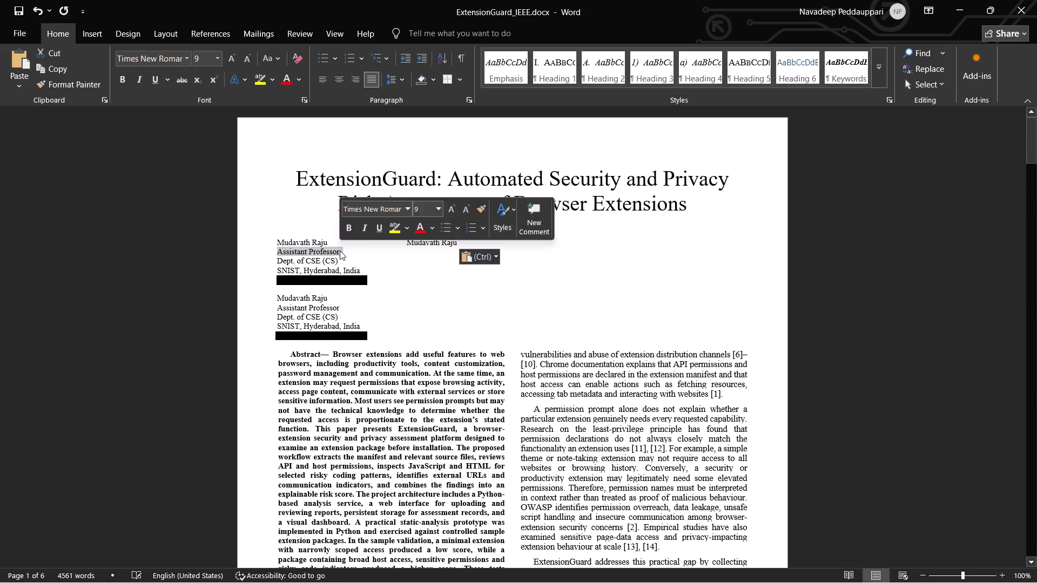
{"action": "key", "text": "ctrl+c"}
{"action": "left_click", "coordinate": [409, 251]}
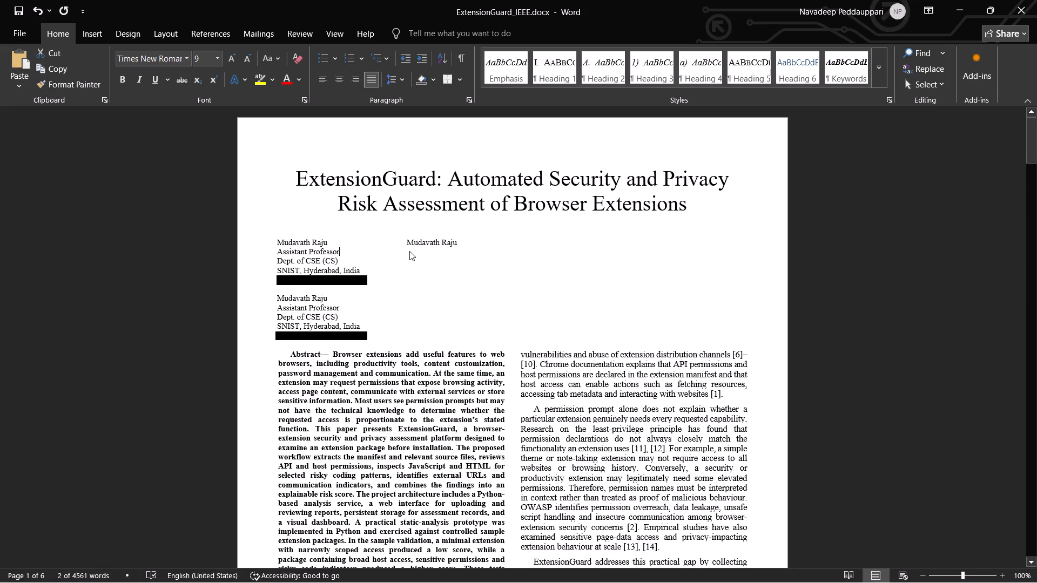
{"action": "key", "text": "Tab"}
{"action": "key", "text": "Tab"}
{"action": "key", "text": "Tab"}
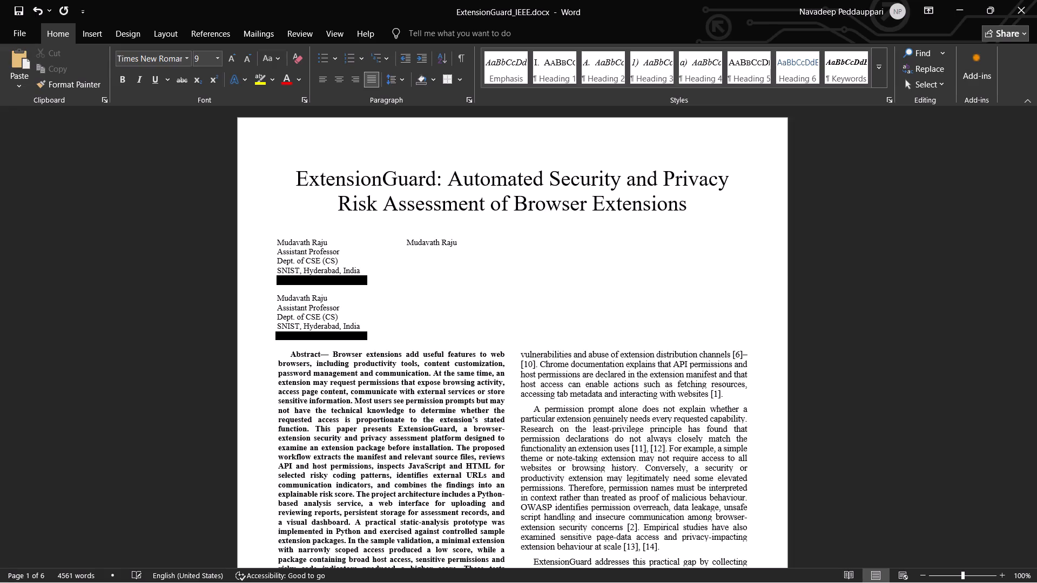
{"action": "key", "text": "ctrl+v"}
{"action": "key", "text": "BackSpace"}
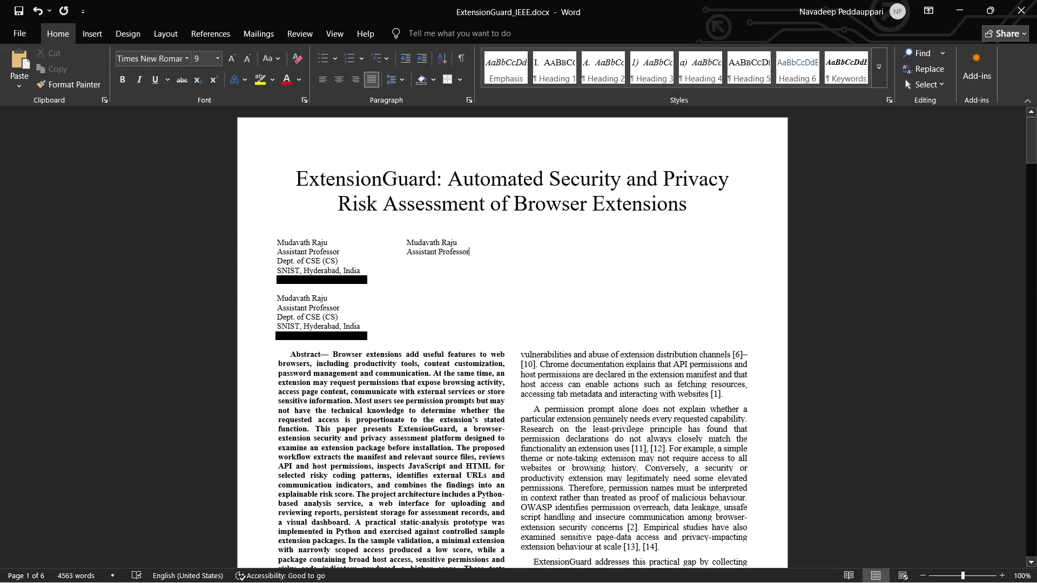
{"action": "left_click_drag", "start_coordinate": [277, 260], "coordinate": [340, 260]}
{"action": "key", "text": "ctrl+z"}
{"action": "key", "text": "ctrl+z"}
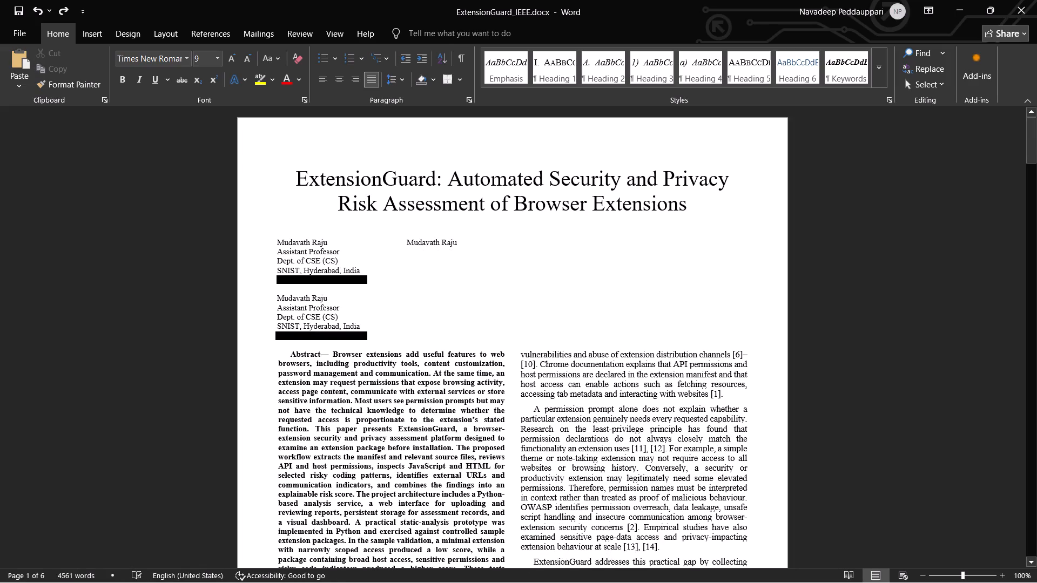
Copy "Dept. of CSE (CS)" to the tabbed position under the second-column name and remove the extra line break it brings.
{"action": "left_click_drag", "start_coordinate": [278, 261], "coordinate": [340, 261]}
{"action": "key", "text": "ctrl+c"}
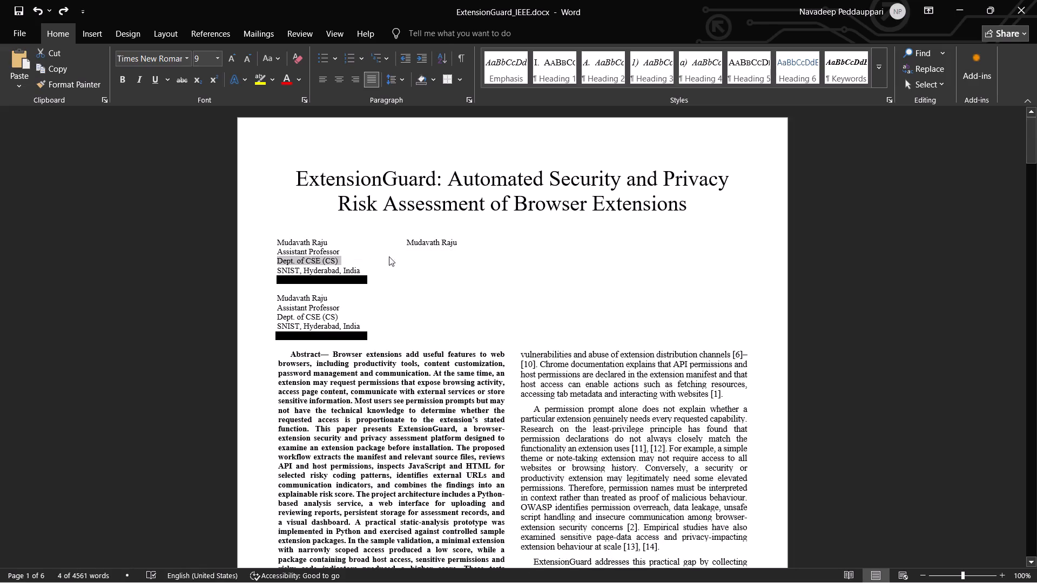
{"action": "left_click", "coordinate": [414, 253]}
{"action": "key", "text": "ctrl+v"}
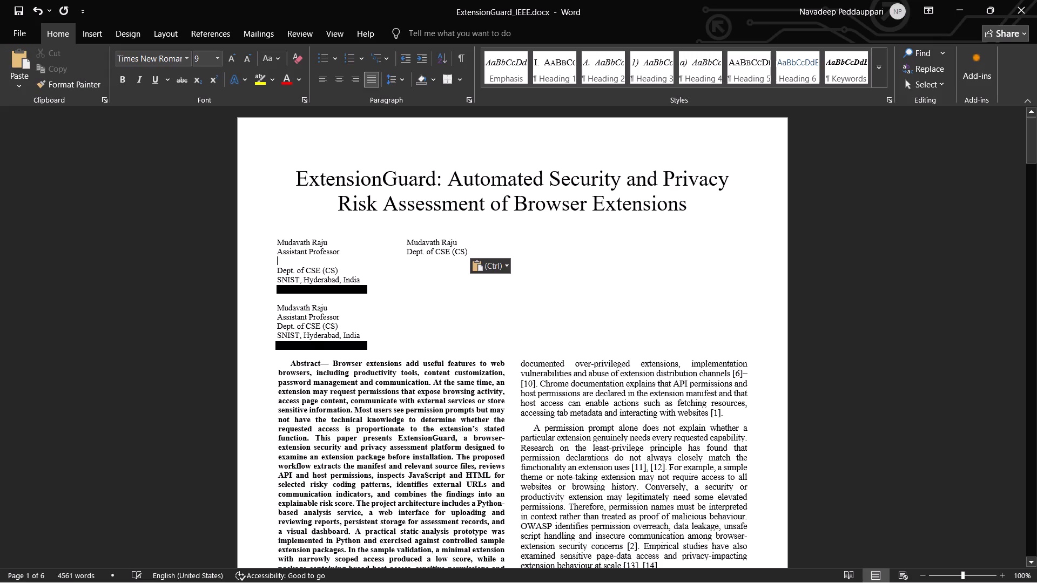
{"action": "key", "text": "BackSpace"}
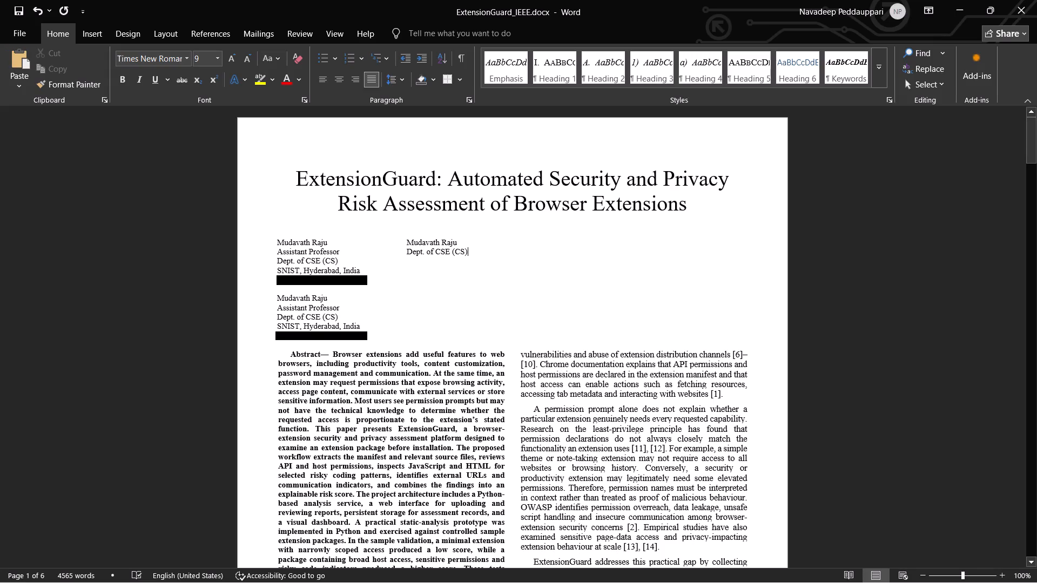
Copy "SNIST, Hyderabad, India" to the second column of the first author row, three tabs after "Dept. of CSE (CS)", and remove the extra line break.
{"action": "left_click_drag", "start_coordinate": [277, 267], "coordinate": [362, 272]}
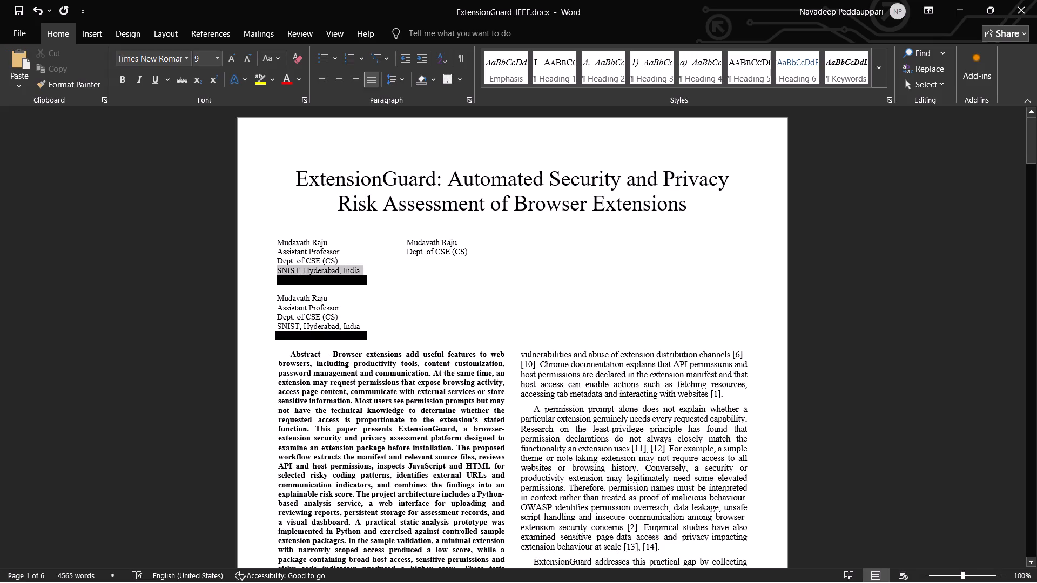
{"action": "left_click_drag", "start_coordinate": [362, 272], "coordinate": [367, 272]}
{"action": "key", "text": "ctrl+c"}
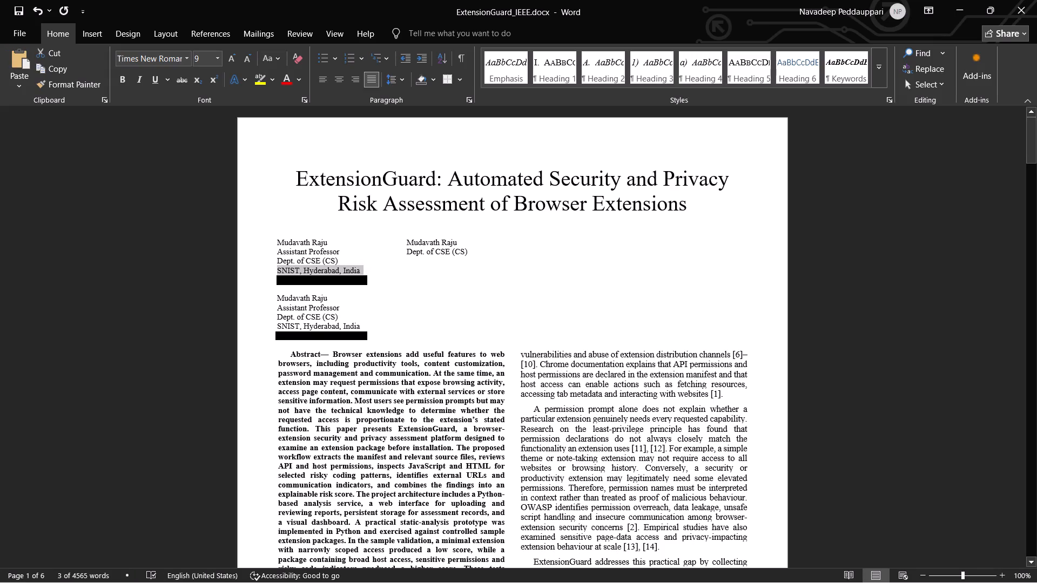
{"action": "left_click", "coordinate": [416, 261]}
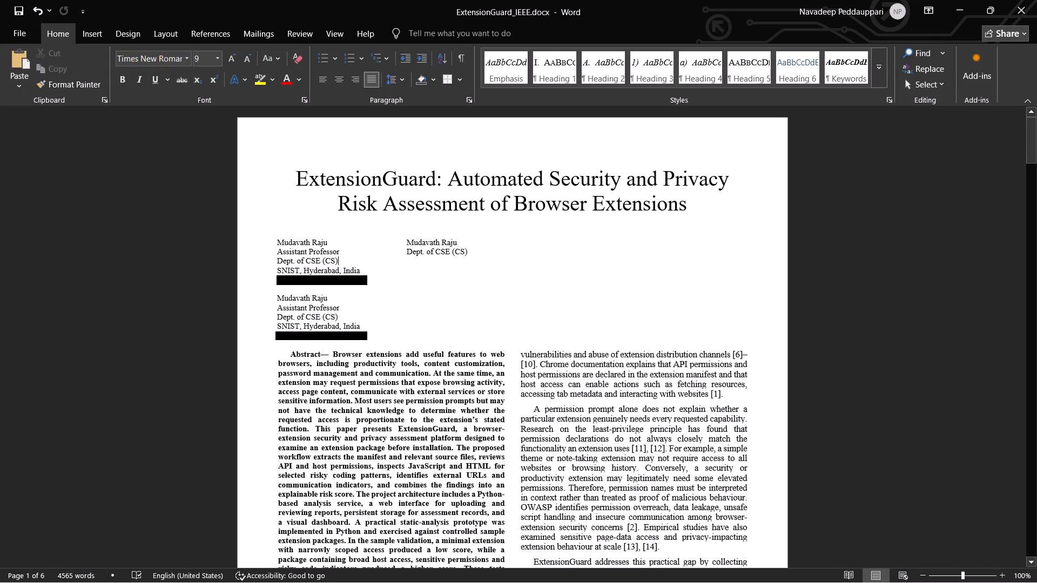
{"action": "key", "text": "Tab"}
{"action": "key", "text": "Tab"}
{"action": "key", "text": "Tab"}
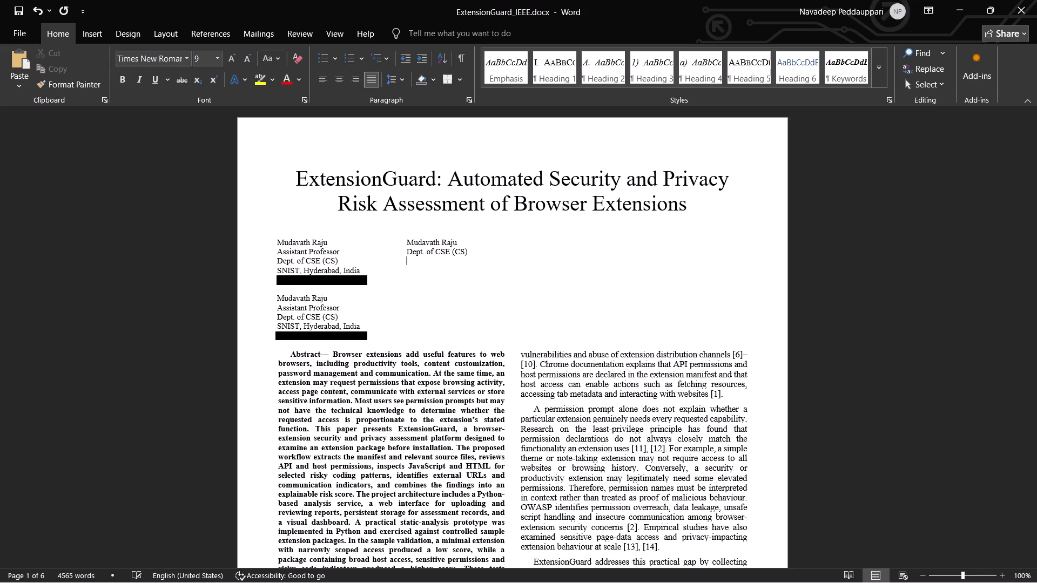
{"action": "key", "text": "ctrl+v"}
{"action": "key", "text": "BackSpace"}
Copy the first entry's e-mail line to the second column, two tabs after its "SNIST, Hyderabad, India" line.
{"action": "left_click_drag", "start_coordinate": [277, 281], "coordinate": [304, 281]}
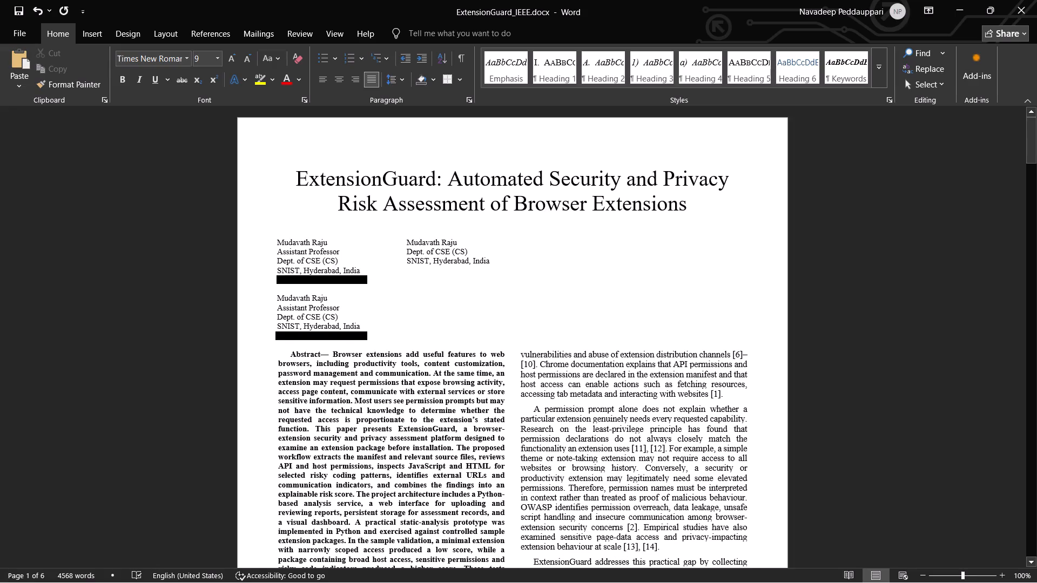
{"action": "left_click_drag", "start_coordinate": [304, 281], "coordinate": [364, 278]}
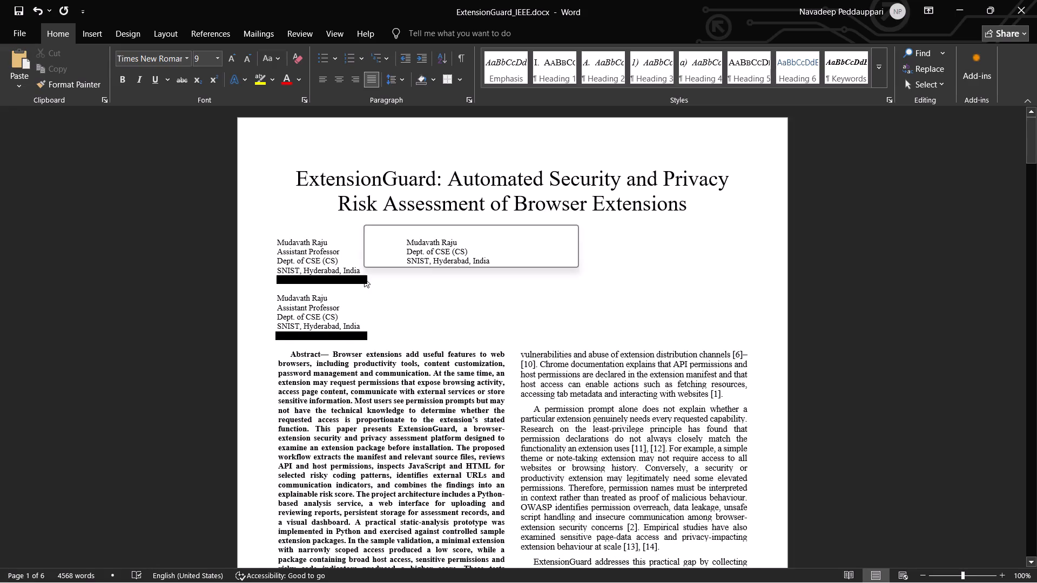
{"action": "key", "text": "ctrl+c"}
{"action": "left_click", "coordinate": [433, 277]}
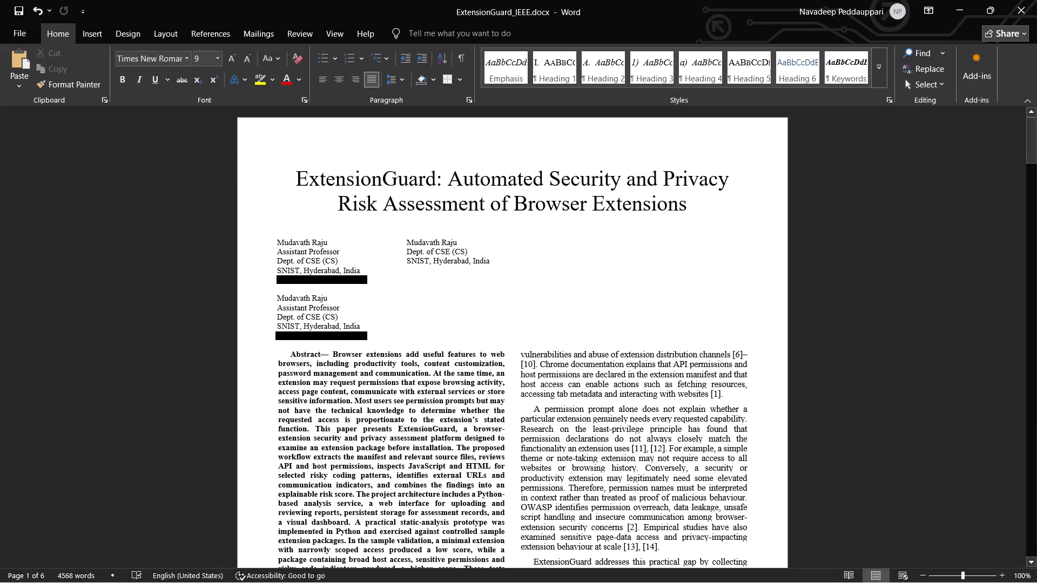
{"action": "key", "text": "Up"}
{"action": "key", "text": "Tab"}
{"action": "key", "text": "Tab"}
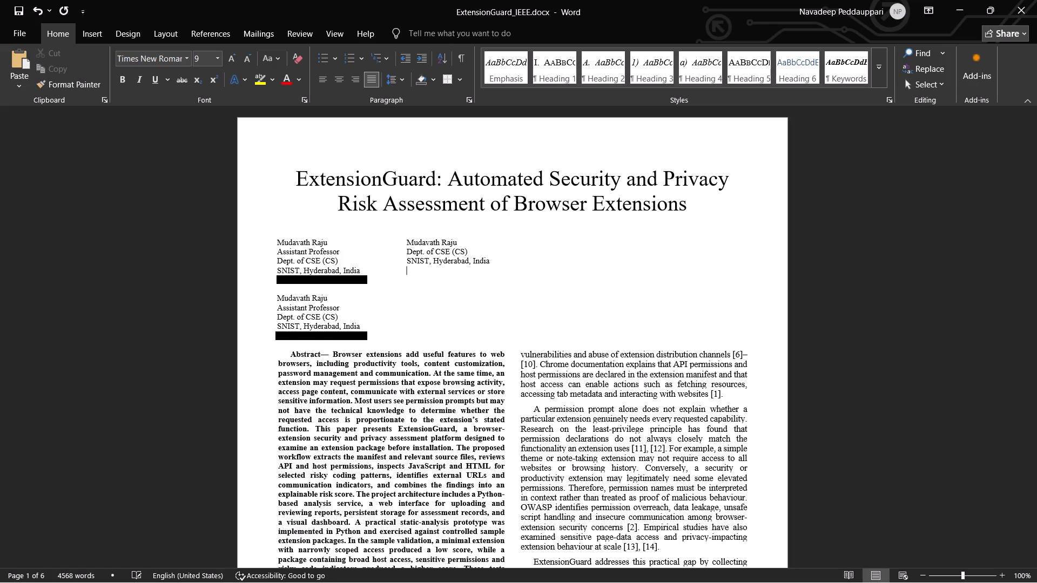
{"action": "key", "text": "ctrl+v"}
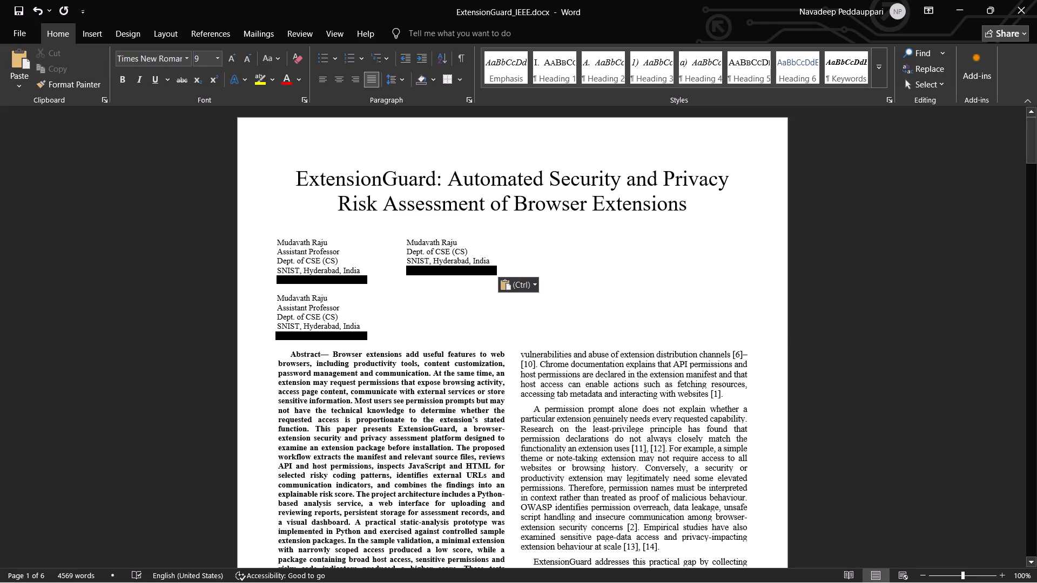
Insert three tabs after the name in the lower author entry and paste the author name there from the clipboard history.
{"action": "left_click", "coordinate": [417, 296]}
{"action": "key", "text": "Tab"}
{"action": "key", "text": "Tab"}
{"action": "key", "text": "Tab"}
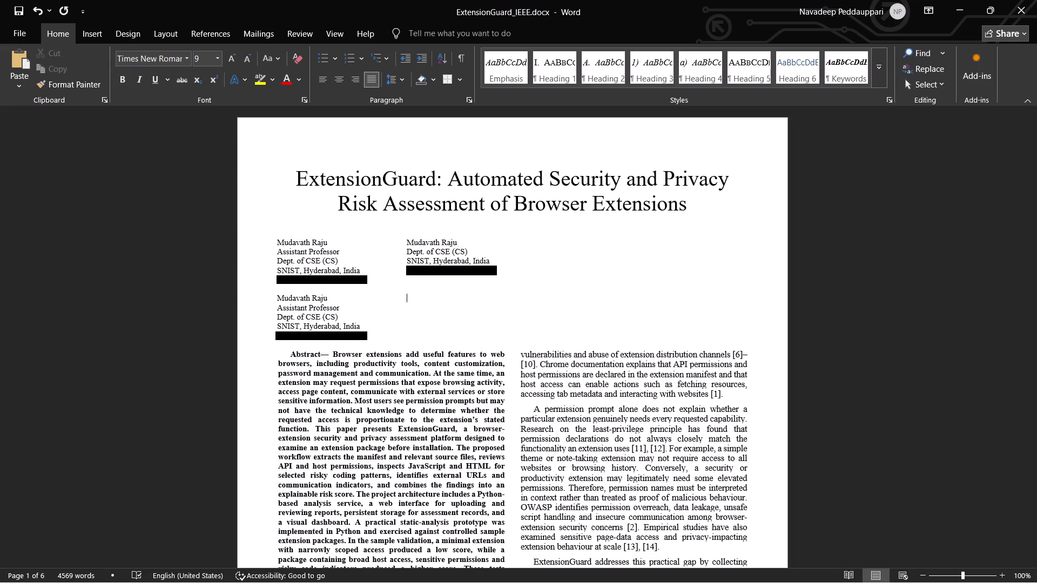
{"action": "key", "text": "super+v"}
{"action": "key", "text": "Down"}
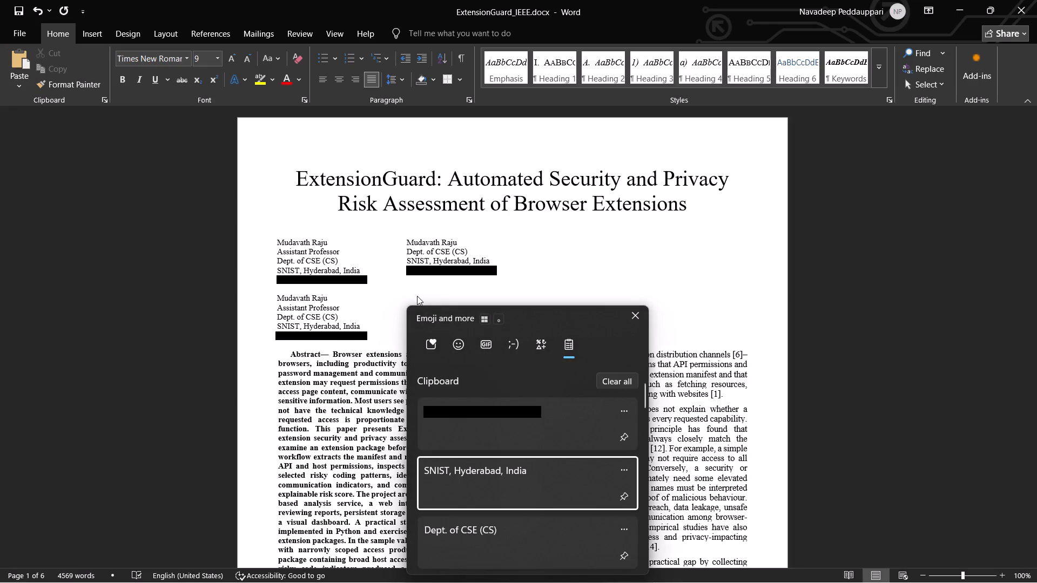
{"action": "key", "text": "Down"}
{"action": "key", "text": "Down"}
{"action": "key", "text": "Down"}
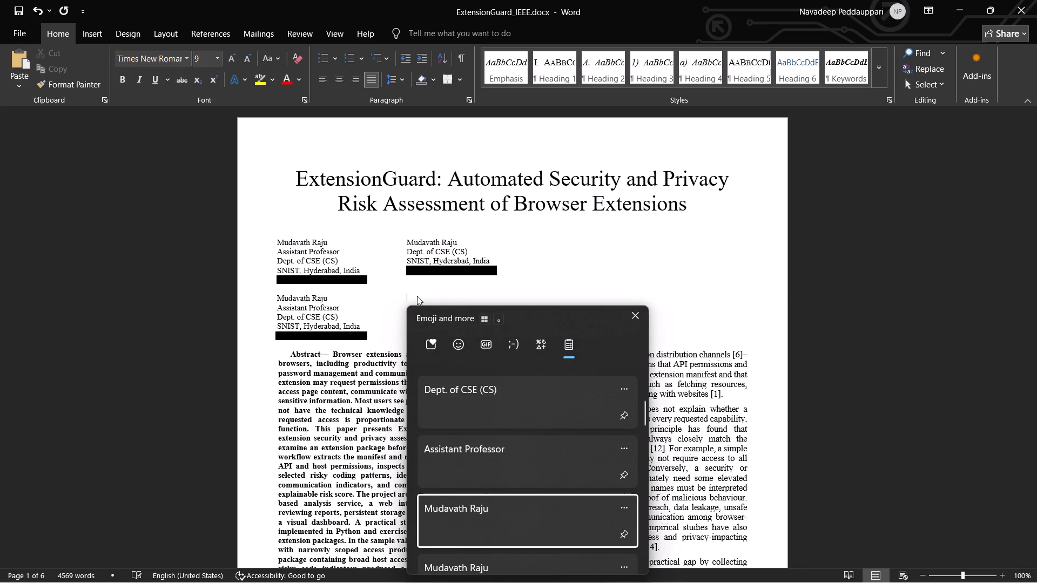
{"action": "key", "text": "Return"}
{"action": "key", "text": "ctrl+v"}
{"action": "key", "text": "Return"}
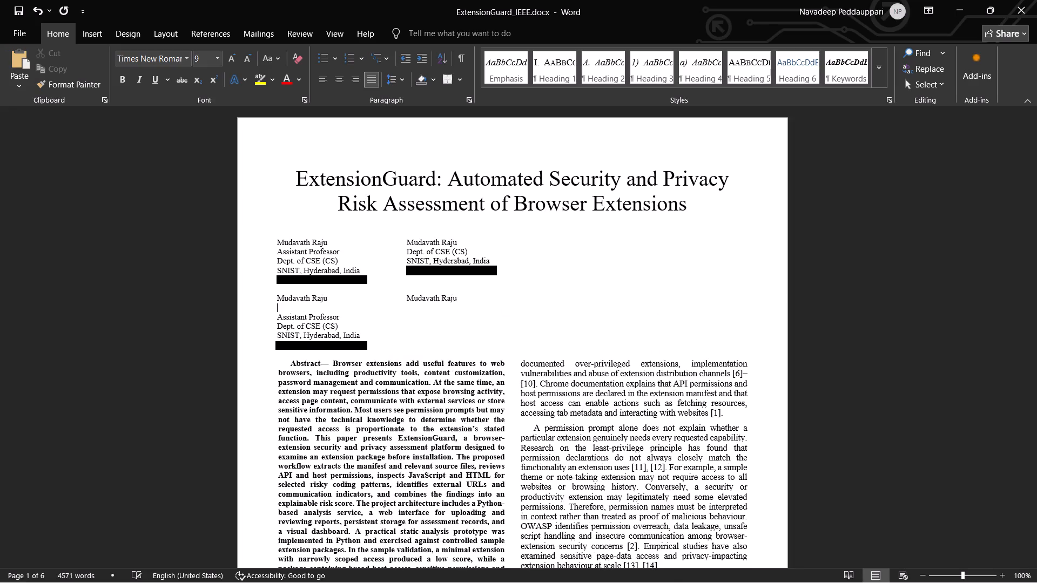
{"action": "key", "text": "BackSpace"}
Insert three tabs after the lower entry's "Assistant Professor" line.
{"action": "key", "text": "Down"}
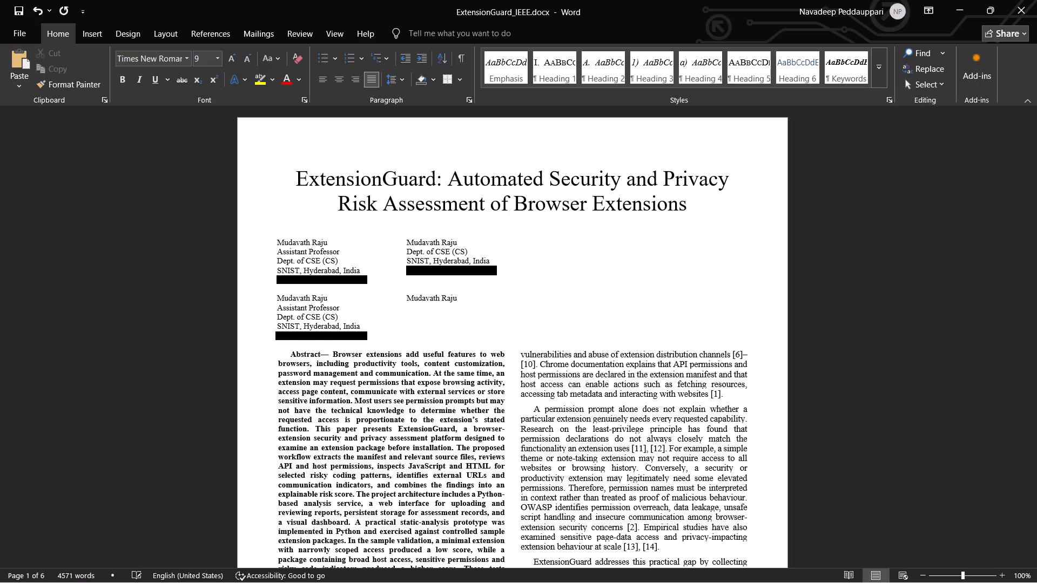
{"action": "key", "text": "Tab"}
{"action": "key", "text": "Tab"}
{"action": "key", "text": "Tab"}
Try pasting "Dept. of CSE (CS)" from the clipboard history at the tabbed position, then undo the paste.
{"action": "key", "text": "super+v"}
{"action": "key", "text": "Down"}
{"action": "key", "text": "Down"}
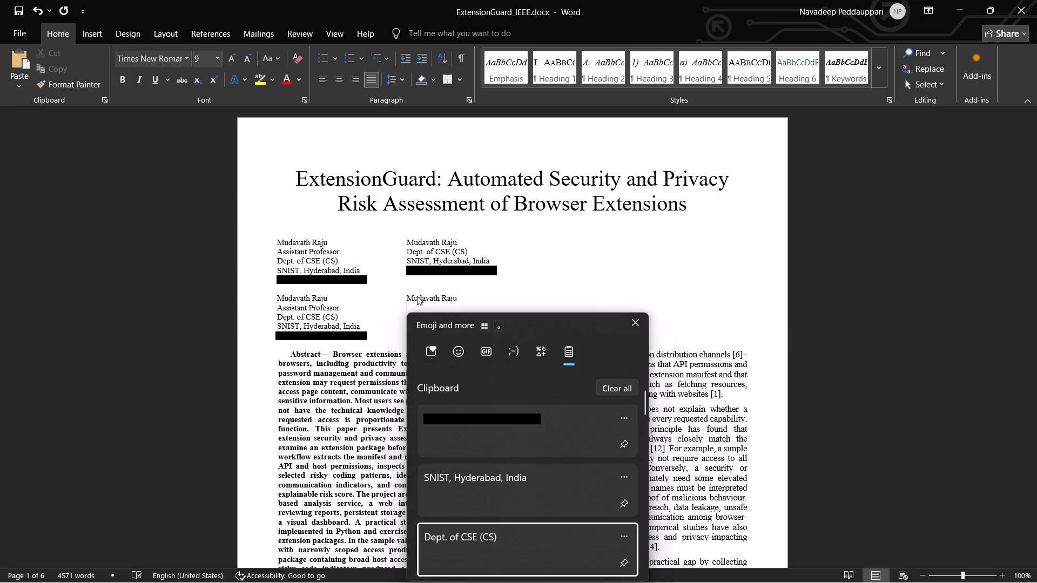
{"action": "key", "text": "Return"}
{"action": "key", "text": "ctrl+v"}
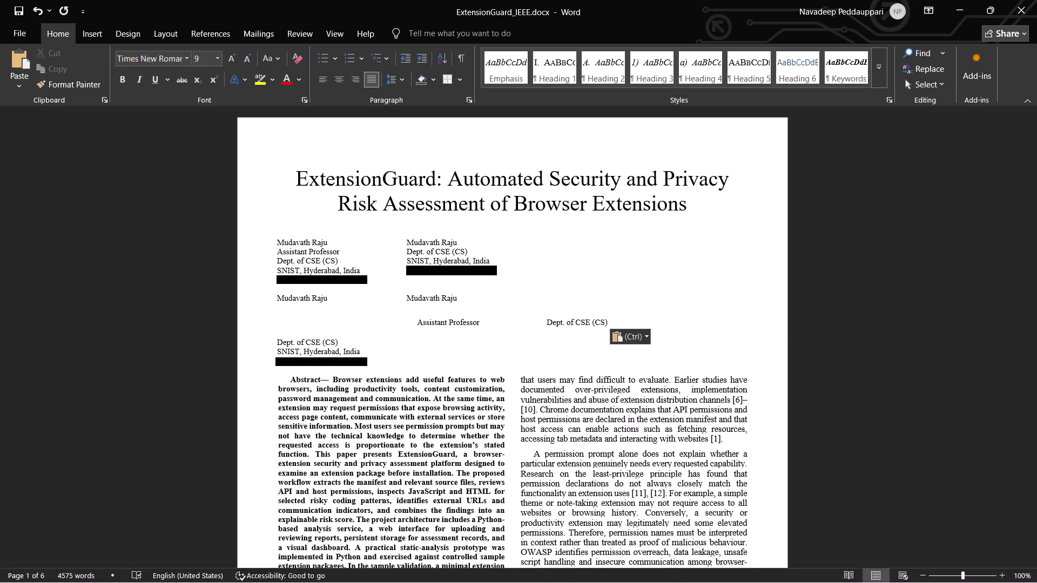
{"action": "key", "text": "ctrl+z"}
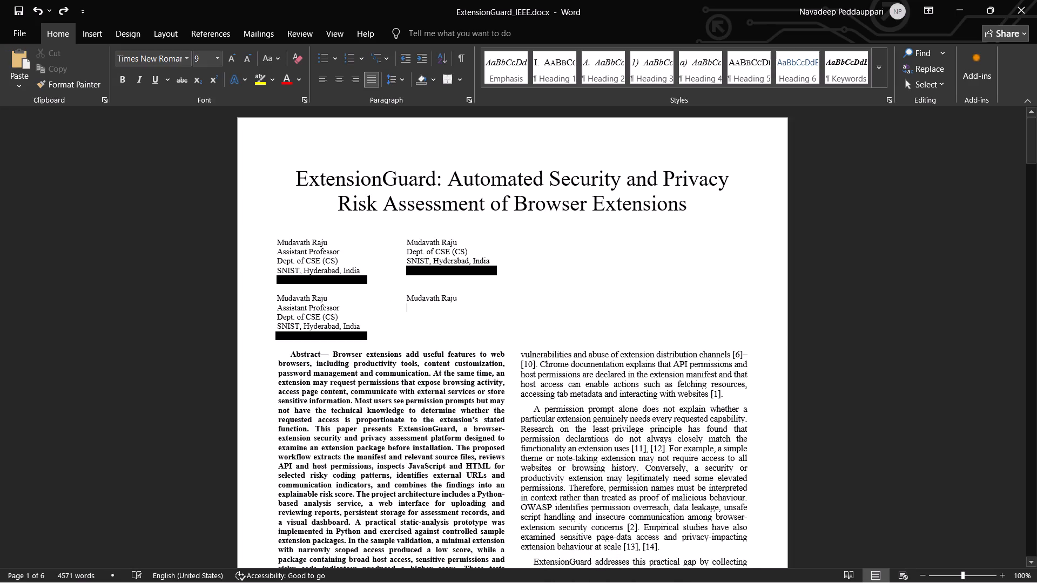
Copy the lower entry's "Dept. of CSE (CS)" text without its line break to the tabbed position under the second-column name.
{"action": "left_click_drag", "start_coordinate": [275, 317], "coordinate": [341, 314]}
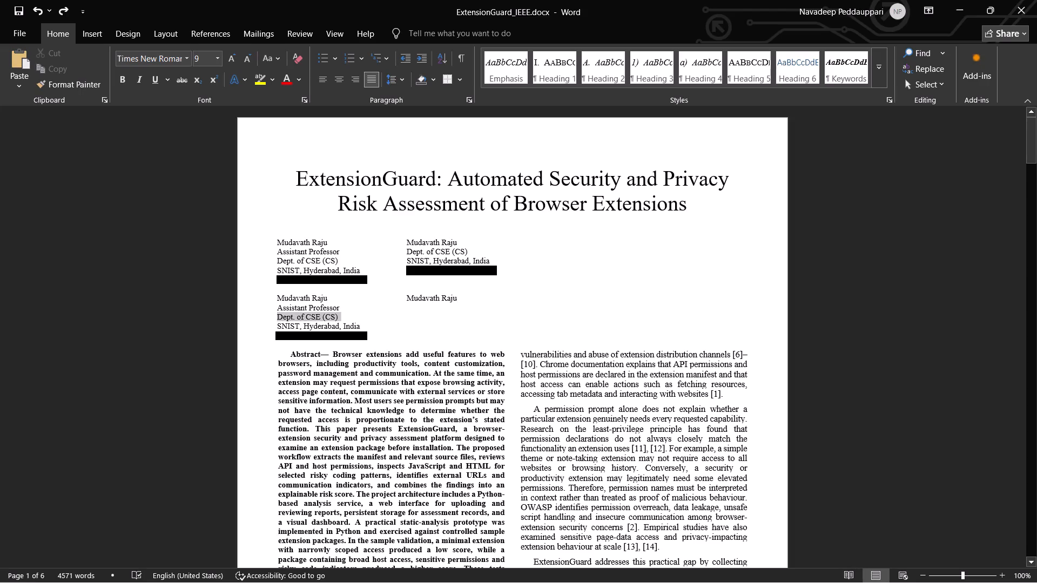
{"action": "left_click_drag", "start_coordinate": [341, 314], "coordinate": [339, 315]}
{"action": "key", "text": "ctrl+c"}
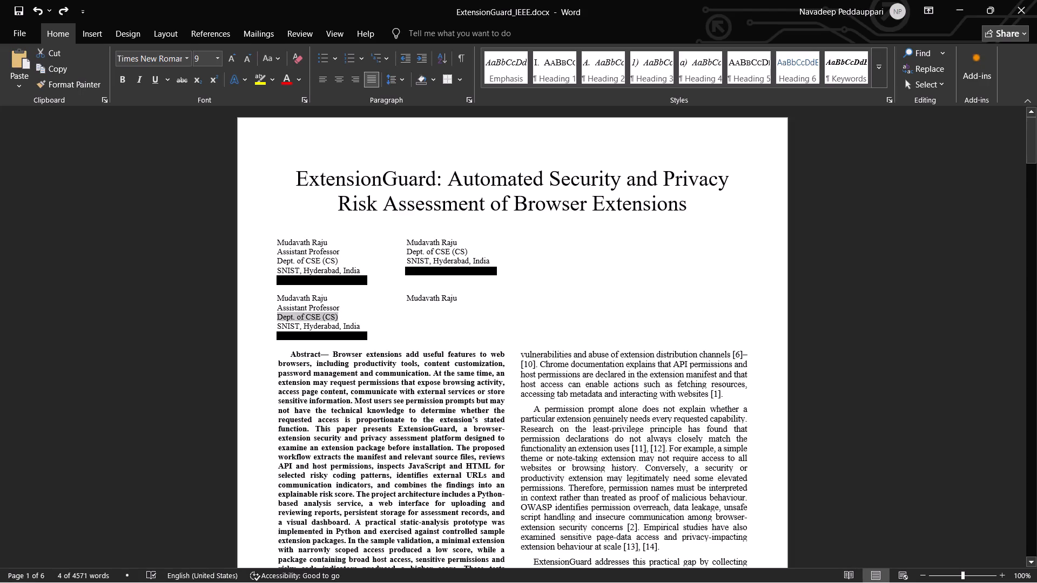
{"action": "left_click", "coordinate": [427, 309]}
{"action": "key", "text": "ctrl+v"}
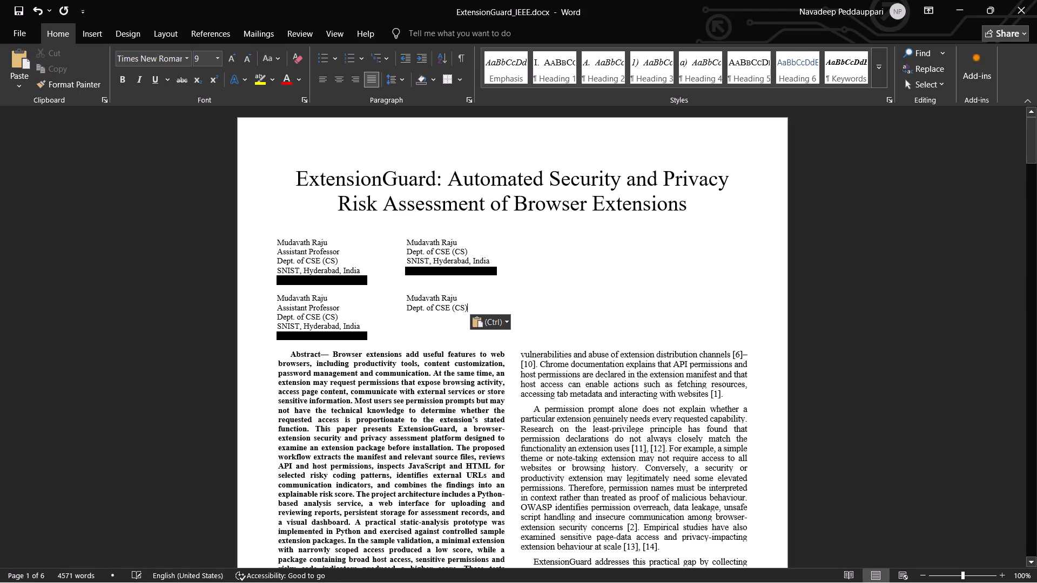
Copy "SNIST, Hyderabad, India" to the lower row's second column, three tabs after "Dept. of CSE (CS)", and remove the extra line break.
{"action": "left_click", "coordinate": [381, 318]}
{"action": "key", "text": "Tab"}
{"action": "key", "text": "Tab"}
{"action": "key", "text": "Tab"}
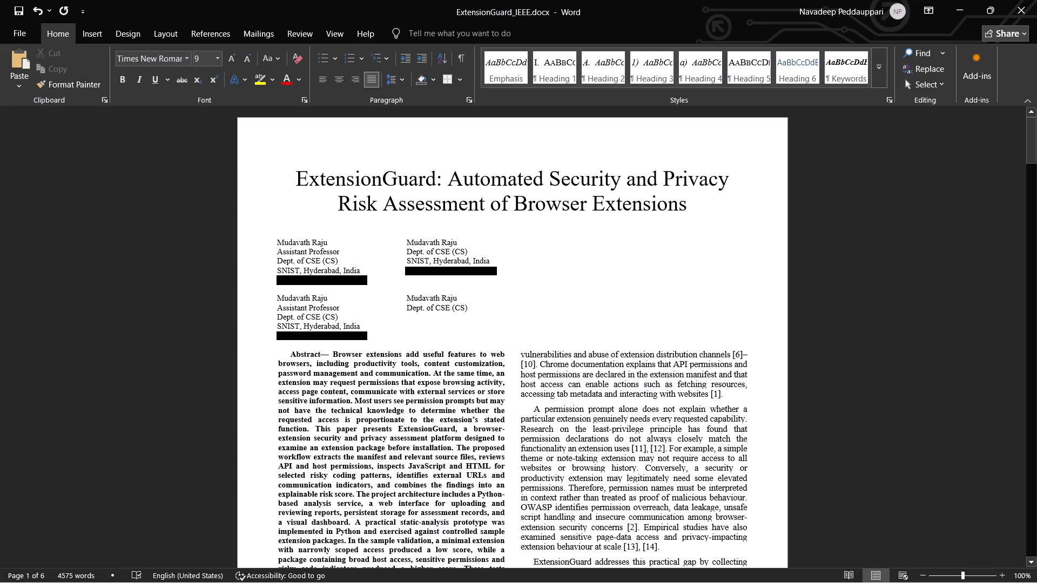
{"action": "left_click_drag", "start_coordinate": [277, 326], "coordinate": [358, 327]}
{"action": "key", "text": "ctrl+c"}
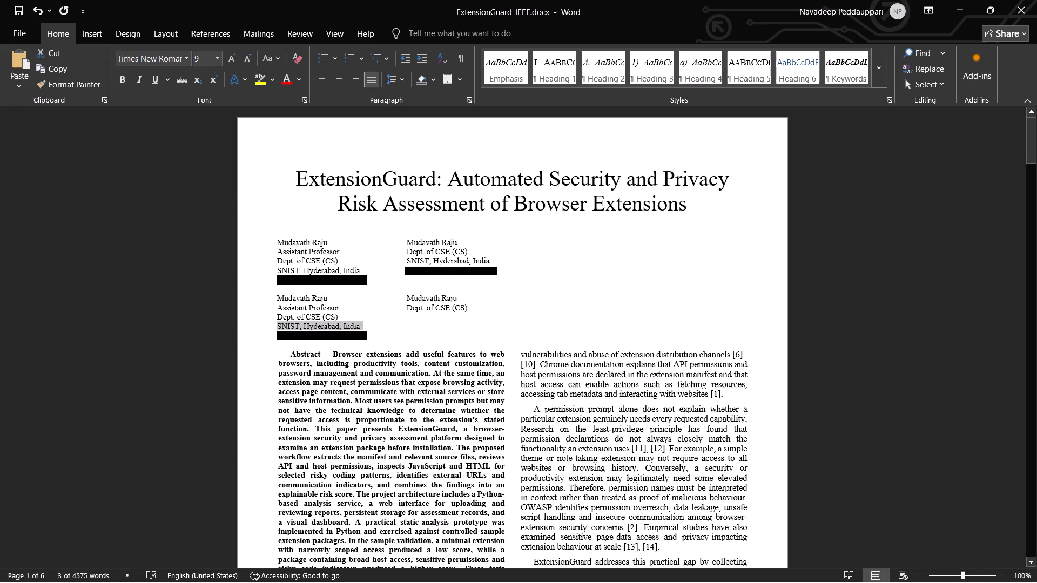
{"action": "left_click", "coordinate": [420, 321]}
{"action": "key", "text": "ctrl+v"}
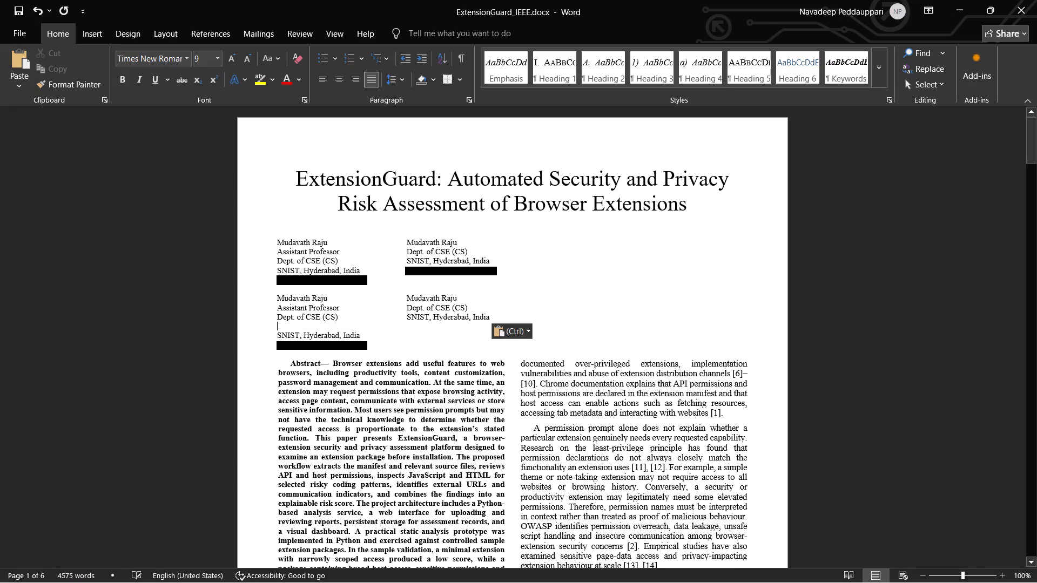
{"action": "key", "text": "BackSpace"}
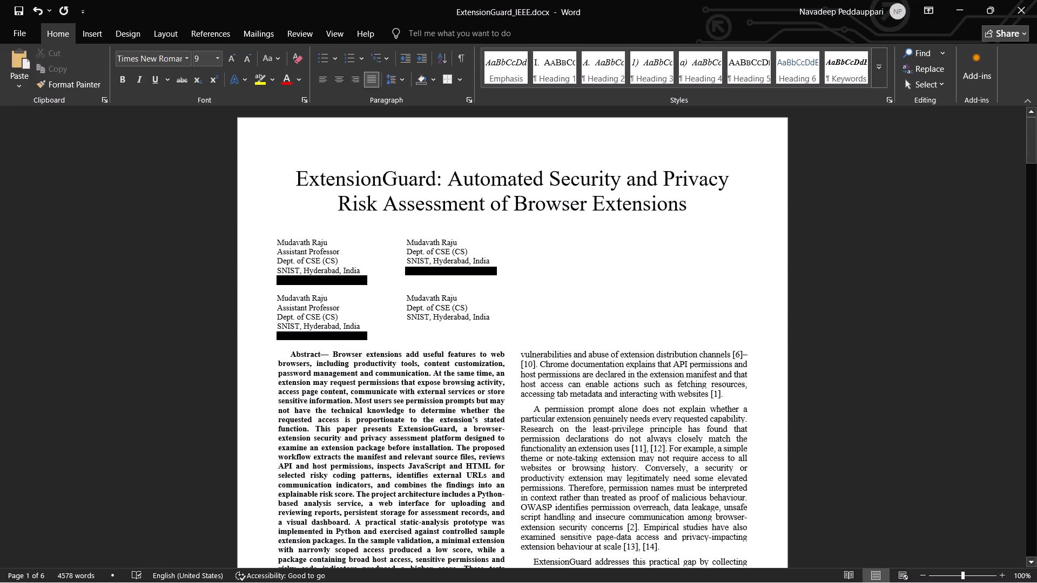
Copy the lower entry's e-mail line to the second column, two tabs after its "SNIST, Hyderabad, India" line.
{"action": "left_click_drag", "start_coordinate": [275, 336], "coordinate": [368, 339]}
{"action": "key", "text": "ctrl+c"}
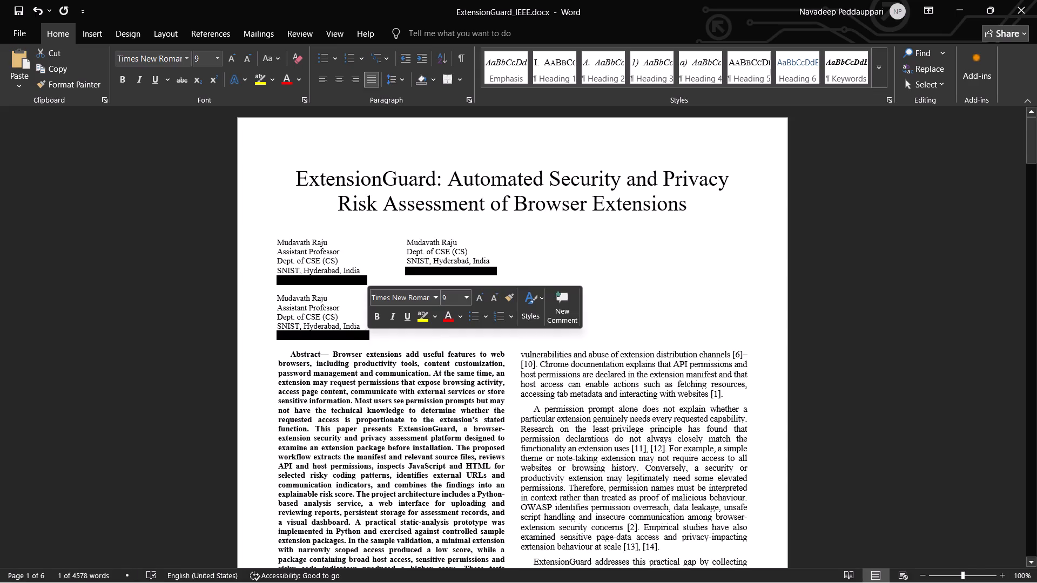
{"action": "left_click", "coordinate": [418, 328]}
{"action": "key", "text": "Tab"}
{"action": "key", "text": "Tab"}
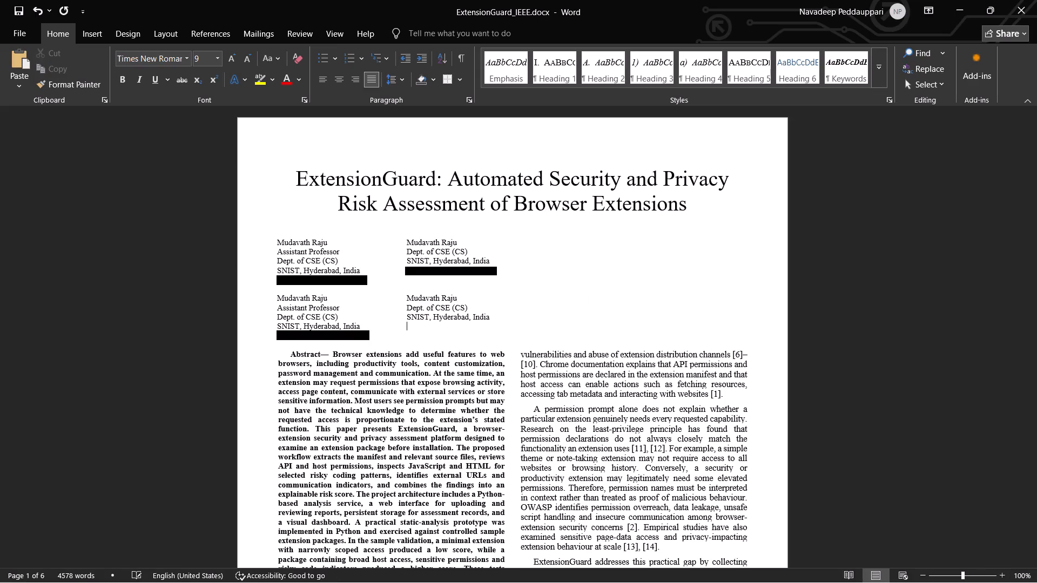
{"action": "key", "text": "ctrl+v"}
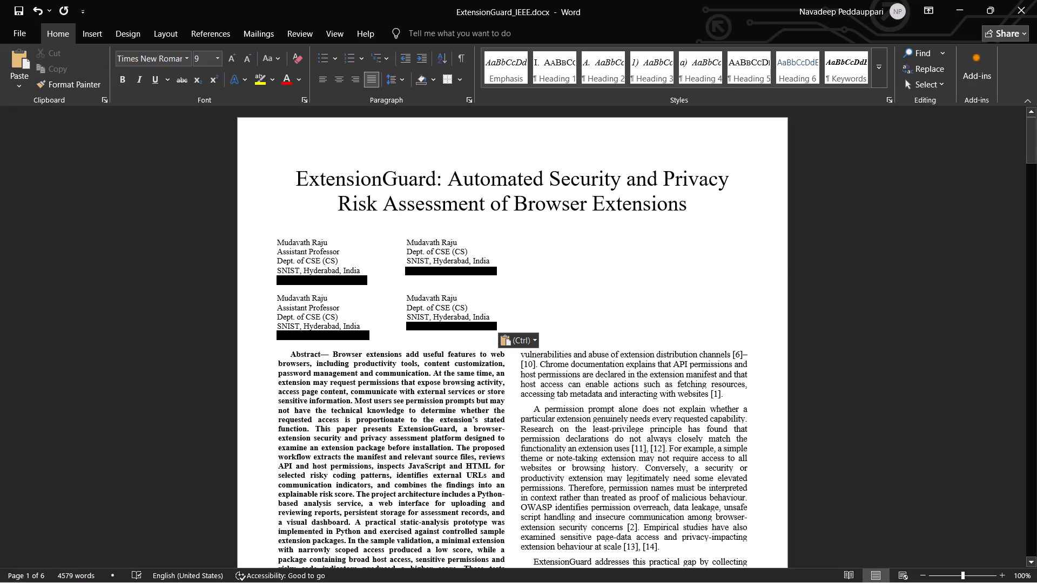
Centre-align the whole author block between the title and the abstract.
{"action": "left_click_drag", "start_coordinate": [271, 236], "coordinate": [558, 334]}
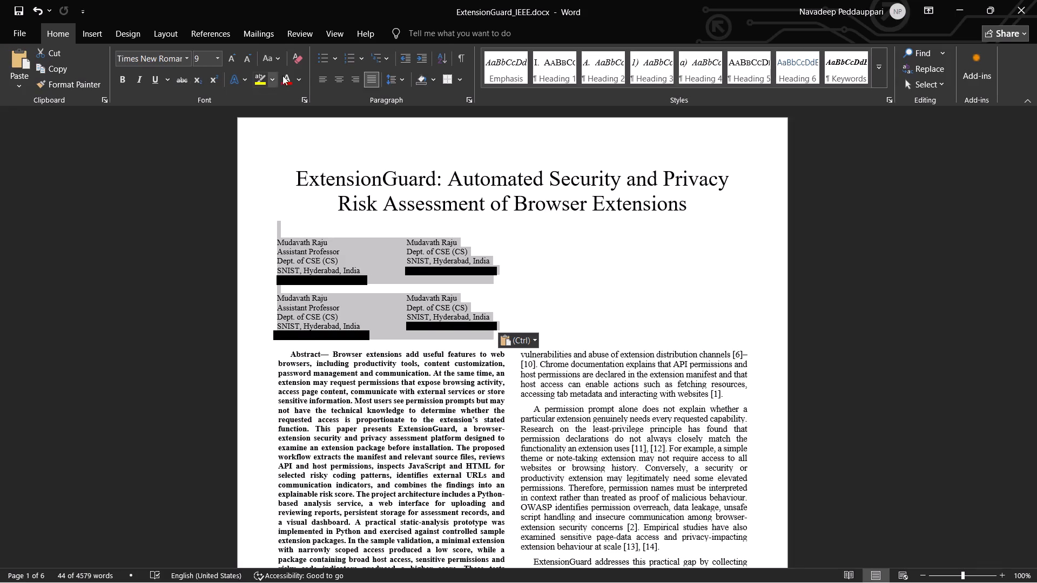
{"action": "left_click", "coordinate": [339, 82]}
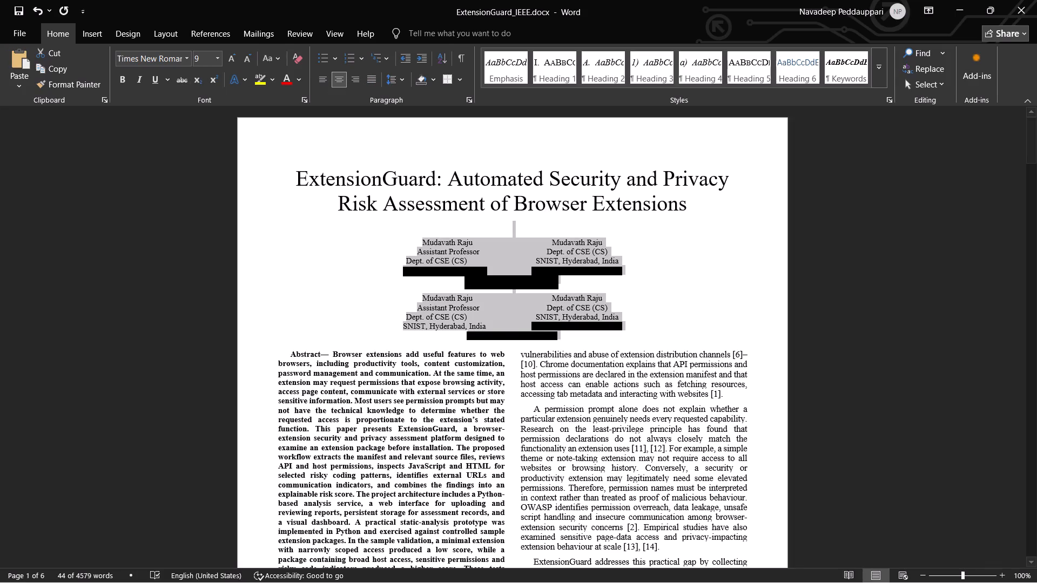
{"action": "left_click", "coordinate": [467, 280]}
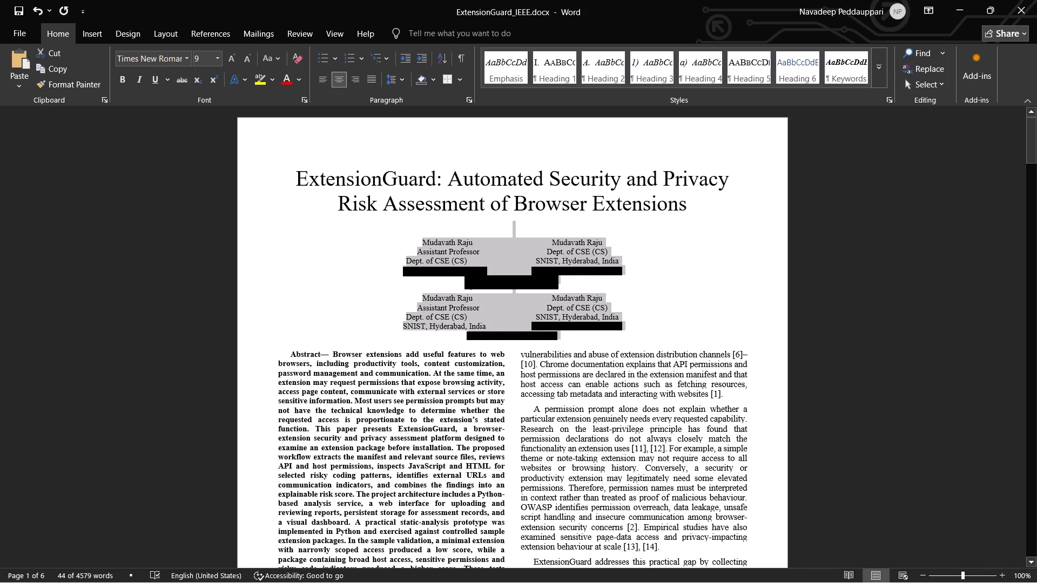
Re-indent the upper entry's first-column e-mail line with three tabs and 13 spaces so it sits beneath "SNIST, Hyderabad, India".
{"action": "key", "text": "BackSpace"}
{"action": "key", "text": "BackSpace"}
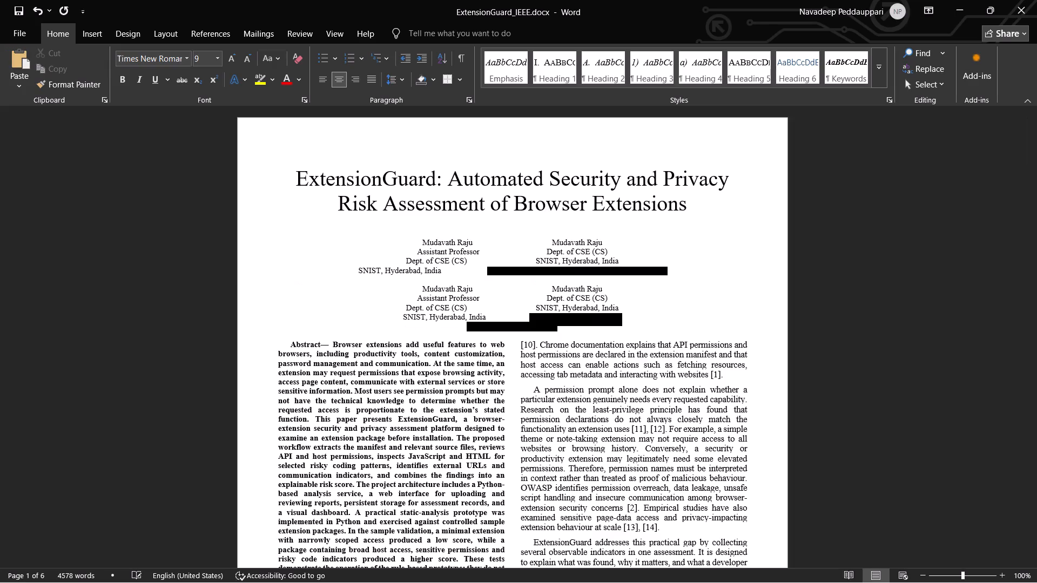
{"action": "key", "text": "Return"}
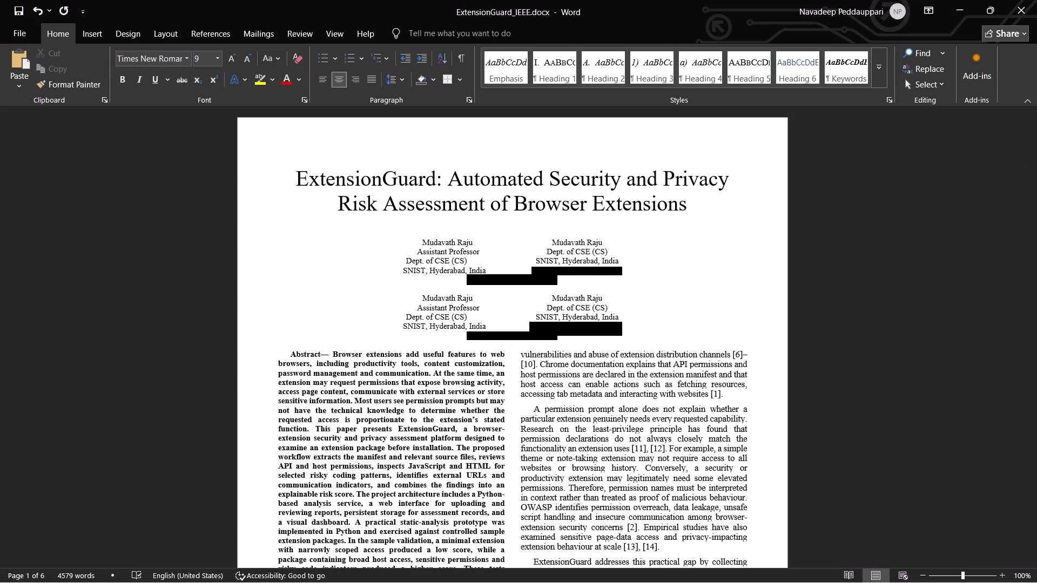
{"action": "key", "text": "BackSpace"}
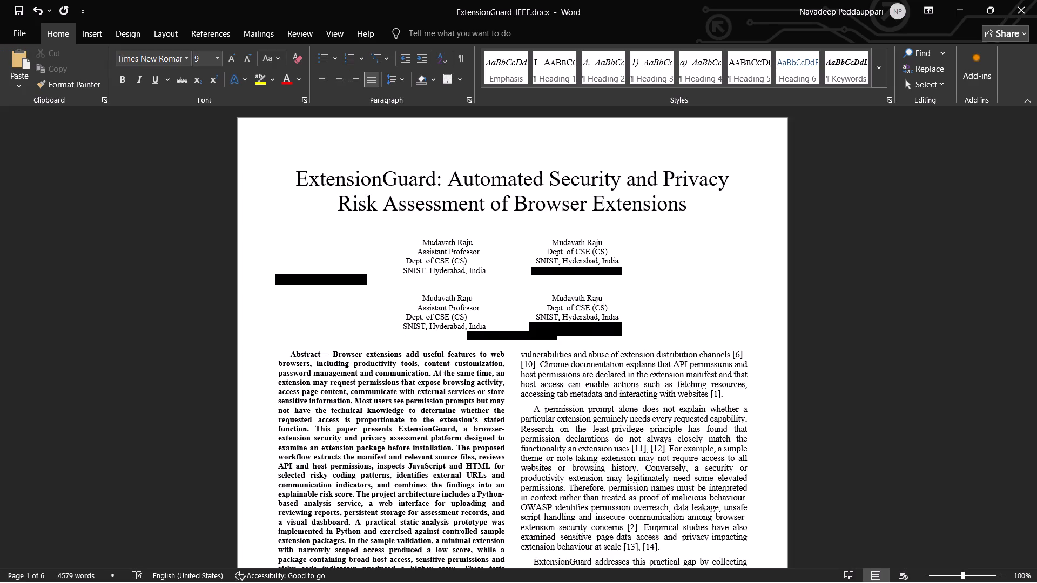
{"action": "key", "text": "Tab"}
{"action": "key", "text": "Tab"}
{"action": "key", "text": "Tab"}
{"action": "key", "text": "Tab"}
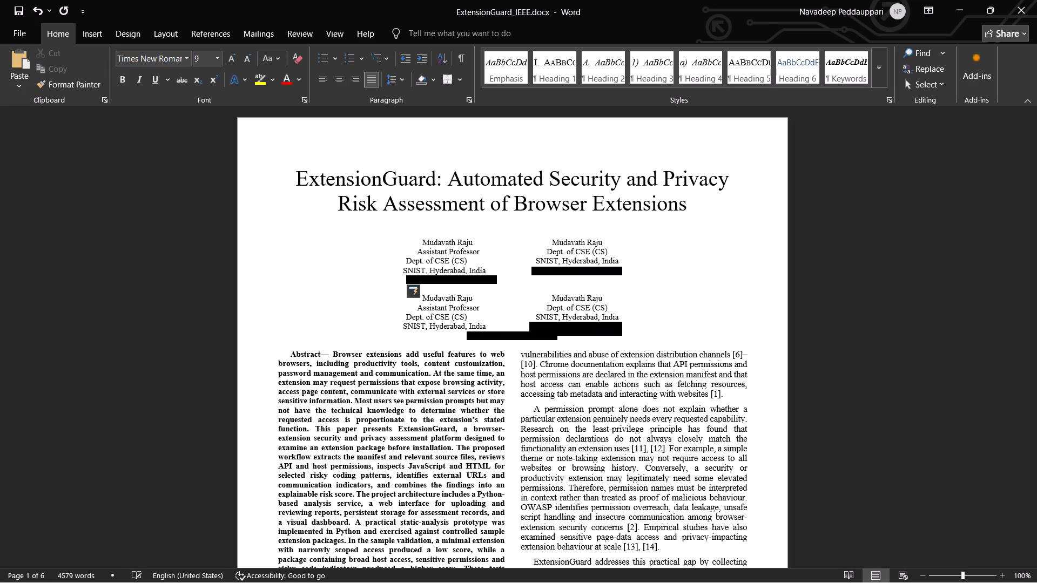
{"action": "key", "text": "BackSpace"}
{"action": "key", "text": "space"}
{"action": "key", "text": "space"}
{"action": "key", "text": "space"}
{"action": "key", "text": "space"}
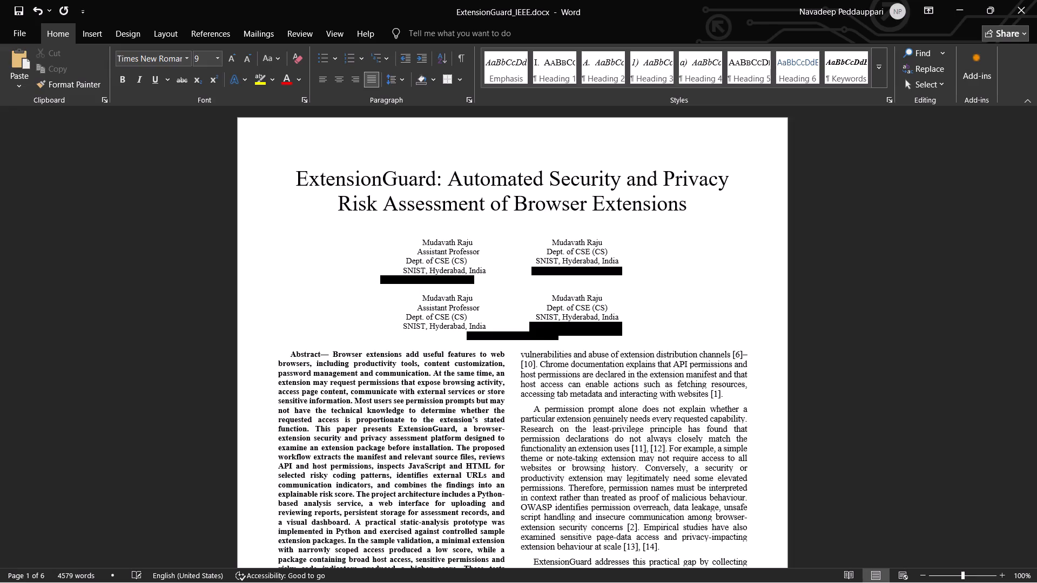
{"action": "key", "text": "space"}
{"action": "key", "text": "space"}
{"action": "key", "text": "space"}
{"action": "key", "text": "space"}
{"action": "key", "text": "space"}
{"action": "key", "text": "space"}
{"action": "key", "text": "space"}
{"action": "key", "text": "space"}
{"action": "key", "text": "space"}
Re-indent the lower entry's first-column e-mail line with tabs and 12 spaces so it sits beneath "SNIST, Hyderabad, India".
{"action": "left_click", "coordinate": [468, 335]}
{"action": "key", "text": "BackSpace"}
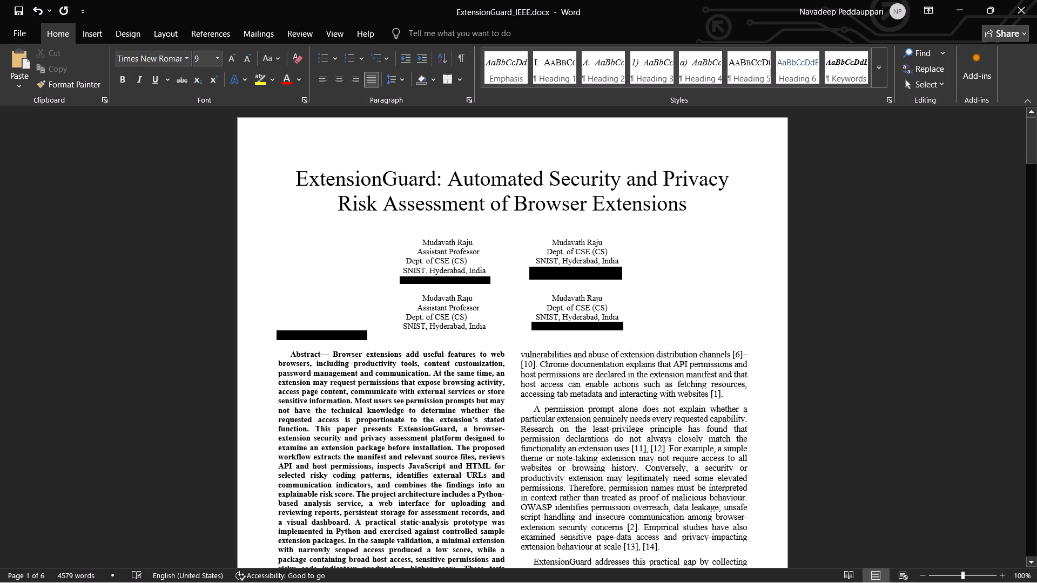
{"action": "key", "text": "BackSpace"}
{"action": "key", "text": "Return"}
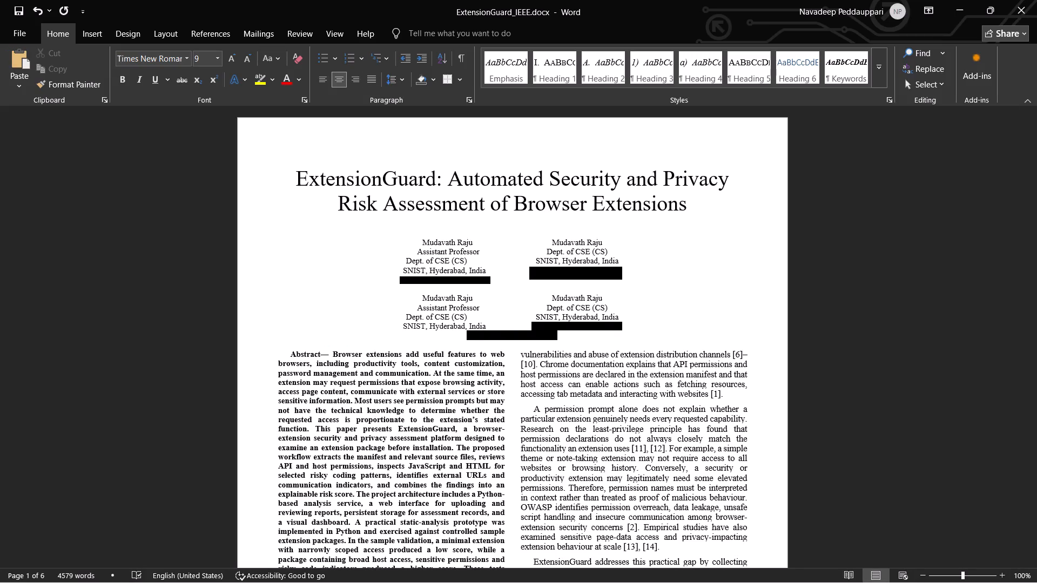
{"action": "key", "text": "BackSpace"}
{"action": "key", "text": "Tab"}
{"action": "key", "text": "Tab"}
{"action": "key", "text": "Tab"}
{"action": "key", "text": "Tab"}
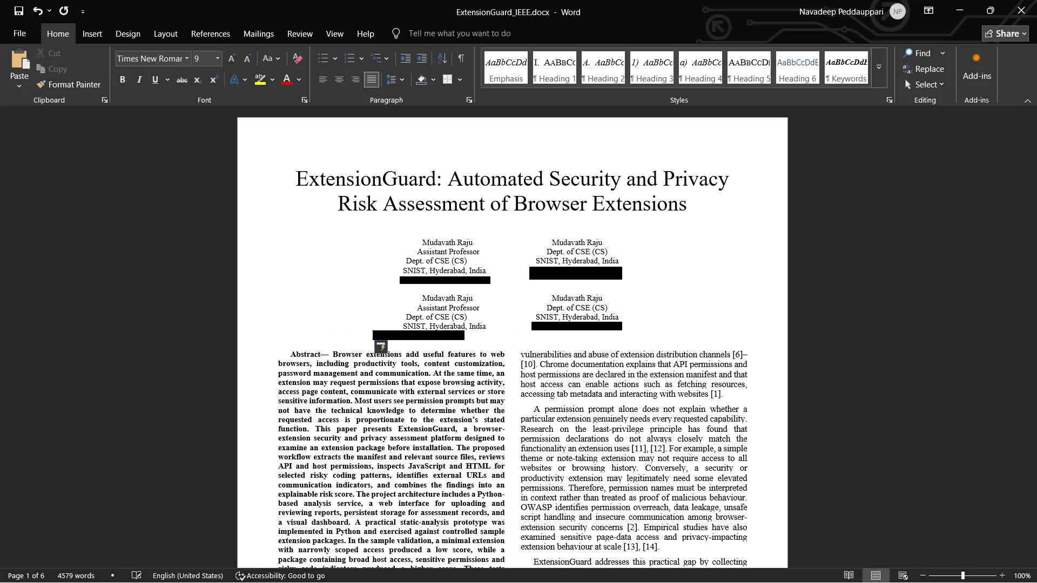
{"action": "key", "text": "Tab"}
{"action": "key", "text": "BackSpace"}
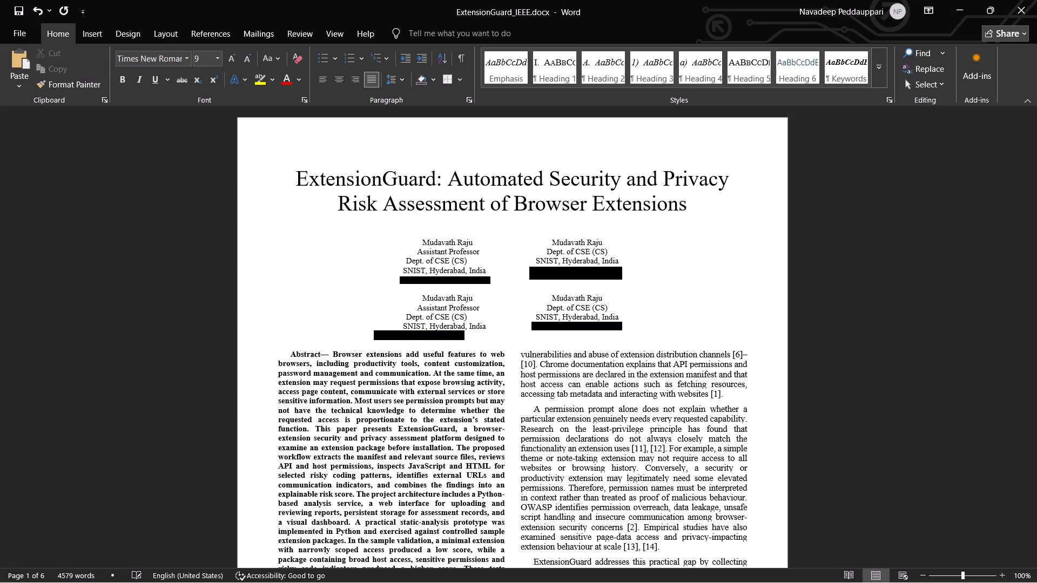
{"action": "key", "text": "space"}
{"action": "key", "text": "space"}
{"action": "key", "text": "space"}
{"action": "key", "text": "space"}
{"action": "key", "text": "space"}
{"action": "key", "text": "space"}
{"action": "key", "text": "space"}
{"action": "key", "text": "space"}
{"action": "key", "text": "space"}
{"action": "key", "text": "space"}
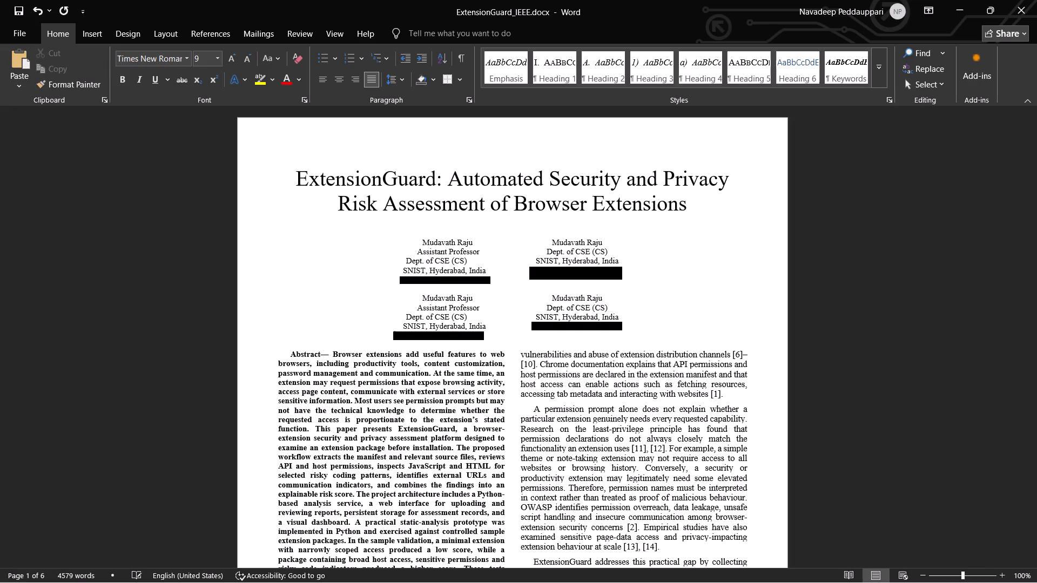
{"action": "key", "text": "space"}
{"action": "key", "text": "space"}
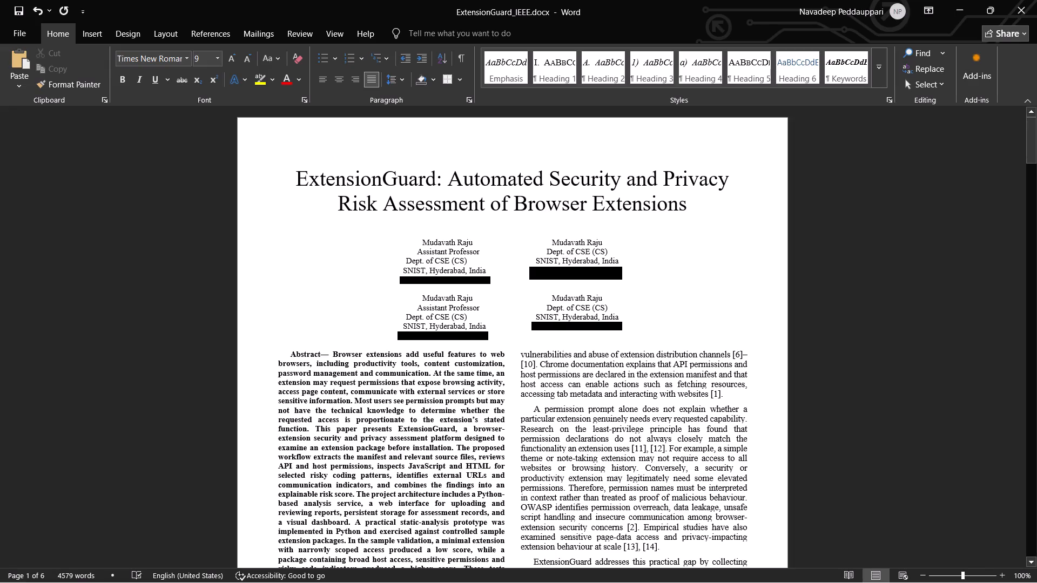
Remove the blank line between the paper title and the author block.
{"action": "left_click", "coordinate": [491, 218]}
{"action": "key", "text": "Down"}
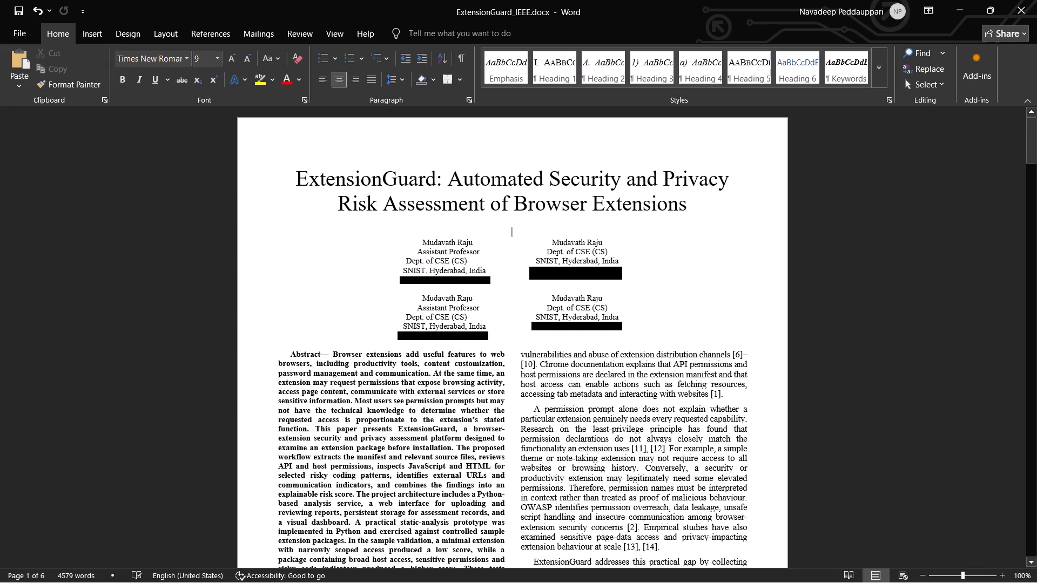
{"action": "key", "text": "BackSpace"}
{"action": "key", "text": "BackSpace"}
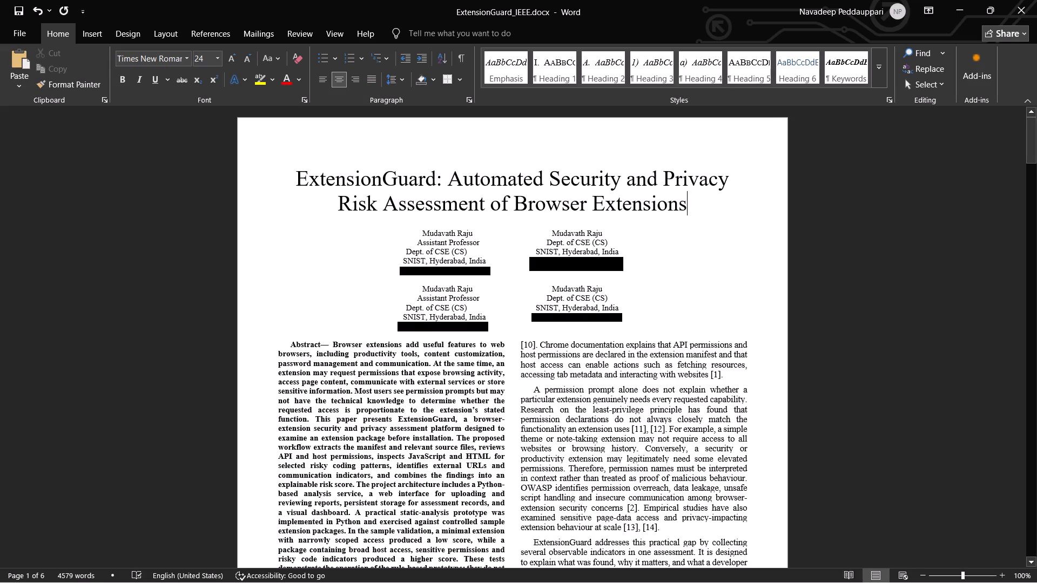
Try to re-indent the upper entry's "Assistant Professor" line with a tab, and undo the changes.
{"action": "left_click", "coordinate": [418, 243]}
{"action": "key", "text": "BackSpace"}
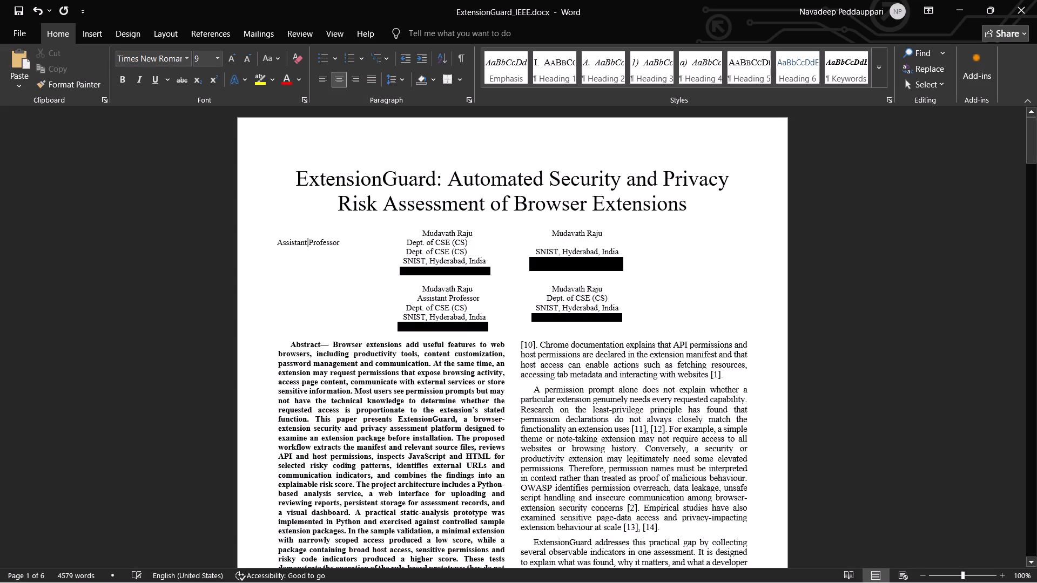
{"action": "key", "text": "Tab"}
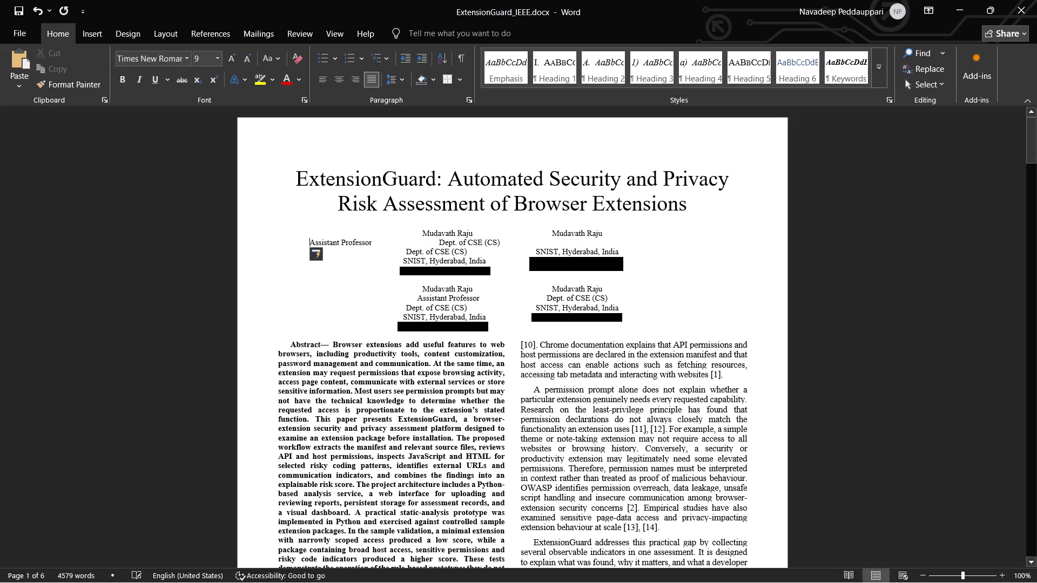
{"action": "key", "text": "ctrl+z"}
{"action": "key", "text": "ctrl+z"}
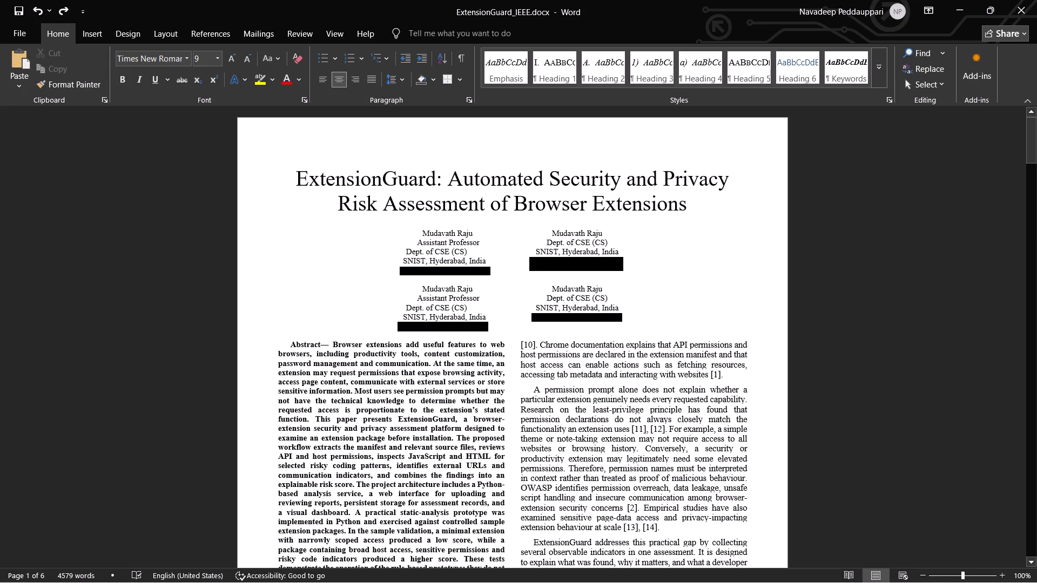
Shift the upper entry's first-column "Dept. of CSE (CS)" with 14 spaces so it is centred beneath "Assistant Professor".
{"action": "left_click", "coordinate": [405, 253]}
{"action": "key", "text": "space"}
{"action": "key", "text": "space"}
{"action": "key", "text": "space"}
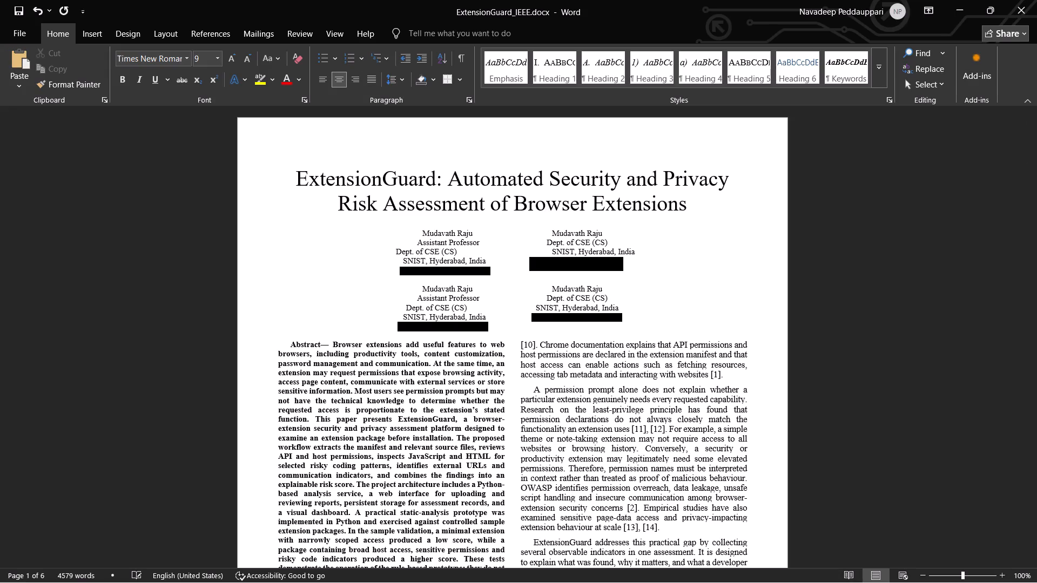
{"action": "key", "text": "space"}
{"action": "key", "text": "space"}
{"action": "key", "text": "space"}
{"action": "key", "text": "space"}
{"action": "key", "text": "space"}
{"action": "key", "text": "space"}
{"action": "key", "text": "space"}
{"action": "key", "text": "space"}
{"action": "key", "text": "space"}
{"action": "key", "text": "space"}
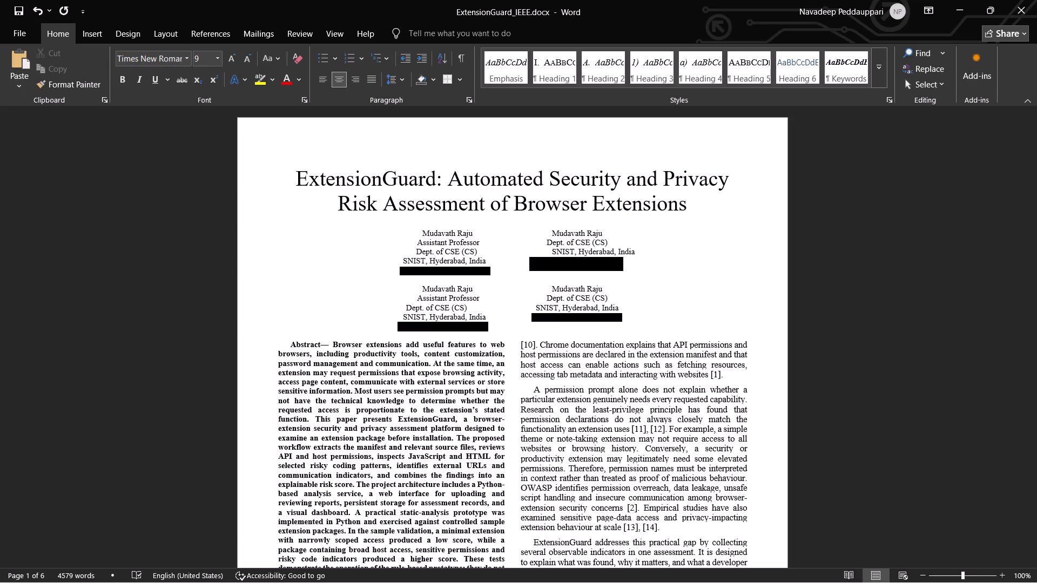
{"action": "key", "text": "space"}
Shift the upper entry's first-column "SNIST, Hyderabad, India" and e-mail lines by two spaces each to centre them under the name.
{"action": "key", "text": "Down"}
{"action": "key", "text": "Left"}
{"action": "key", "text": "Left"}
{"action": "key", "text": "Left"}
{"action": "key", "text": "space"}
{"action": "key", "text": "space"}
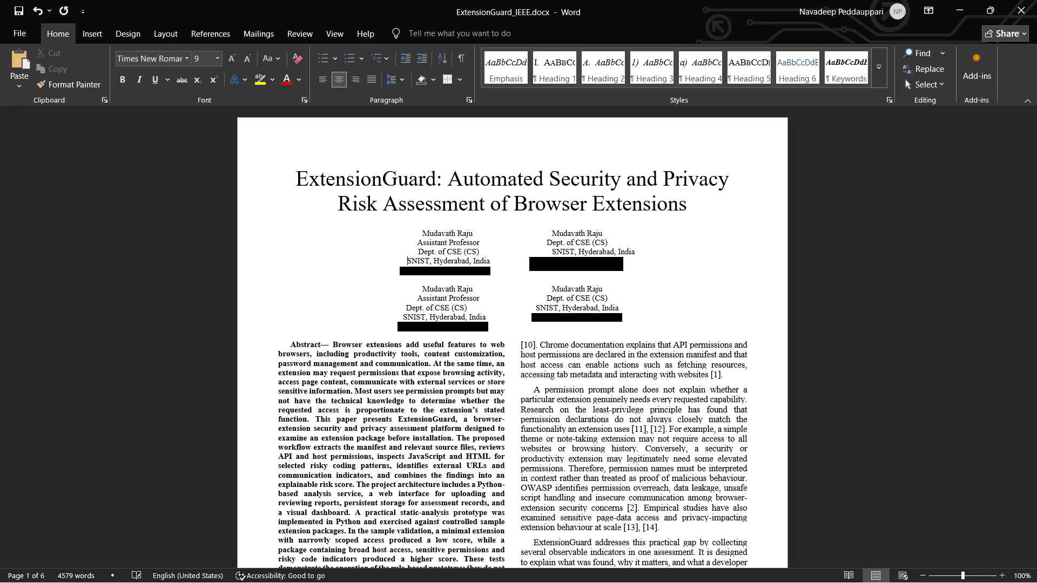
{"action": "key", "text": "Down"}
{"action": "key", "text": "Left"}
{"action": "key", "text": "space"}
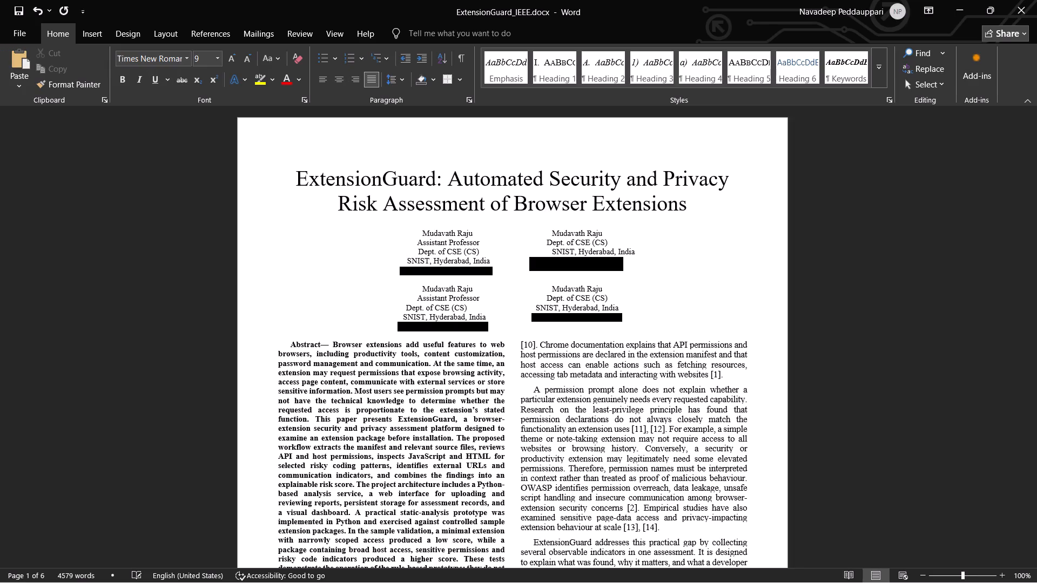
{"action": "key", "text": "space"}
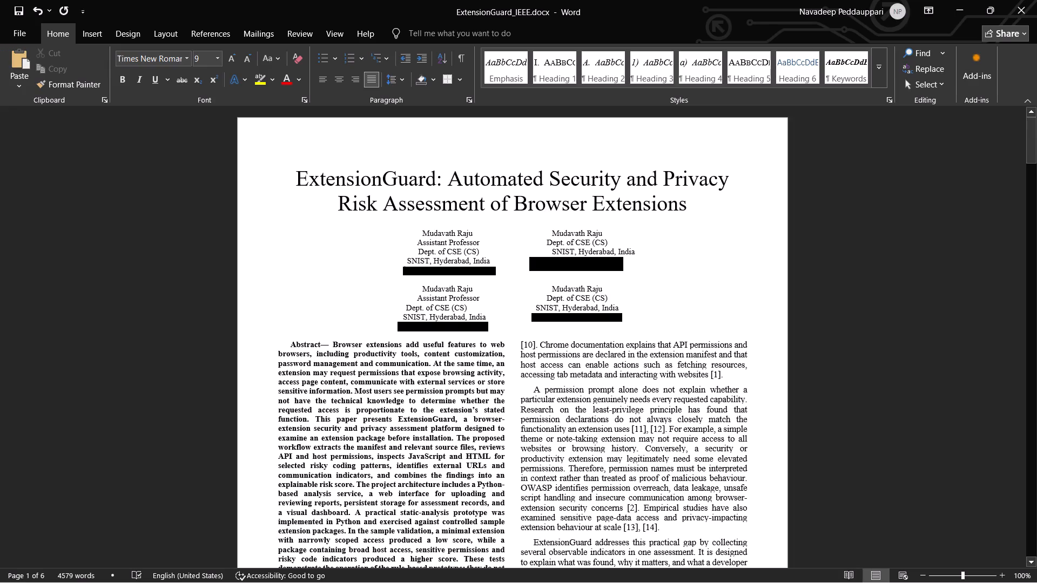
Delete "Assistant Professor" from the lower entry, along with its leading indent and the line break before it.
{"action": "double_click", "coordinate": [450, 299]}
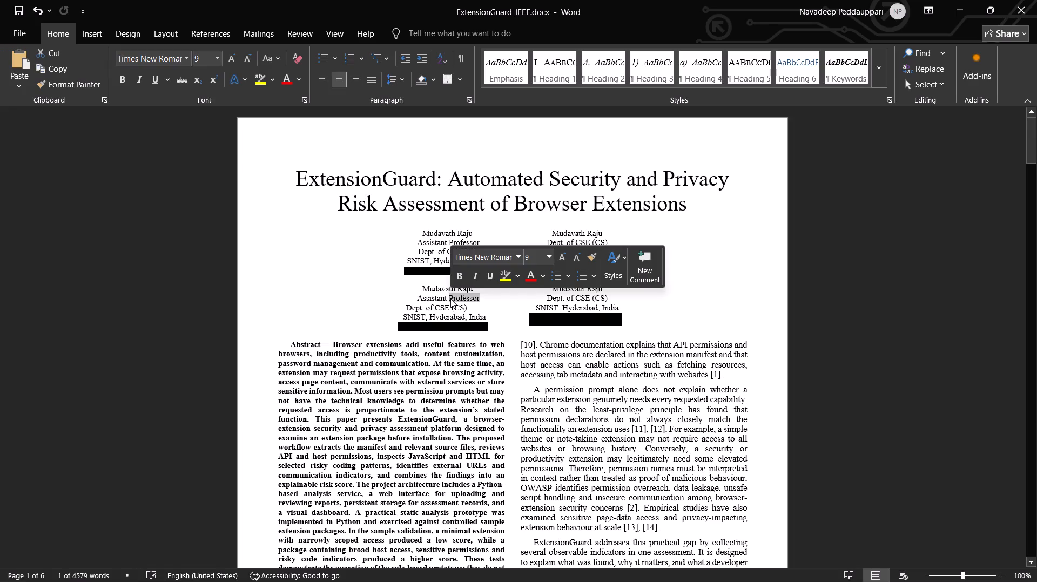
{"action": "key", "text": "BackSpace"}
{"action": "key", "text": "BackSpace"}
{"action": "key", "text": "BackSpace"}
{"action": "key", "text": "BackSpace"}
{"action": "key", "text": "BackSpace"}
{"action": "key", "text": "BackSpace"}
{"action": "key", "text": "BackSpace"}
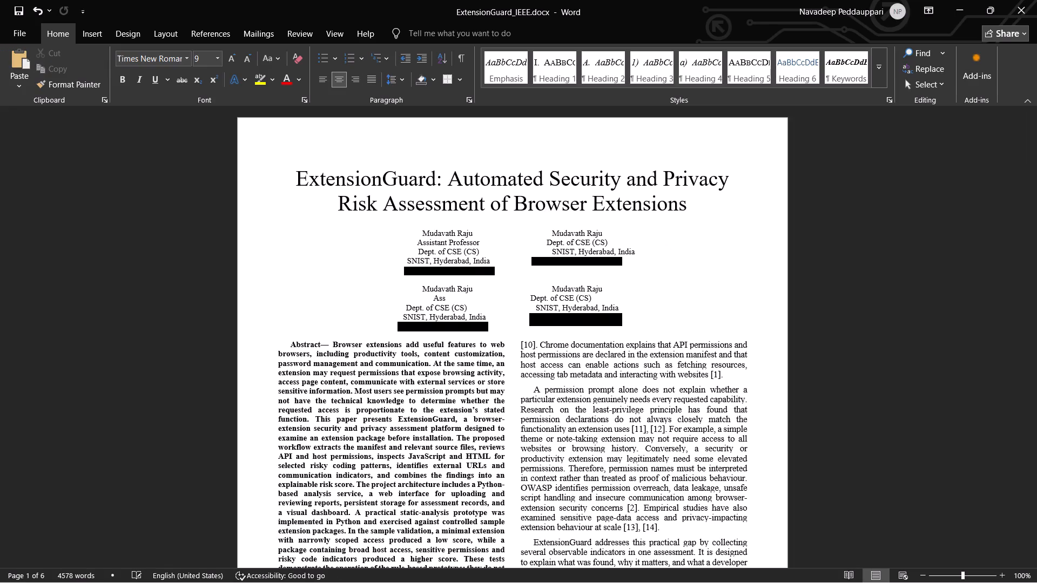
{"action": "key", "text": "BackSpace"}
{"action": "key", "text": "BackSpace"}
{"action": "key", "text": "BackSpace"}
{"action": "key", "text": "BackSpace"}
{"action": "key", "text": "BackSpace"}
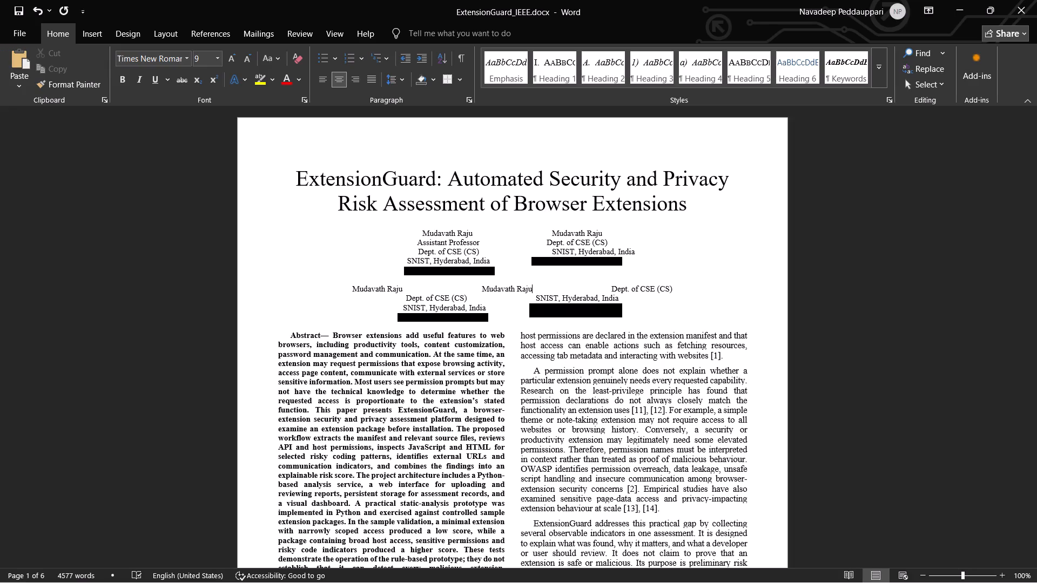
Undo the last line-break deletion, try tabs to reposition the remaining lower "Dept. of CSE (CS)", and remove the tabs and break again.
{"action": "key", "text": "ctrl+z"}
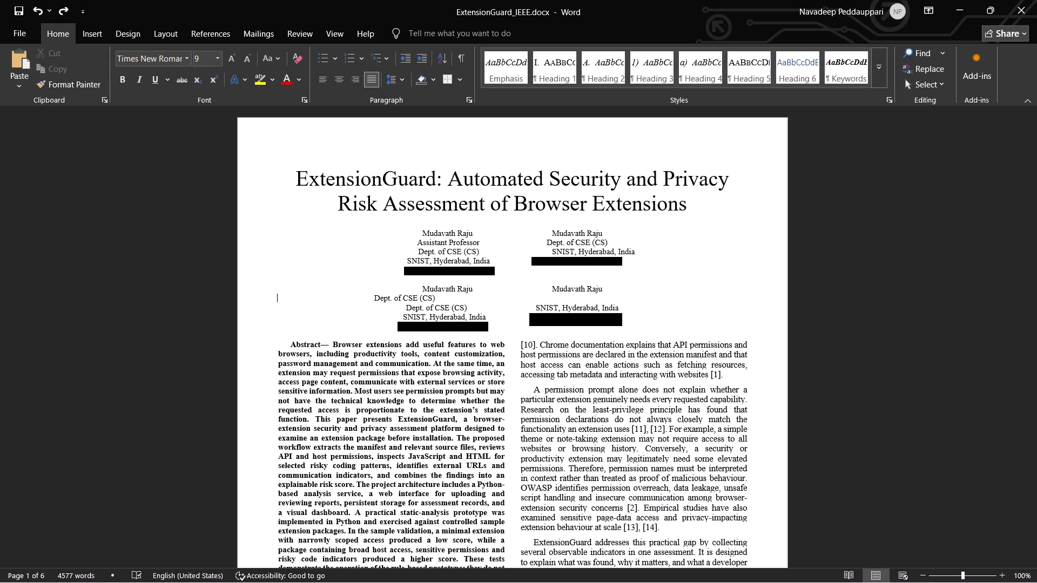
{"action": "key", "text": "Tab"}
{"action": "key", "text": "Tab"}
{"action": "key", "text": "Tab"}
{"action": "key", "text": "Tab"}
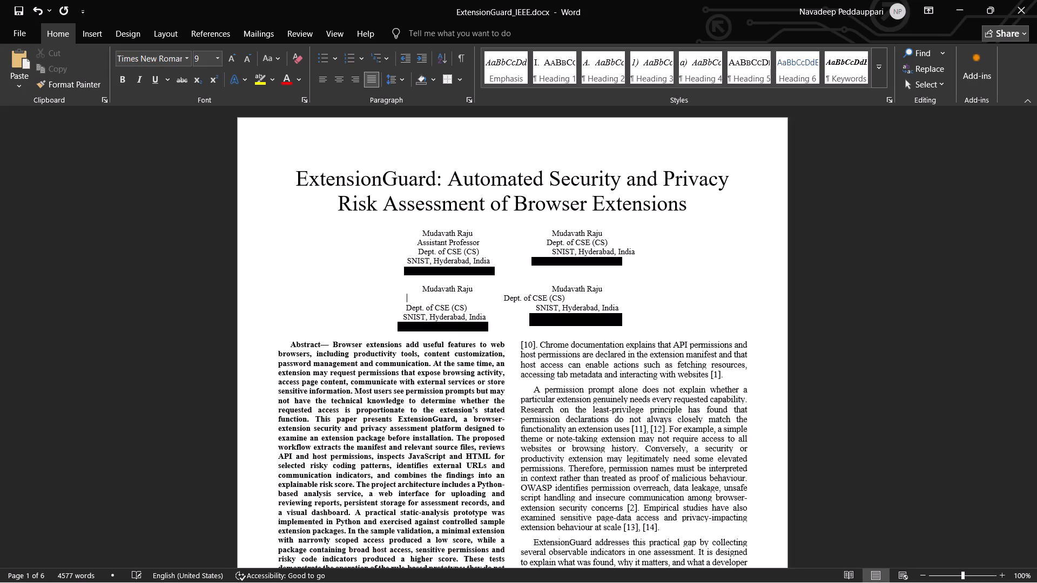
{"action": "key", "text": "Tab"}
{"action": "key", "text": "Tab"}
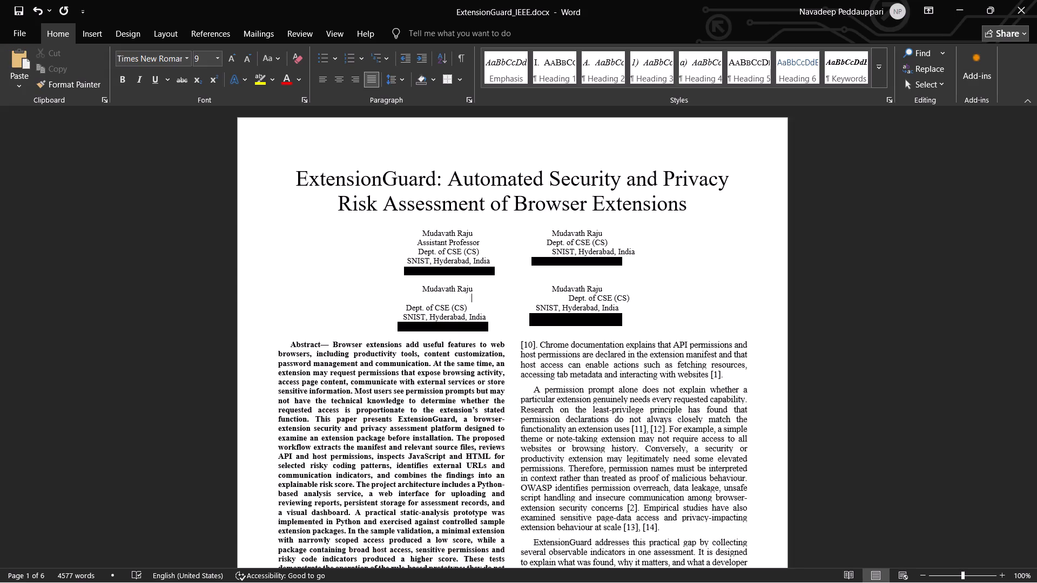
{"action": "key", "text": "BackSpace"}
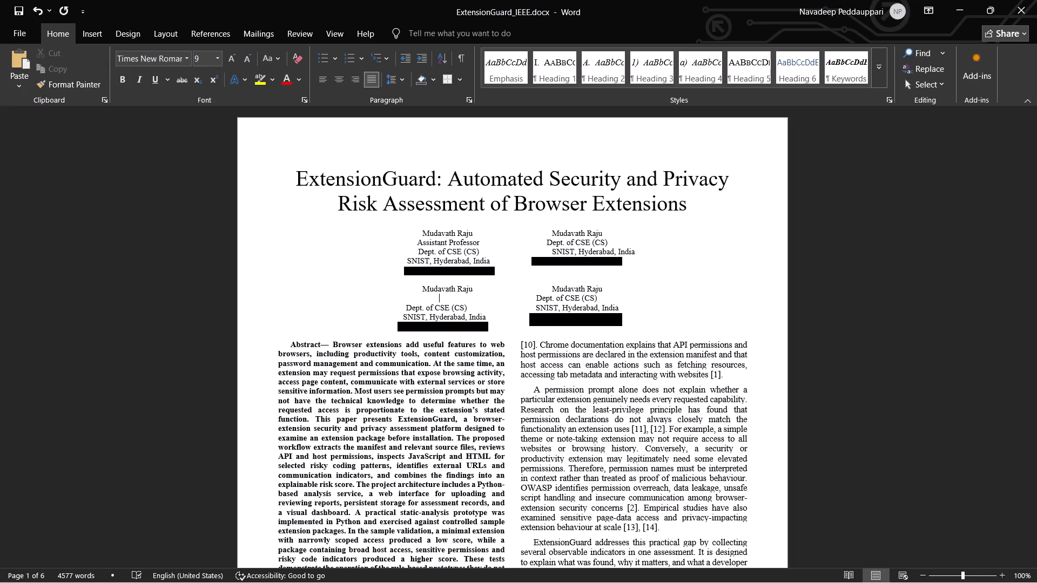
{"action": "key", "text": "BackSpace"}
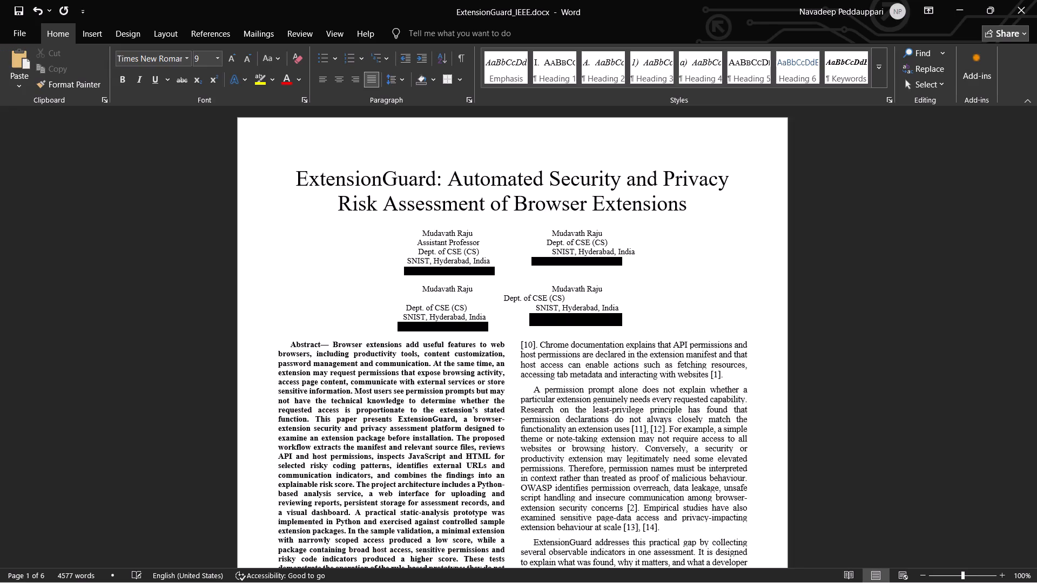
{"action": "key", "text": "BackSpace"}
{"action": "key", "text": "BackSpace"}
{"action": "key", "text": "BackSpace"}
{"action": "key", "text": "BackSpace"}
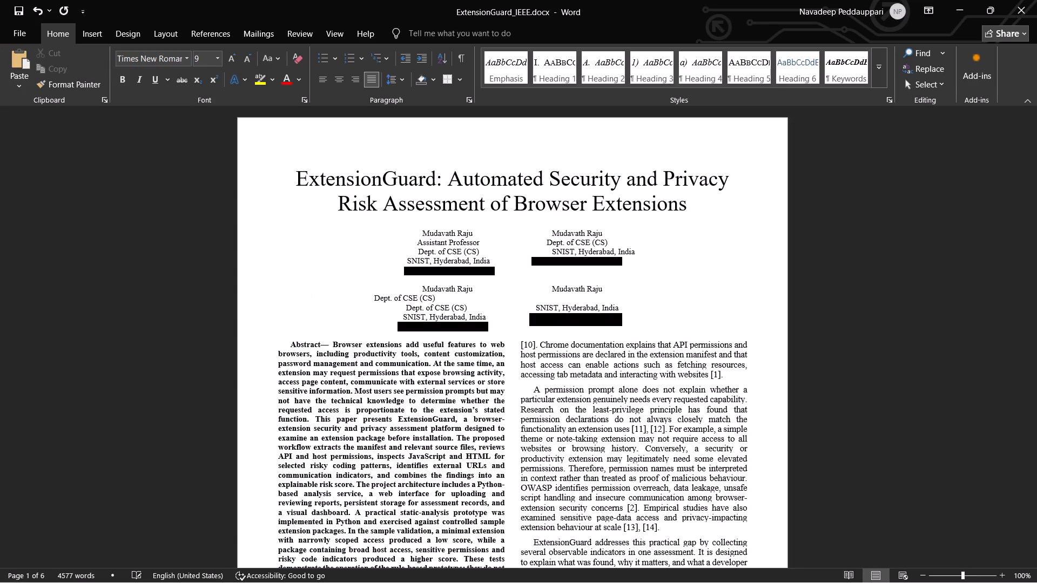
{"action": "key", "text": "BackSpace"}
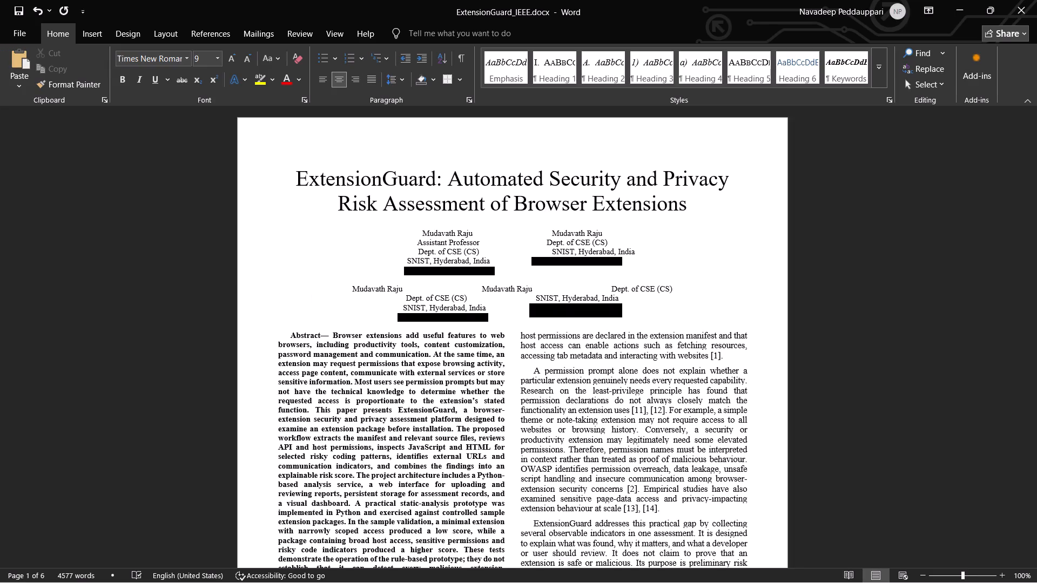
Undo the lower entry's "Assistant Professor" removal and the upper entry's indent shifts, back to the blank line above the authors.
{"action": "key", "text": "Return"}
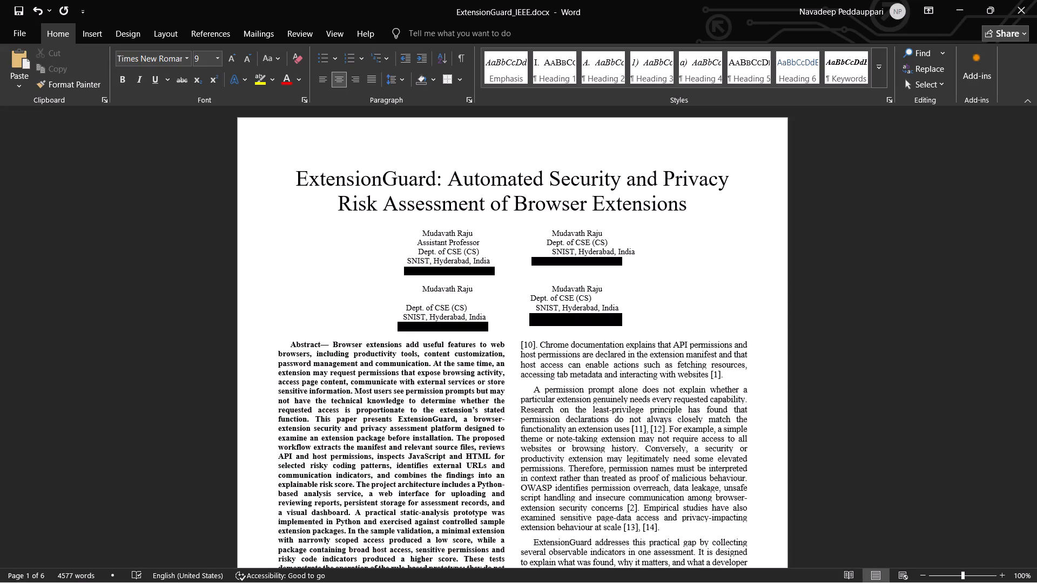
{"action": "key", "text": "ctrl+z"}
{"action": "key", "text": "ctrl+z"}
{"action": "key", "text": "ctrl+z"}
{"action": "key", "text": "ctrl+z"}
{"action": "key", "text": "ctrl+z"}
{"action": "key", "text": "ctrl+z"}
{"action": "key", "text": "ctrl+z"}
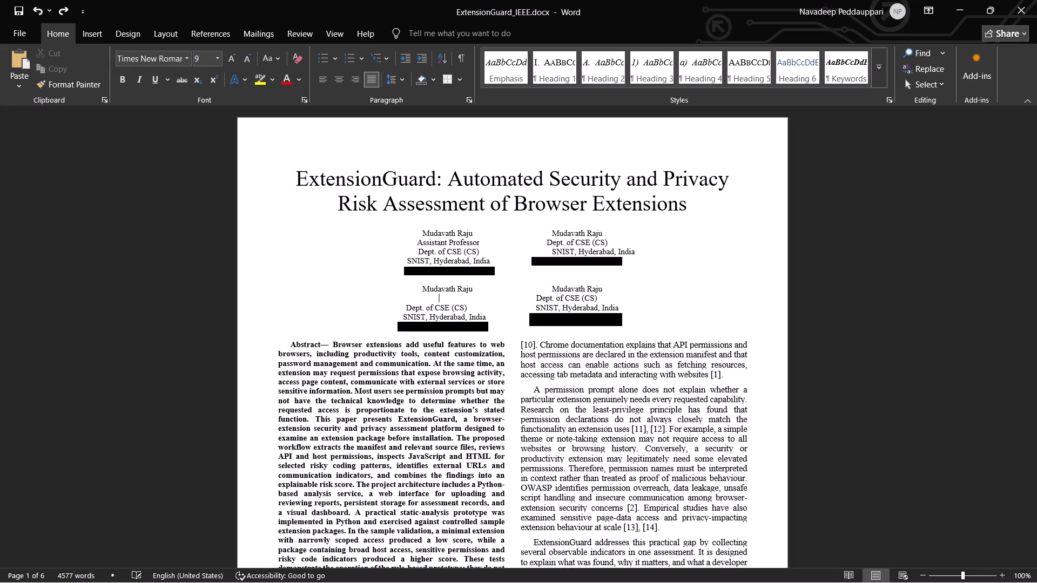
{"action": "key", "text": "ctrl+z"}
{"action": "key", "text": "ctrl+z"}
{"action": "key", "text": "ctrl+z"}
{"action": "key", "text": "ctrl+z"}
{"action": "key", "text": "ctrl+z"}
{"action": "key", "text": "ctrl+z"}
{"action": "key", "text": "ctrl+z"}
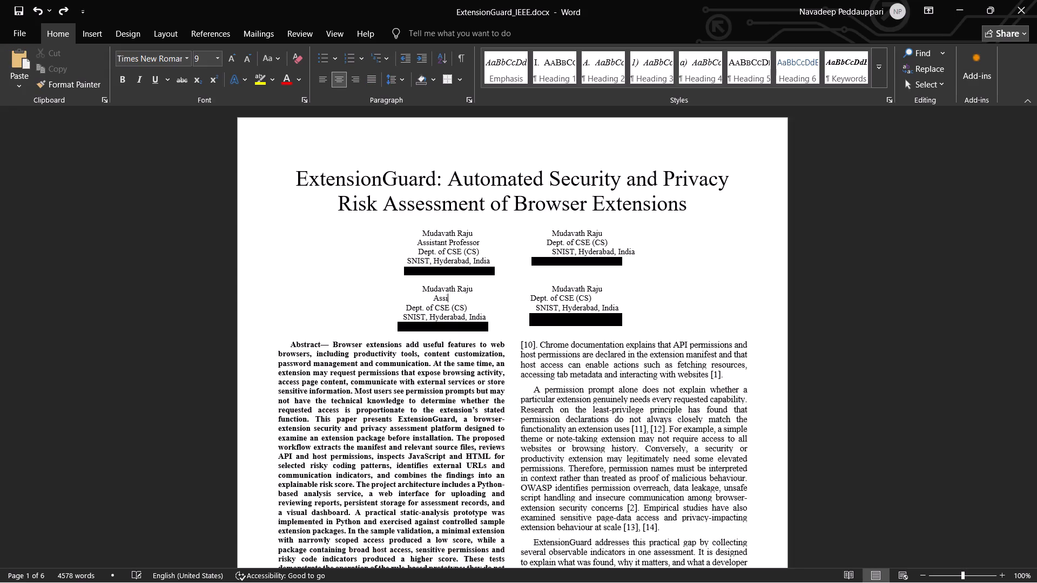
{"action": "key", "text": "ctrl+z"}
{"action": "key", "text": "ctrl+z"}
{"action": "key", "text": "ctrl+z"}
{"action": "key", "text": "ctrl+z"}
{"action": "key", "text": "ctrl+z"}
{"action": "key", "text": "ctrl+z"}
{"action": "key", "text": "ctrl+z"}
{"action": "key", "text": "ctrl+z"}
{"action": "key", "text": "ctrl+z"}
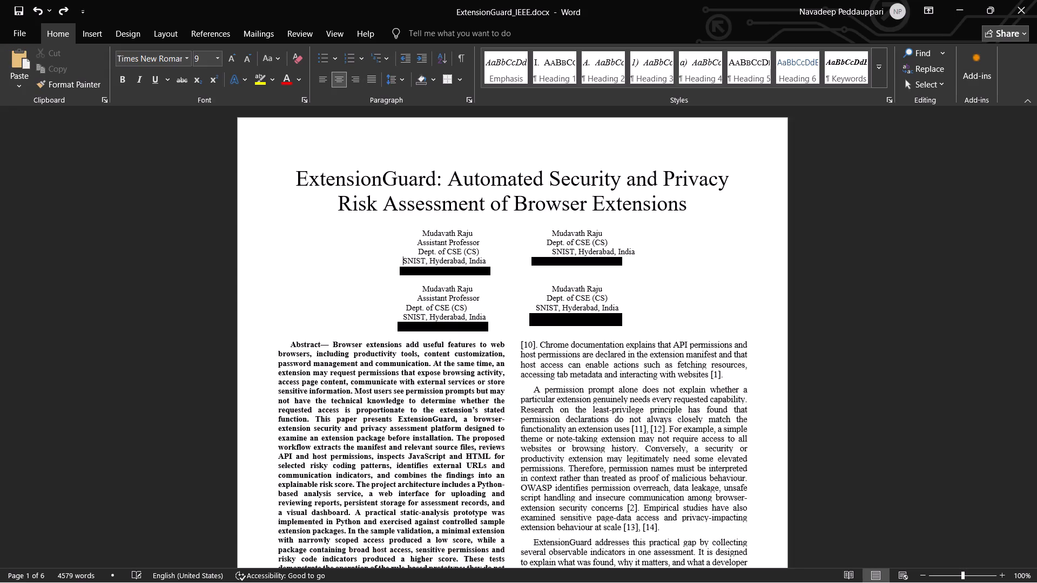
{"action": "key", "text": "ctrl+z"}
{"action": "key", "text": "ctrl+z"}
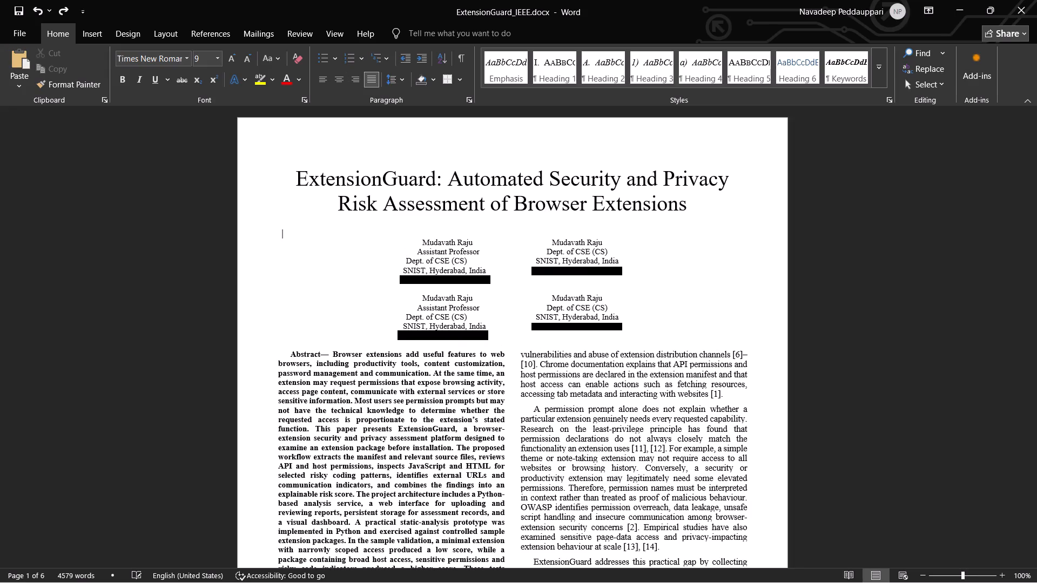
Undo the spacing and centring changes on both author rows, back to the original left-aligned two-column layout.
{"action": "key", "text": "ctrl+z"}
{"action": "key", "text": "ctrl+z"}
{"action": "key", "text": "ctrl+z"}
{"action": "key", "text": "ctrl+z"}
{"action": "key", "text": "ctrl+z"}
{"action": "key", "text": "ctrl+z"}
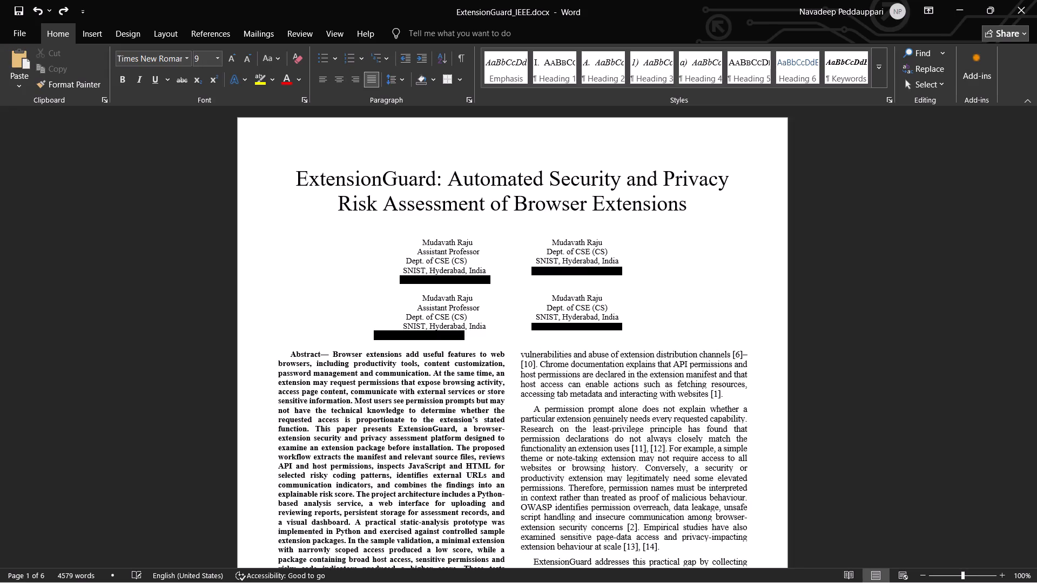
{"action": "key", "text": "ctrl+z"}
{"action": "key", "text": "ctrl+z"}
{"action": "key", "text": "ctrl+z"}
{"action": "key", "text": "ctrl+z"}
{"action": "key", "text": "ctrl+z"}
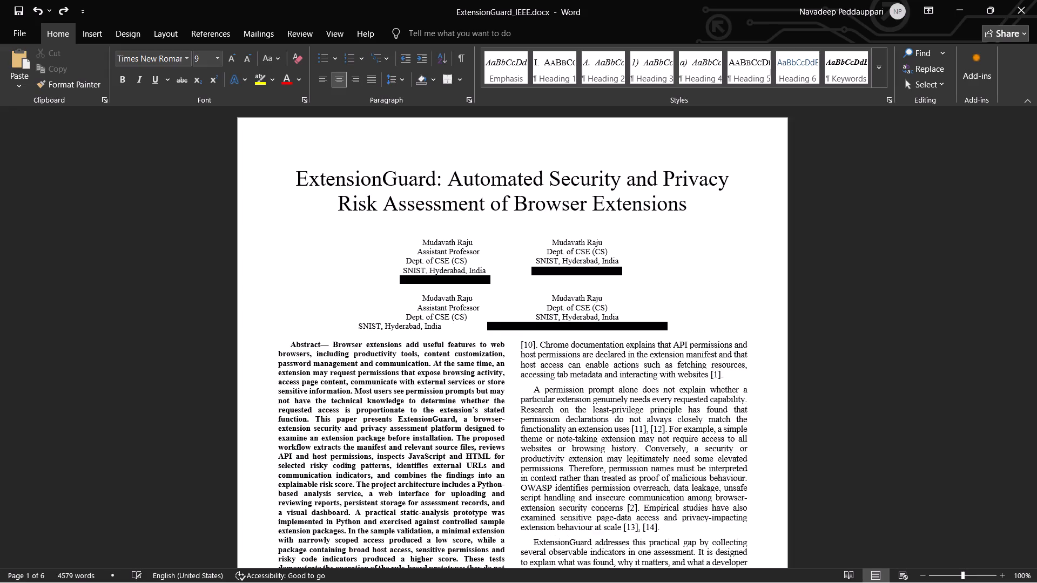
{"action": "key", "text": "ctrl+z"}
{"action": "key", "text": "ctrl+z"}
{"action": "key", "text": "ctrl+z"}
{"action": "key", "text": "ctrl+z"}
{"action": "key", "text": "ctrl+z"}
{"action": "key", "text": "ctrl+z"}
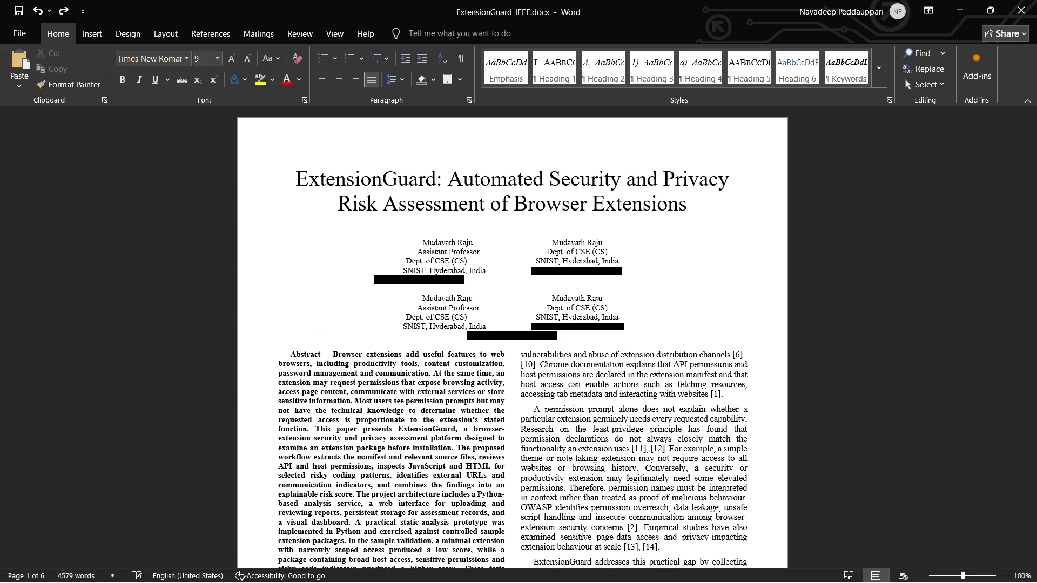
{"action": "key", "text": "ctrl+z"}
{"action": "key", "text": "ctrl+z"}
{"action": "key", "text": "ctrl+z"}
{"action": "key", "text": "ctrl+z"}
{"action": "key", "text": "ctrl+z"}
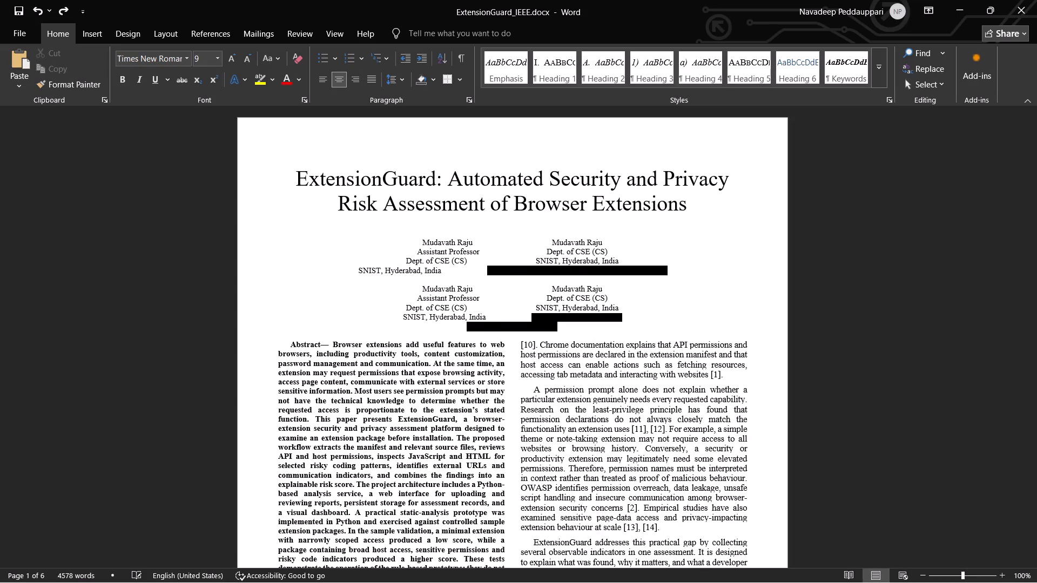
{"action": "key", "text": "ctrl+z"}
{"action": "key", "text": "ctrl+z"}
{"action": "key", "text": "ctrl+z"}
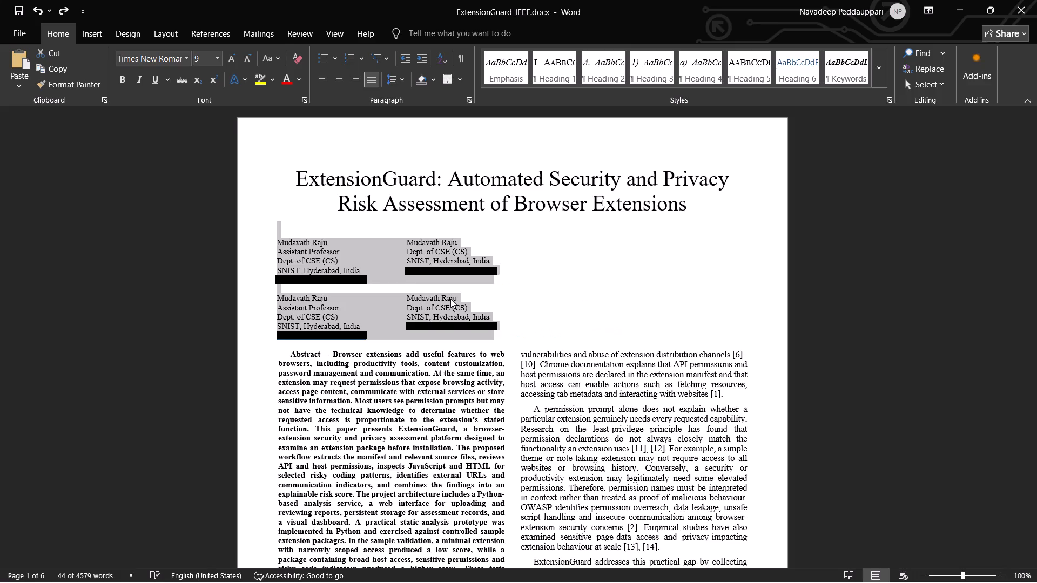
Undo the details added in the lower entry's second column, back to only the name.
{"action": "key", "text": "ctrl+z"}
{"action": "key", "text": "ctrl+z"}
{"action": "key", "text": "ctrl+z"}
{"action": "key", "text": "ctrl+z"}
{"action": "key", "text": "ctrl+z"}
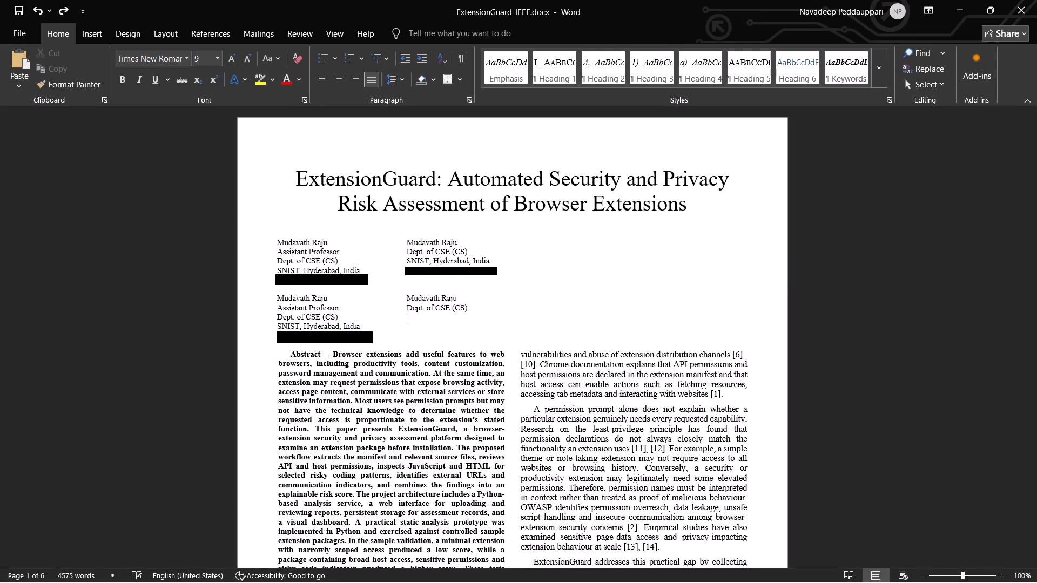
{"action": "key", "text": "ctrl+z"}
Delete "Assistant Professor" from the lower entry's first column, along with its trailing tabs and the line break before it.
{"action": "key", "text": "BackSpace"}
{"action": "key", "text": "BackSpace"}
{"action": "key", "text": "BackSpace"}
{"action": "key", "text": "BackSpace"}
{"action": "key", "text": "BackSpace"}
{"action": "key", "text": "BackSpace"}
{"action": "key", "text": "BackSpace"}
{"action": "key", "text": "BackSpace"}
{"action": "key", "text": "BackSpace"}
{"action": "key", "text": "BackSpace"}
{"action": "key", "text": "BackSpace"}
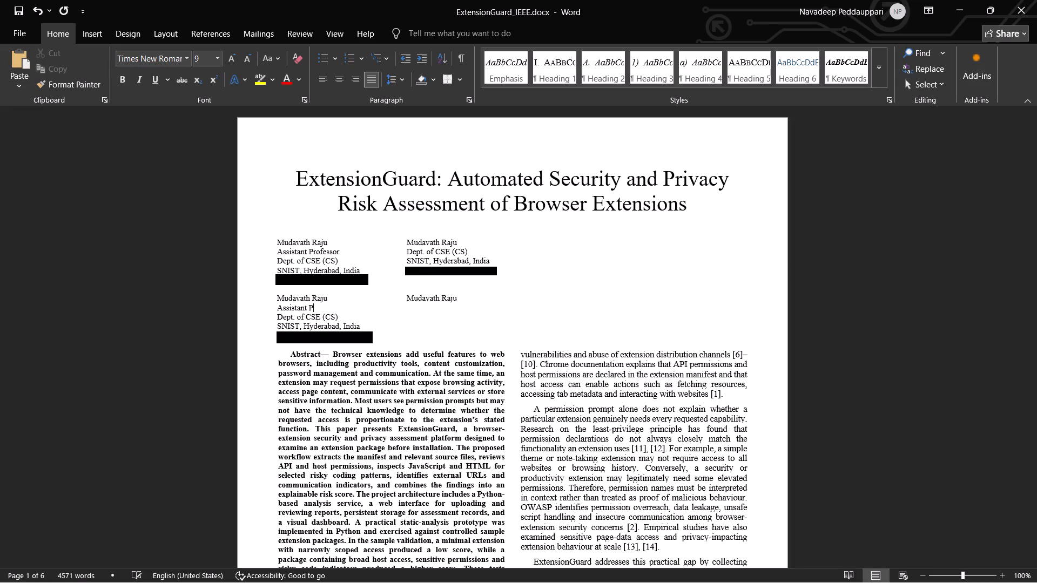
{"action": "key", "text": "BackSpace"}
{"action": "key", "text": "BackSpace"}
{"action": "key", "text": "BackSpace"}
{"action": "key", "text": "BackSpace"}
{"action": "key", "text": "BackSpace"}
{"action": "key", "text": "BackSpace"}
{"action": "key", "text": "BackSpace"}
{"action": "key", "text": "BackSpace"}
{"action": "key", "text": "BackSpace"}
{"action": "key", "text": "BackSpace"}
{"action": "key", "text": "BackSpace"}
{"action": "key", "text": "BackSpace"}
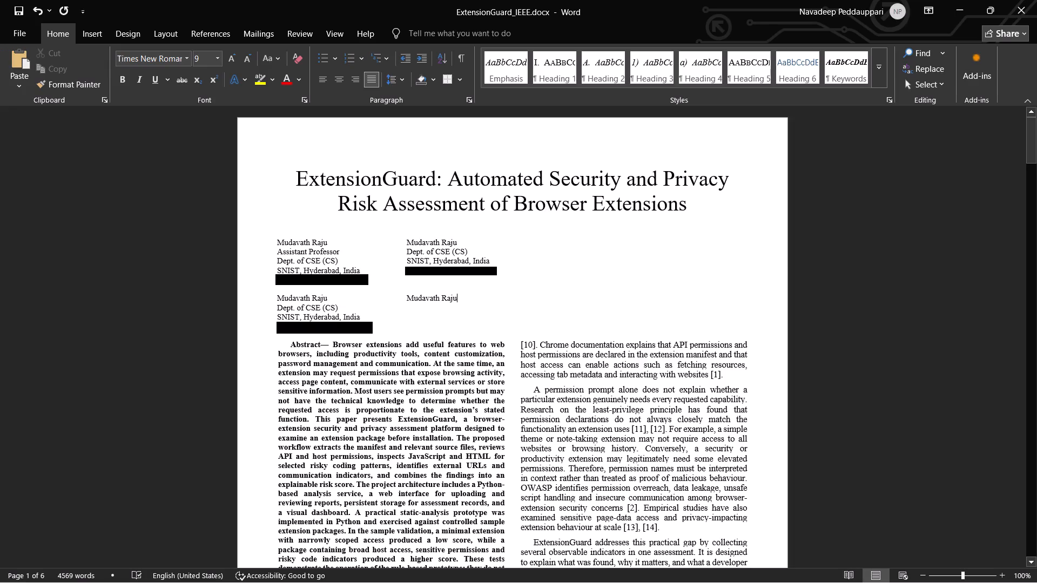
Copy "Dept. of CSE (CS)" from the lower entry's first column to beneath the second-column name, using three tabs to align it.
{"action": "left_click_drag", "start_coordinate": [279, 307], "coordinate": [339, 304]}
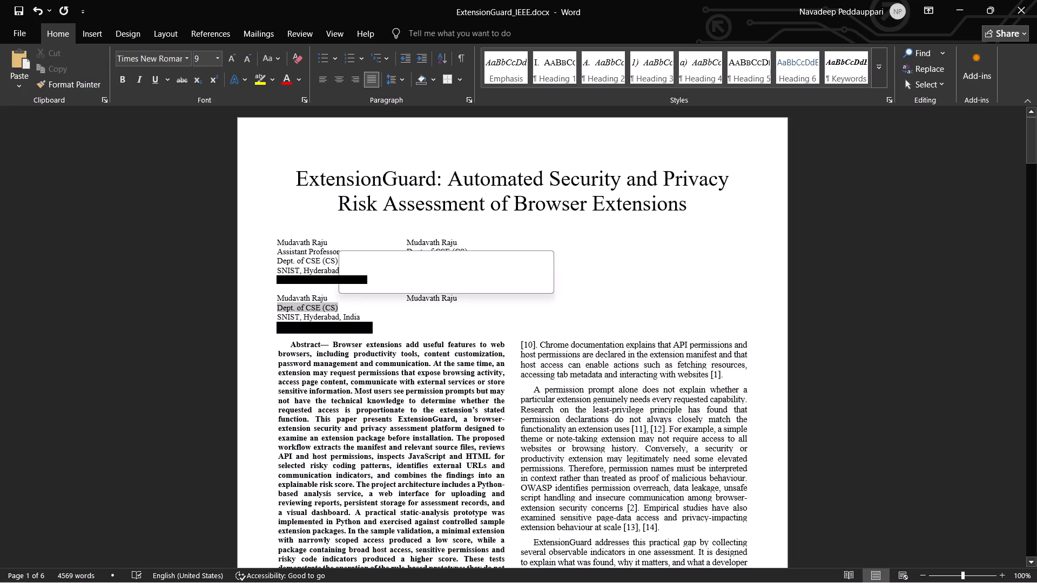
{"action": "key", "text": "ctrl+c"}
{"action": "key", "text": "Right"}
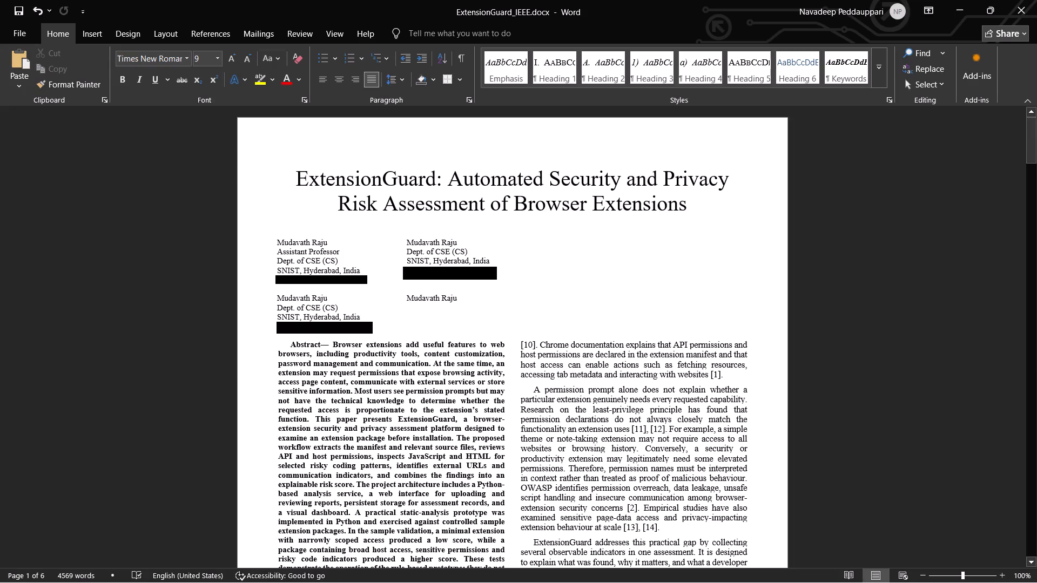
{"action": "key", "text": "Right"}
{"action": "key", "text": "Up"}
{"action": "key", "text": "Right"}
{"action": "key", "text": "End"}
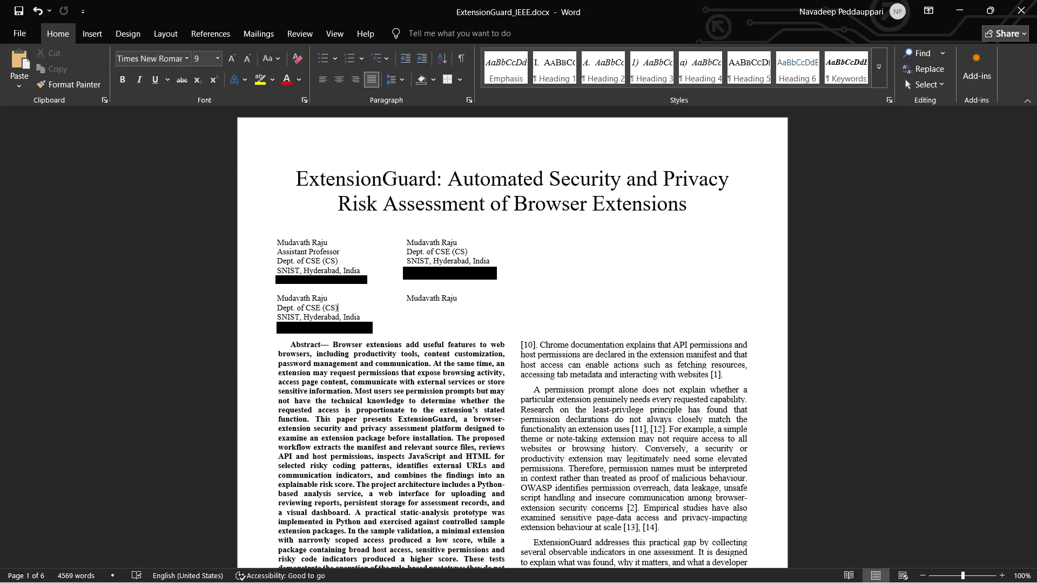
{"action": "key", "text": "Tab"}
{"action": "key", "text": "Tab"}
{"action": "key", "text": "Tab"}
{"action": "key", "text": "ctrl+v"}
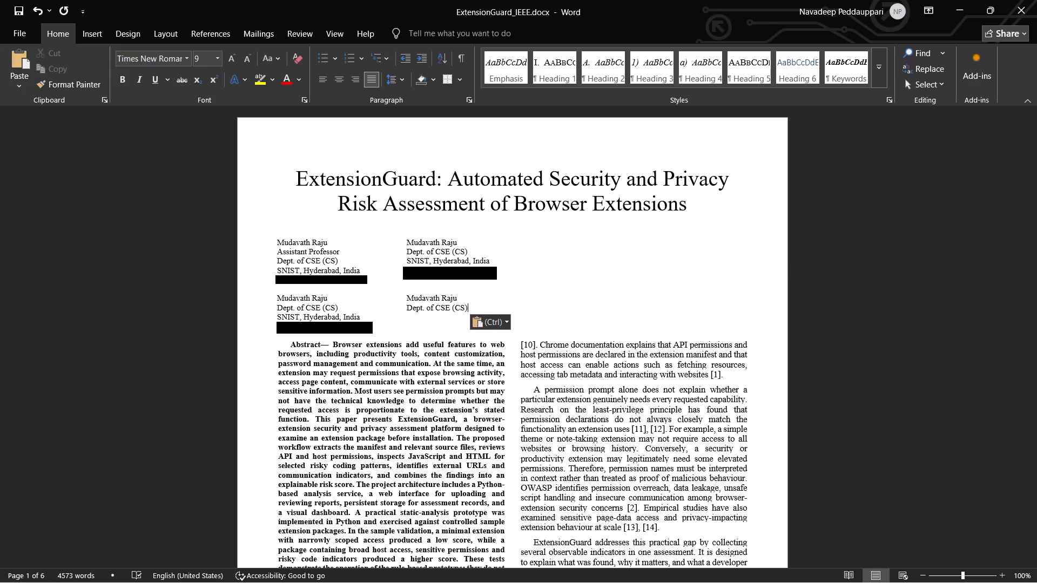
Add two tabs after the lower entry's "SNIST, Hyderabad, India" to reach the second column.
{"action": "key", "text": "Down"}
{"action": "key", "text": "Tab"}
{"action": "key", "text": "Tab"}
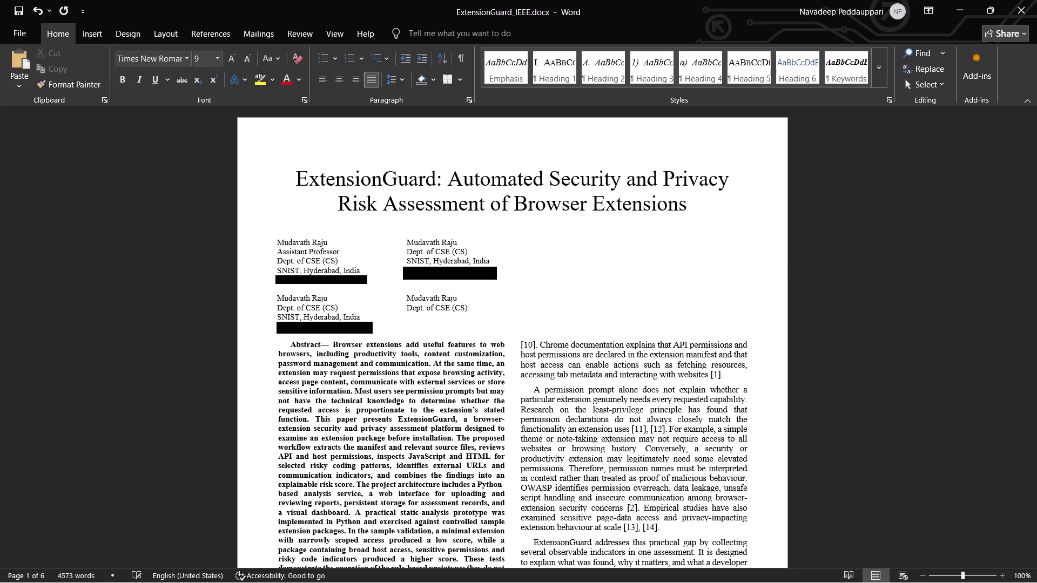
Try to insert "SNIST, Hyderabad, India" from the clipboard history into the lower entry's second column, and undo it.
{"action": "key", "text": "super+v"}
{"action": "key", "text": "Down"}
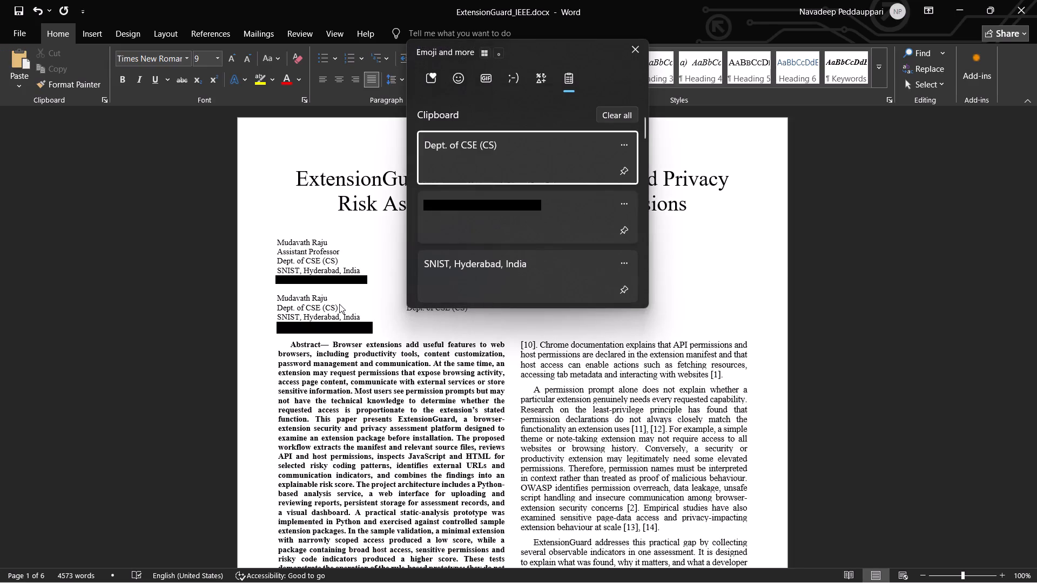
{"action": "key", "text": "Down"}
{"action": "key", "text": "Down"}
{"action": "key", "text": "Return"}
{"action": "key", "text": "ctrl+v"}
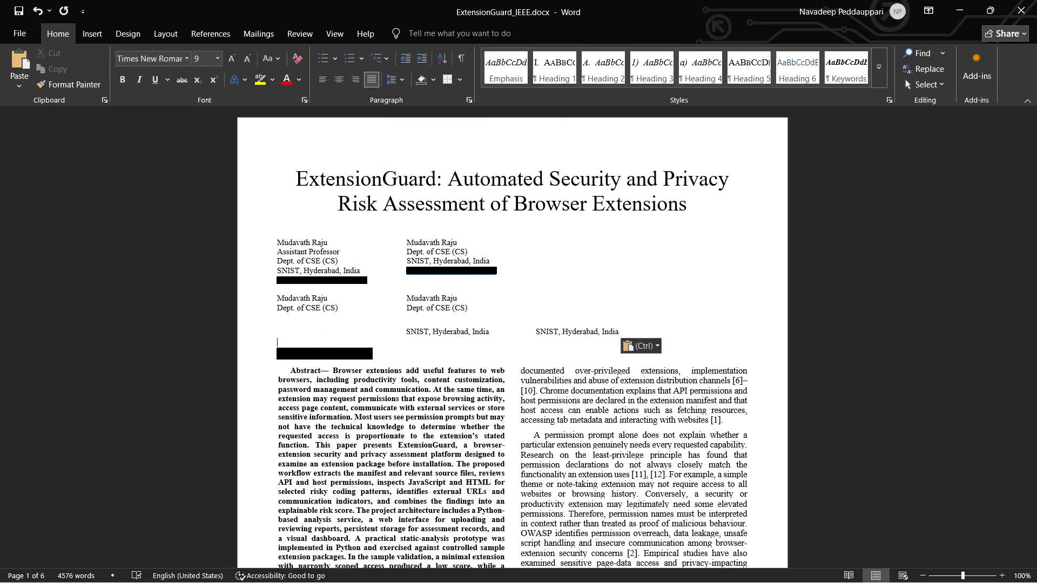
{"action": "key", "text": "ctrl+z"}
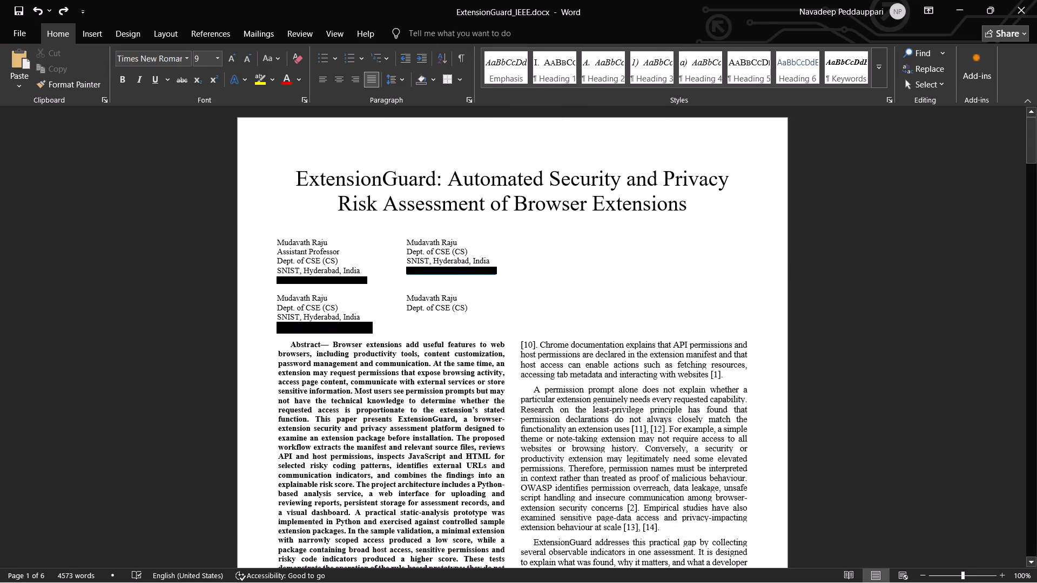
Copy "SNIST, Hyderabad, India" from the lower entry's first column to beneath the second-column "Dept. of CSE (CS)".
{"action": "left_click_drag", "start_coordinate": [278, 317], "coordinate": [360, 315]}
{"action": "key", "text": "ctrl+c"}
{"action": "left_click", "coordinate": [419, 319]}
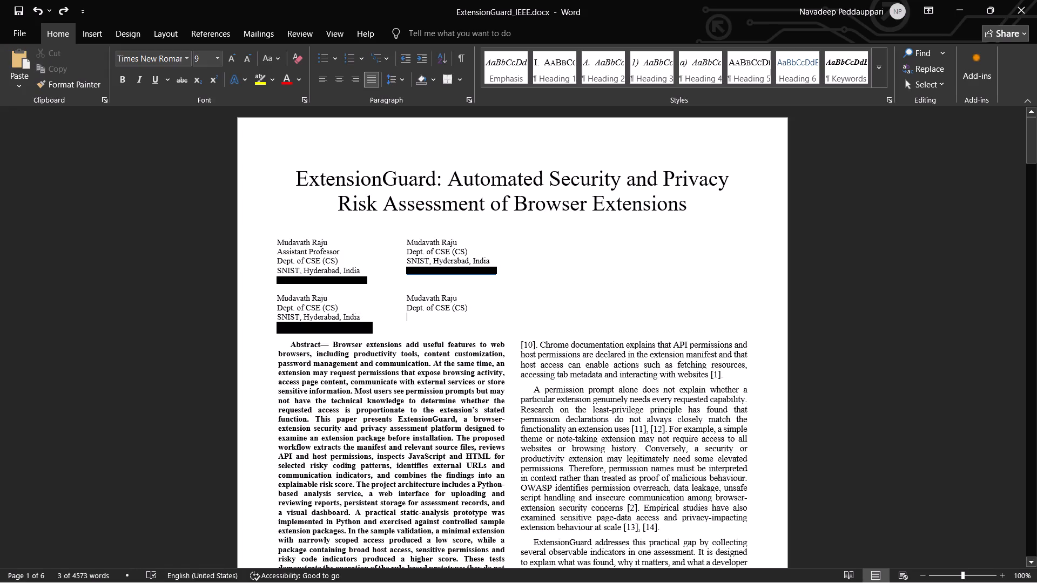
{"action": "key", "text": "ctrl+v"}
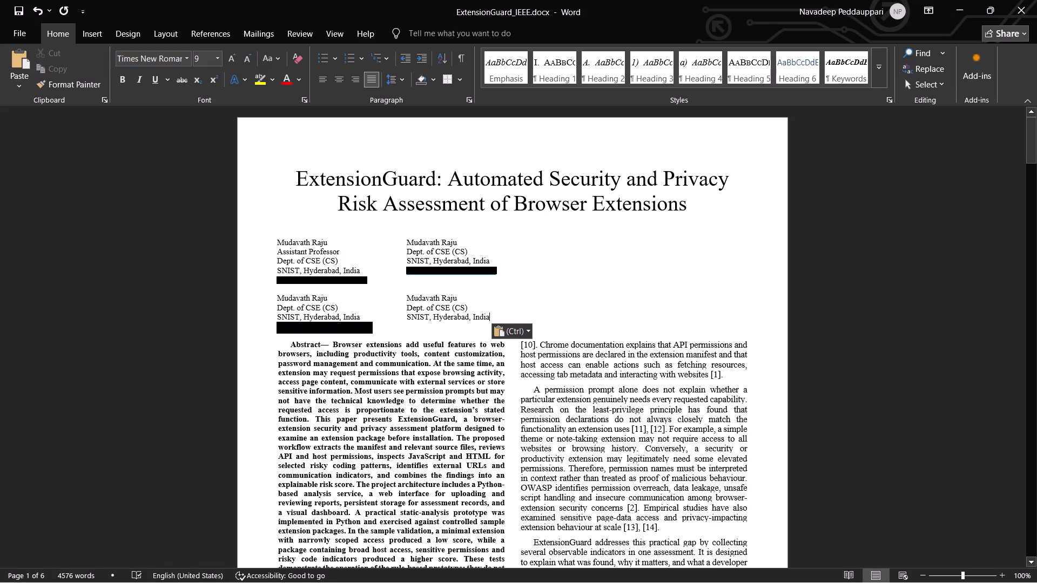
Copy the e-mail address from the lower entry's first column.
{"action": "left_click_drag", "start_coordinate": [277, 327], "coordinate": [373, 327]}
{"action": "left_click_drag", "start_coordinate": [373, 327], "coordinate": [366, 327]}
{"action": "key", "text": "ctrl+c"}
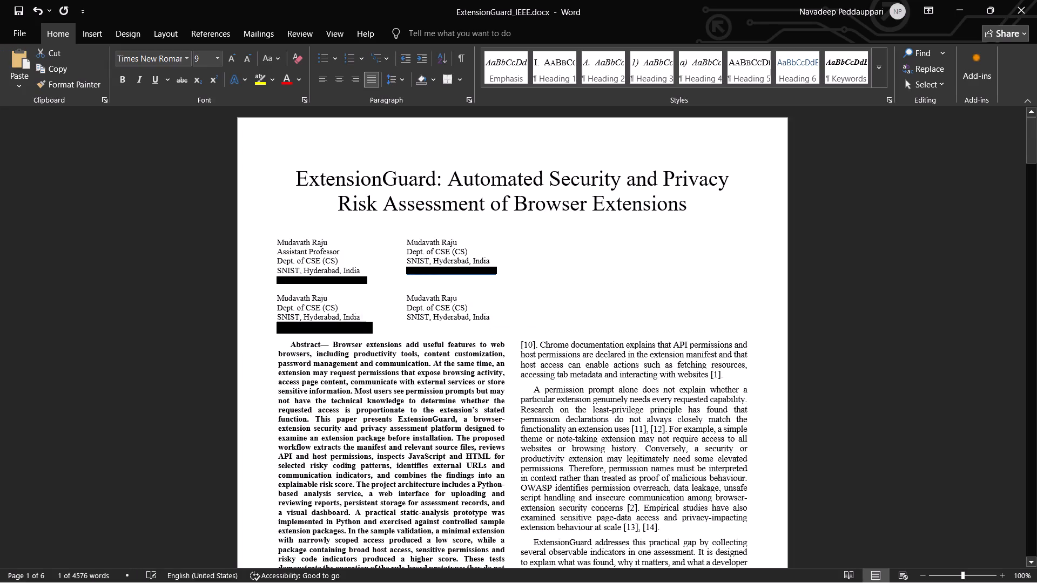
Delete the surplus spacing after the lower entry's first-column e-mail until the line ends at the second column's starting edge.
{"action": "left_click", "coordinate": [431, 331]}
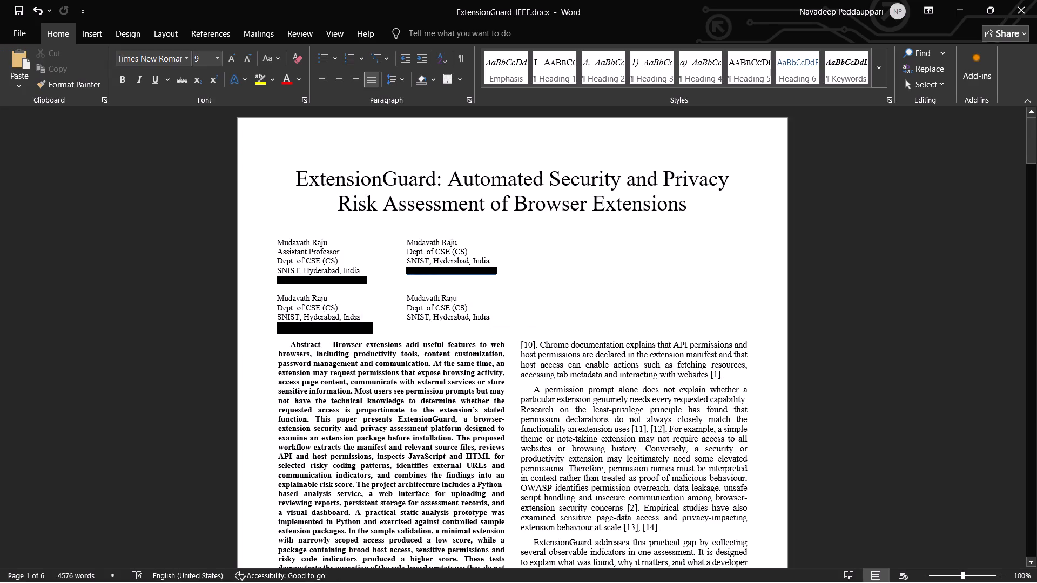
{"action": "key", "text": "Up"}
{"action": "key", "text": "End"}
{"action": "key", "text": "BackSpace"}
{"action": "key", "text": "BackSpace"}
{"action": "key", "text": "BackSpace"}
{"action": "key", "text": "BackSpace"}
{"action": "key", "text": "BackSpace"}
{"action": "key", "text": "BackSpace"}
{"action": "key", "text": "BackSpace"}
{"action": "key", "text": "BackSpace"}
{"action": "key", "text": "BackSpace"}
{"action": "key", "text": "BackSpace"}
{"action": "key", "text": "BackSpace"}
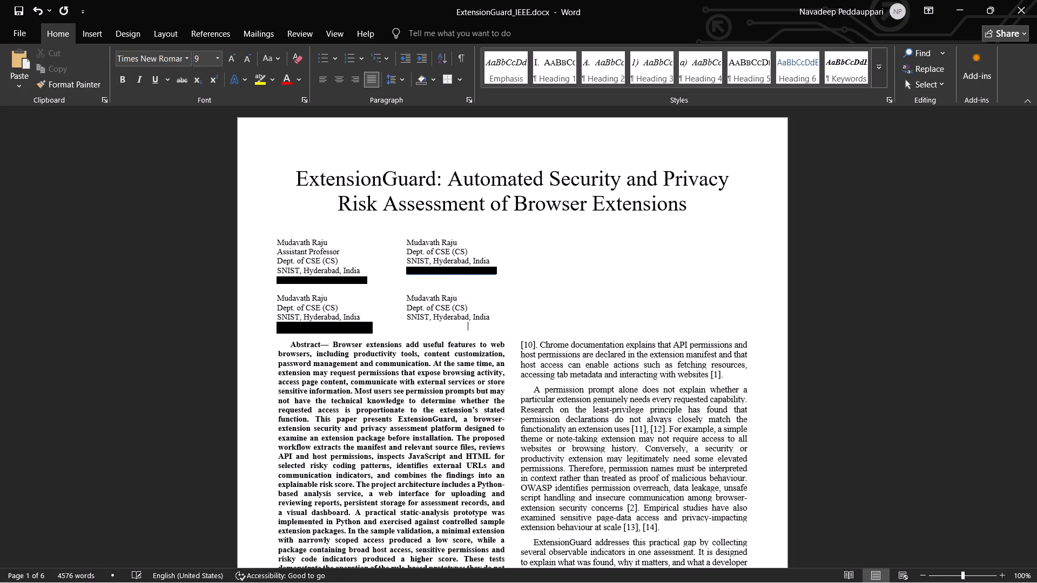
{"action": "key", "text": "BackSpace"}
{"action": "key", "text": "BackSpace"}
{"action": "key", "text": "BackSpace"}
{"action": "key", "text": "BackSpace"}
{"action": "key", "text": "BackSpace"}
{"action": "key", "text": "BackSpace"}
{"action": "key", "text": "BackSpace"}
{"action": "key", "text": "BackSpace"}
{"action": "key", "text": "BackSpace"}
{"action": "key", "text": "BackSpace"}
{"action": "key", "text": "BackSpace"}
{"action": "key", "text": "BackSpace"}
{"action": "key", "text": "BackSpace"}
{"action": "key", "text": "BackSpace"}
{"action": "key", "text": "BackSpace"}
{"action": "key", "text": "BackSpace"}
{"action": "key", "text": "BackSpace"}
{"action": "key", "text": "BackSpace"}
{"action": "key", "text": "BackSpace"}
{"action": "key", "text": "BackSpace"}
{"action": "key", "text": "BackSpace"}
{"action": "key", "text": "BackSpace"}
{"action": "key", "text": "BackSpace"}
{"action": "key", "text": "BackSpace"}
{"action": "key", "text": "BackSpace"}
{"action": "key", "text": "BackSpace"}
{"action": "key", "text": "BackSpace"}
{"action": "key", "text": "BackSpace"}
{"action": "key", "text": "BackSpace"}
{"action": "key", "text": "BackSpace"}
Replace the spacing after the lower entry's first-column e-mail with tabs and paste the copied e-mail address into the second column.
{"action": "key", "text": "BackSpace"}
{"action": "key", "text": "BackSpace"}
{"action": "key", "text": "BackSpace"}
{"action": "key", "text": "BackSpace"}
{"action": "key", "text": "BackSpace"}
{"action": "key", "text": "BackSpace"}
{"action": "key", "text": "BackSpace"}
{"action": "key", "text": "BackSpace"}
{"action": "key", "text": "BackSpace"}
{"action": "key", "text": "BackSpace"}
{"action": "key", "text": "BackSpace"}
{"action": "key", "text": "BackSpace"}
{"action": "key", "text": "BackSpace"}
{"action": "key", "text": "BackSpace"}
{"action": "key", "text": "BackSpace"}
{"action": "key", "text": "BackSpace"}
{"action": "key", "text": "BackSpace"}
{"action": "key", "text": "BackSpace"}
{"action": "key", "text": "BackSpace"}
{"action": "key", "text": "BackSpace"}
{"action": "key", "text": "Tab"}
{"action": "key", "text": "Tab"}
{"action": "key", "text": "ctrl+v"}
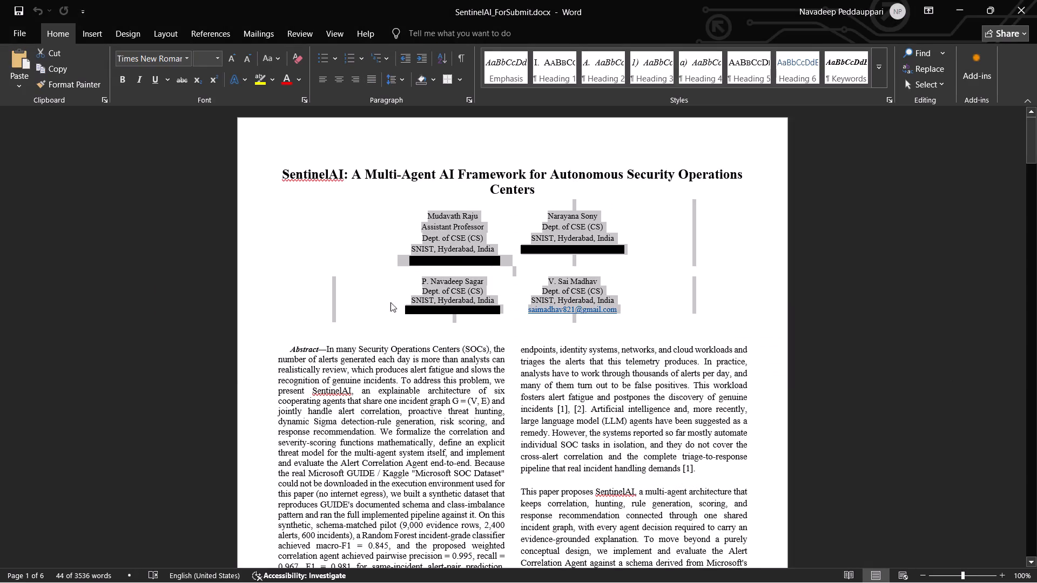
Open ExtensionGuard_Formatted.docx from the Downloads folder.
{"action": "left_click", "coordinate": [375, 330]}
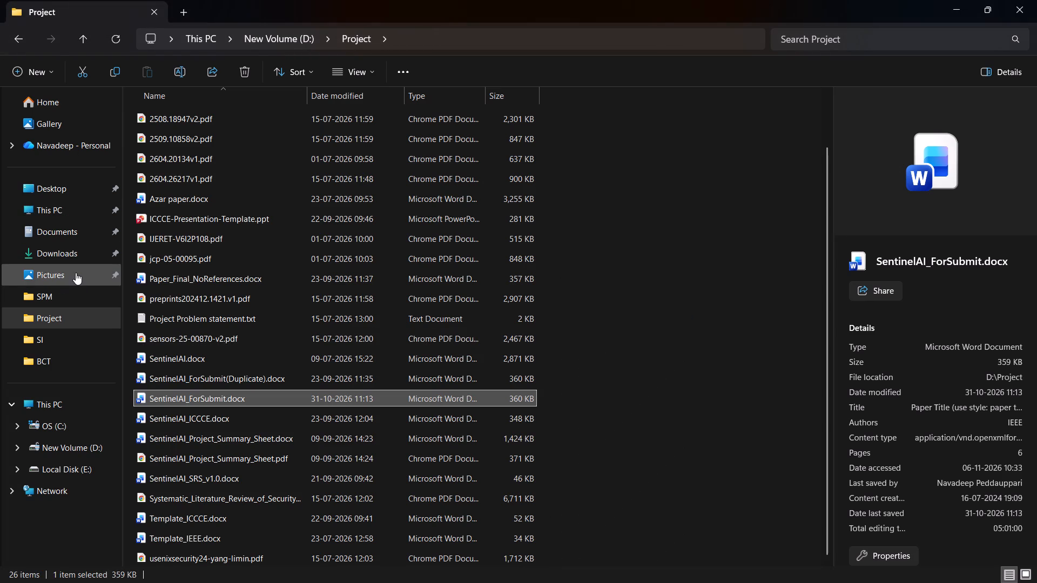
{"action": "left_click", "coordinate": [76, 250]}
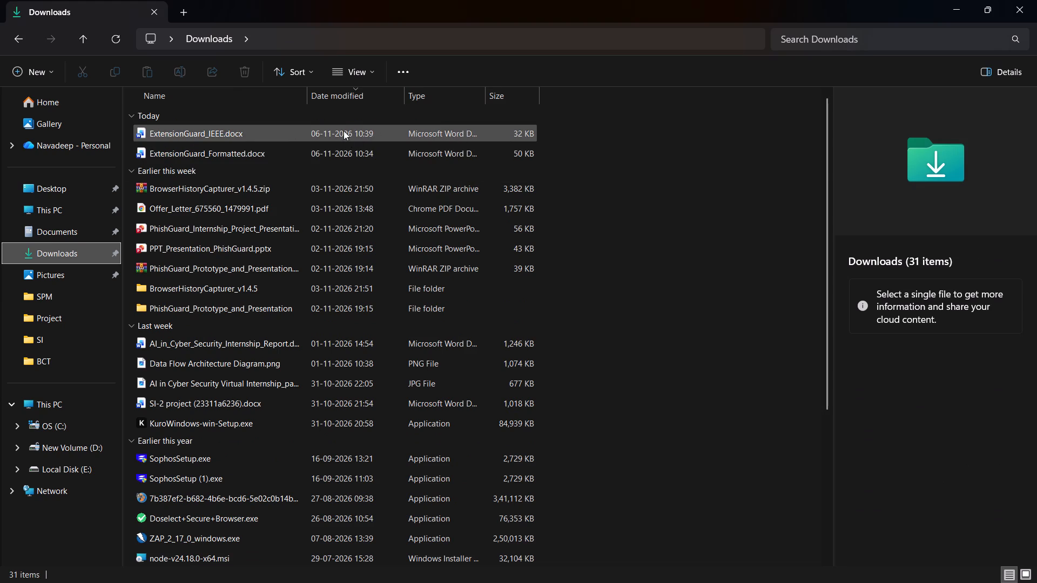
{"action": "double_click", "coordinate": [333, 147]}
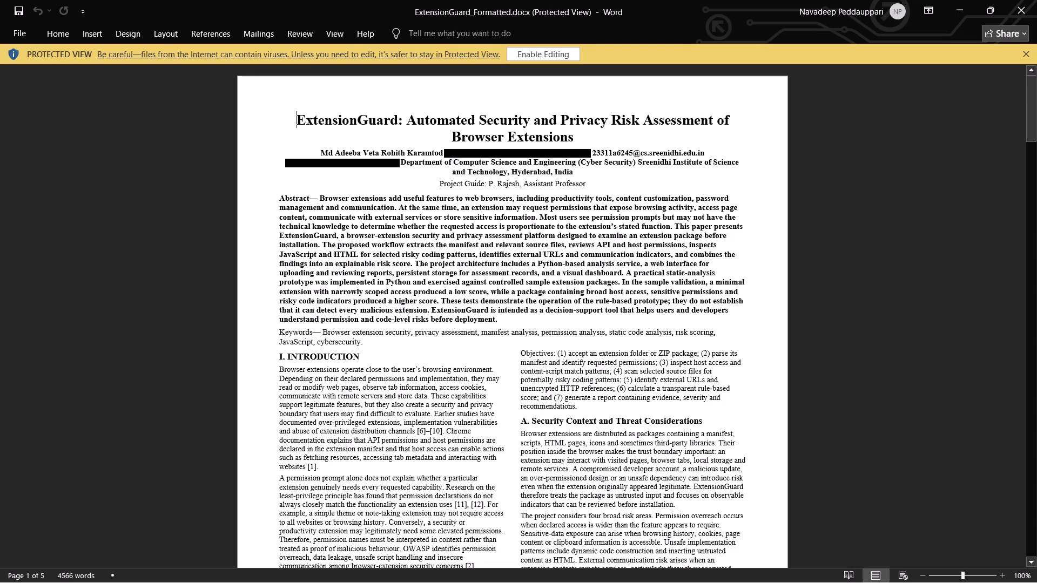
Copy the first listed author's name from ExtensionGuard_Formatted.docx over the upper entry's second-column name in ExtensionGuard_IEEE.docx.
{"action": "left_click_drag", "start_coordinate": [320, 150], "coordinate": [357, 153]}
{"action": "key", "text": "ctrl+c"}
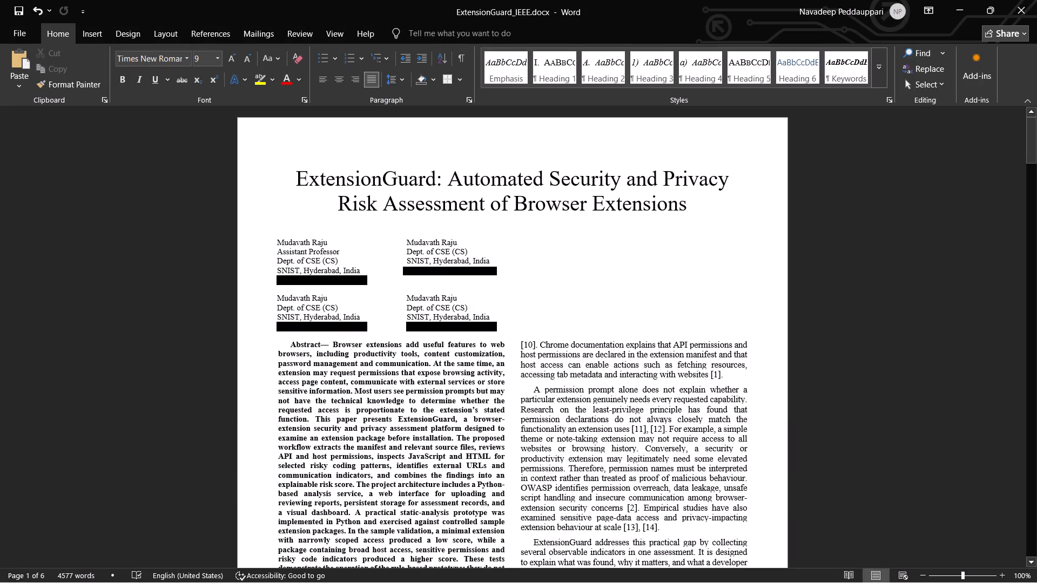
{"action": "left_click_drag", "start_coordinate": [408, 242], "coordinate": [441, 242]}
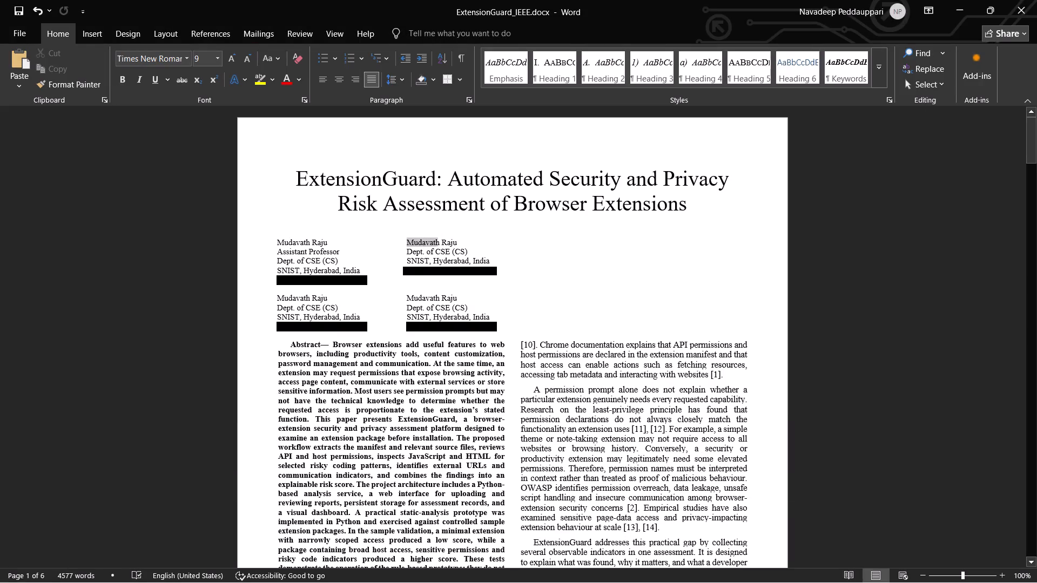
{"action": "left_click_drag", "start_coordinate": [441, 242], "coordinate": [456, 242]}
{"action": "key", "text": "ctrl+v"}
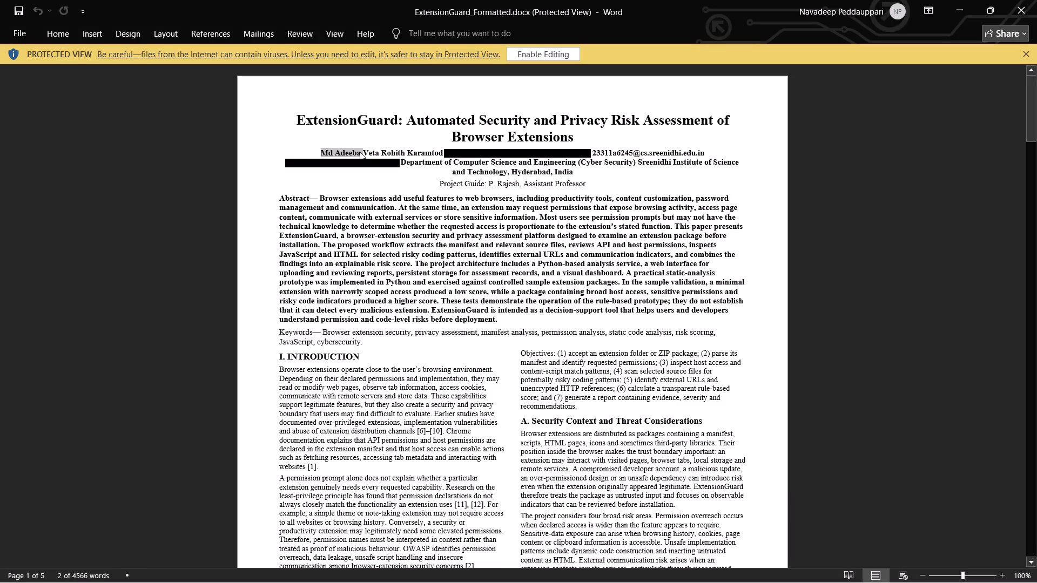
Copy the second listed author's name from ExtensionGuard_Formatted.docx over the lower entry's second-column name in ExtensionGuard_IEEE.docx.
{"action": "key", "text": "Right"}
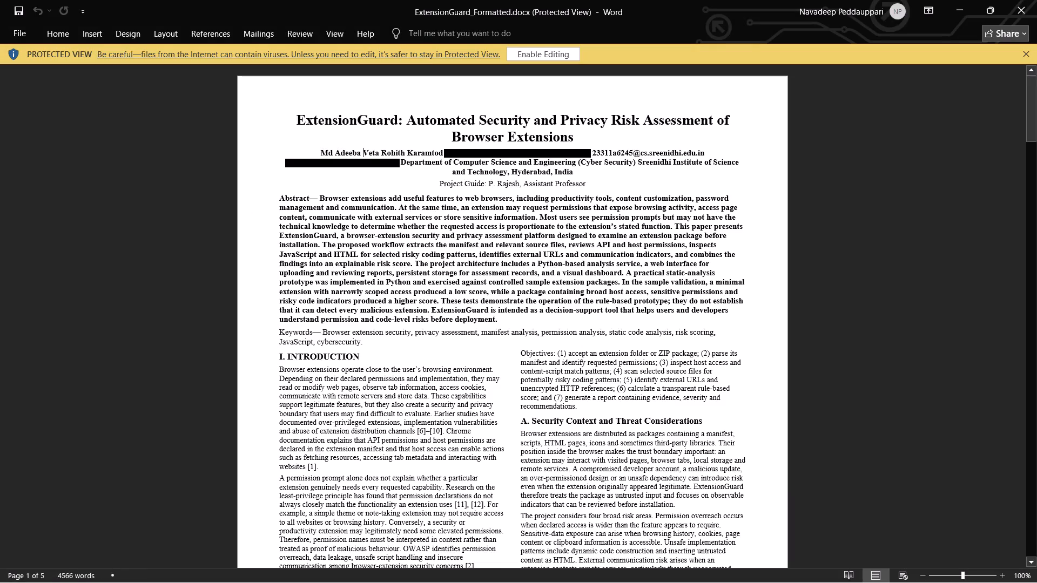
{"action": "key", "text": "shift+Right"}
{"action": "key", "text": "shift+Right"}
{"action": "key", "text": "shift+Right"}
{"action": "key", "text": "shift+Right"}
{"action": "key", "text": "shift+Right"}
{"action": "key", "text": "shift+Right"}
{"action": "key", "text": "shift+Right"}
{"action": "key", "text": "shift+Right"}
{"action": "key", "text": "shift+Right"}
{"action": "key", "text": "shift+Right"}
{"action": "key", "text": "shift+Right"}
{"action": "key", "text": "shift+Right"}
{"action": "key", "text": "shift+Left"}
{"action": "key", "text": "ctrl+c"}
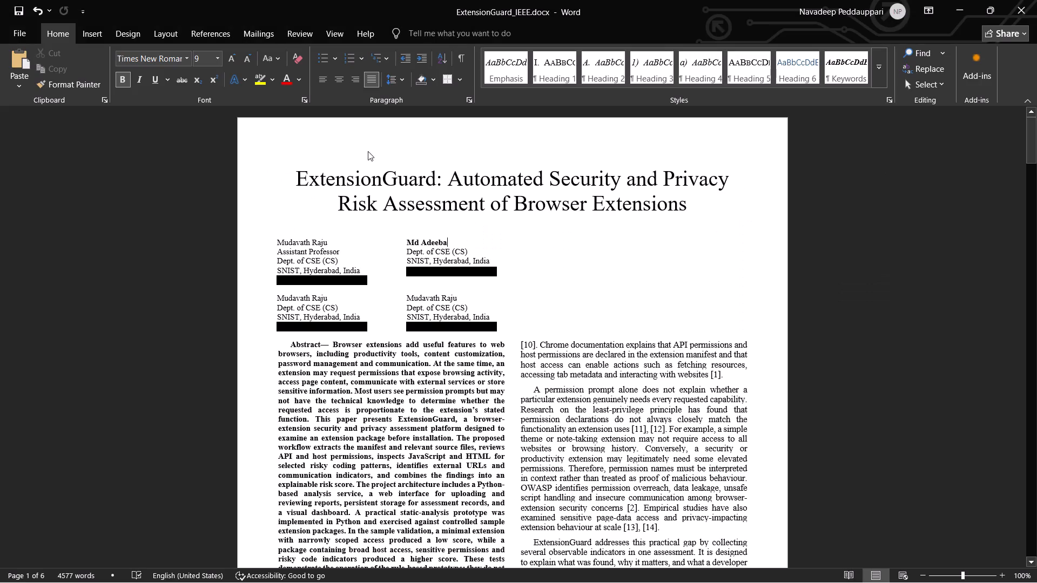
{"action": "left_click_drag", "start_coordinate": [407, 297], "coordinate": [423, 297]}
{"action": "left_click_drag", "start_coordinate": [423, 297], "coordinate": [456, 297]}
{"action": "key", "text": "ctrl+v"}
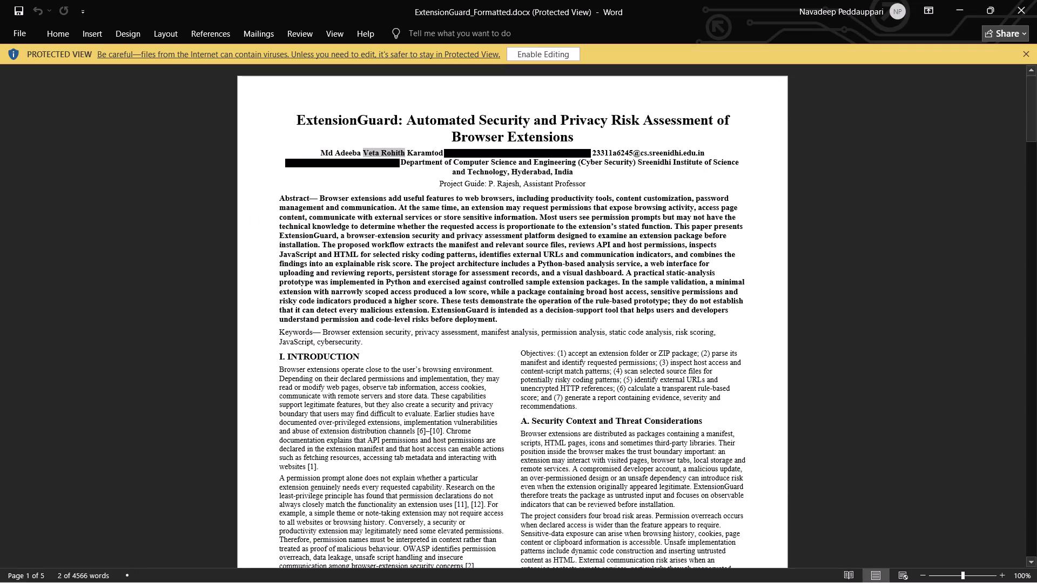
Replace the lower entry's first-column name with the third listed author's name from ExtensionGuard_Formatted.docx, keeping the second-column name aligned.
{"action": "left_click", "coordinate": [407, 152]}
{"action": "key", "text": "shift+Right"}
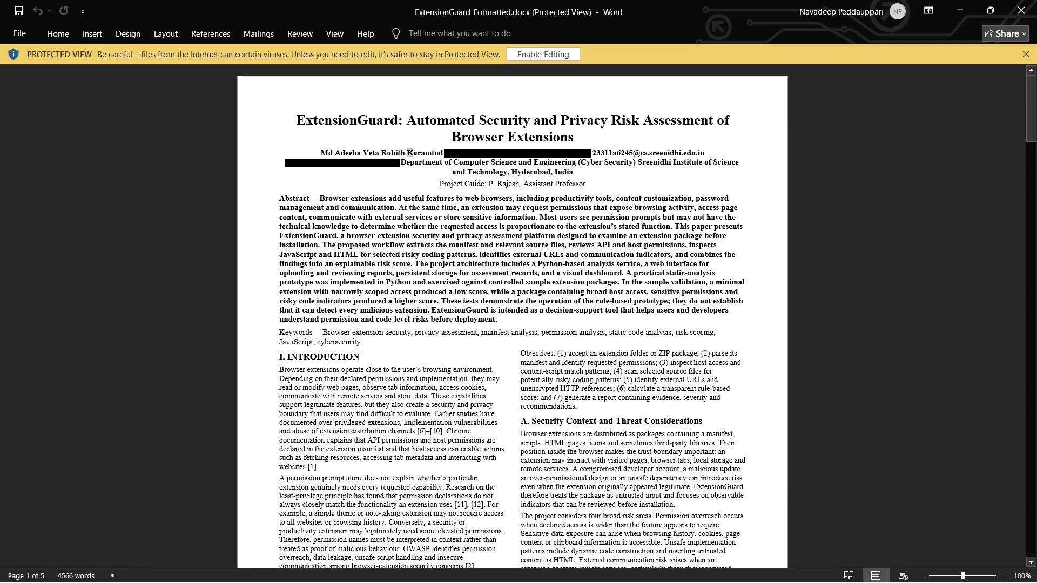
{"action": "key", "text": "shift+Right"}
{"action": "key", "text": "shift+Right"}
{"action": "key", "text": "shift+Right"}
{"action": "key", "text": "shift+Right"}
{"action": "key", "text": "shift+Right"}
{"action": "key", "text": "shift+Right"}
{"action": "key", "text": "shift+Right"}
{"action": "key", "text": "shift+Right"}
{"action": "key", "text": "shift+Right"}
{"action": "key", "text": "shift+Right"}
{"action": "key", "text": "shift+Right"}
{"action": "key", "text": "shift+Right"}
{"action": "key", "text": "shift+Right"}
{"action": "key", "text": "shift+Right"}
{"action": "key", "text": "shift+Right"}
{"action": "key", "text": "shift+Right"}
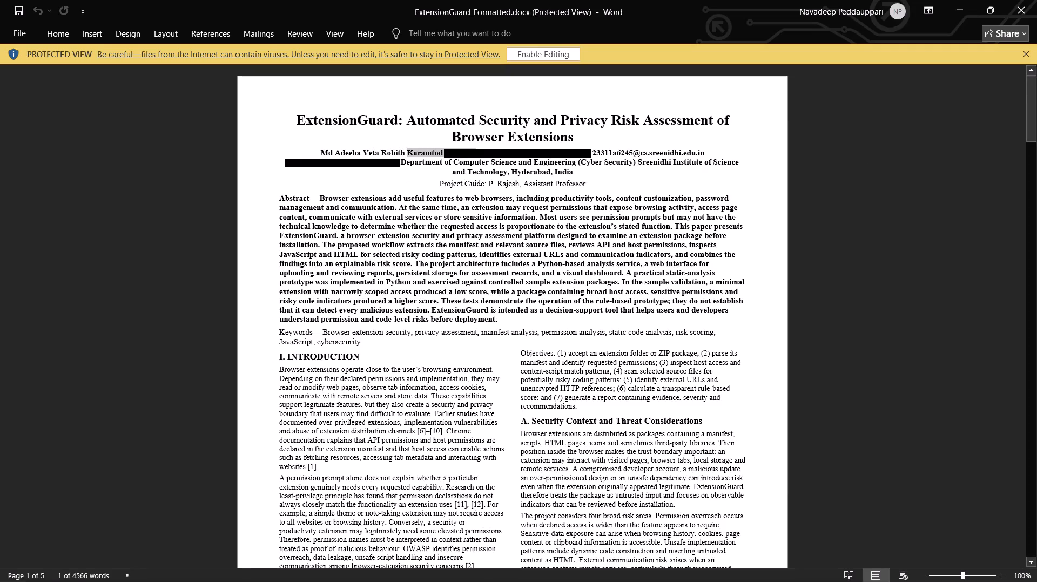
{"action": "key", "text": "ctrl+c"}
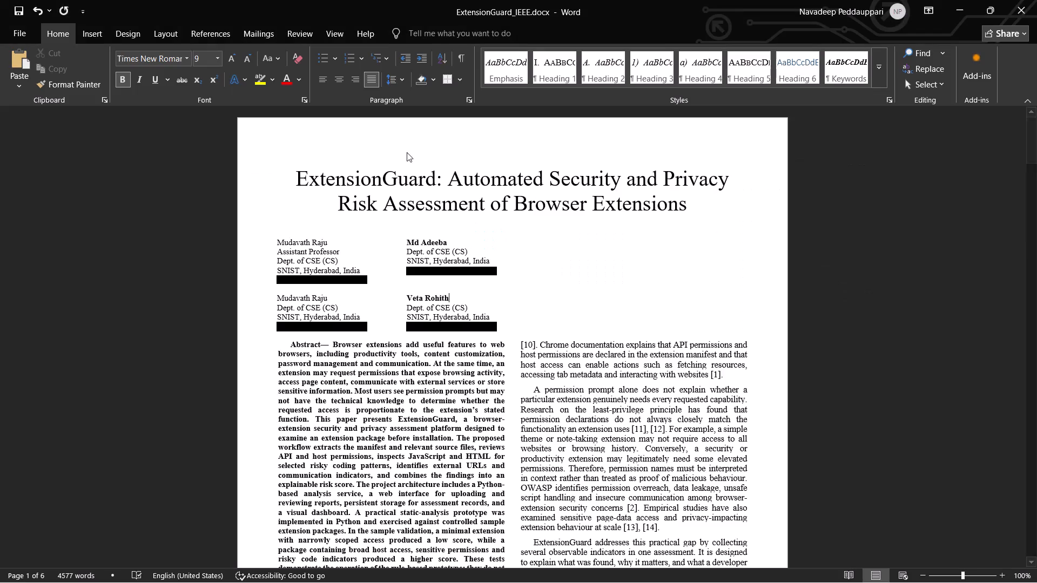
{"action": "left_click_drag", "start_coordinate": [277, 297], "coordinate": [304, 299]}
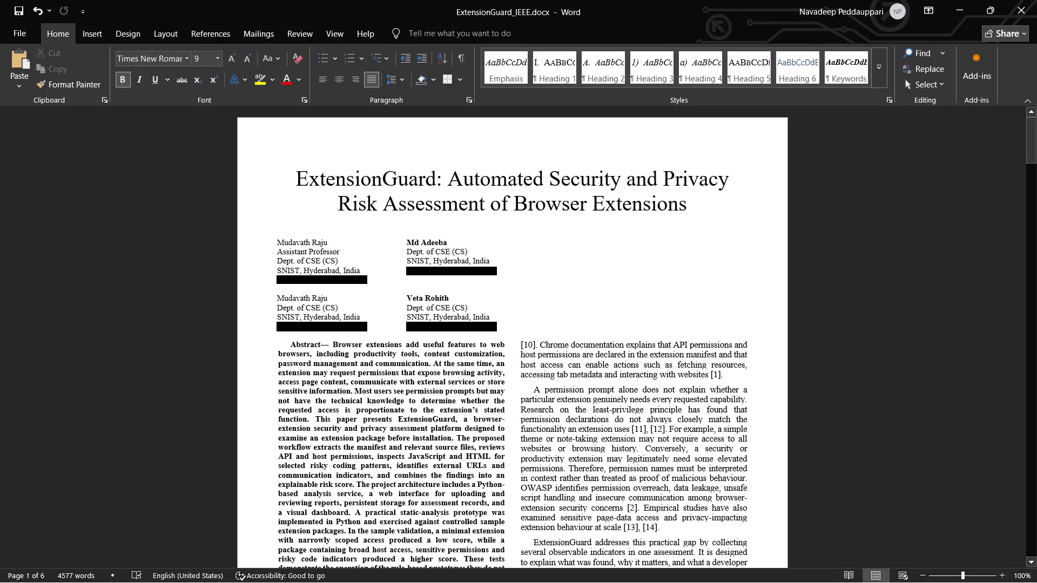
{"action": "left_click_drag", "start_coordinate": [304, 299], "coordinate": [328, 297]}
{"action": "key", "text": "ctrl+v"}
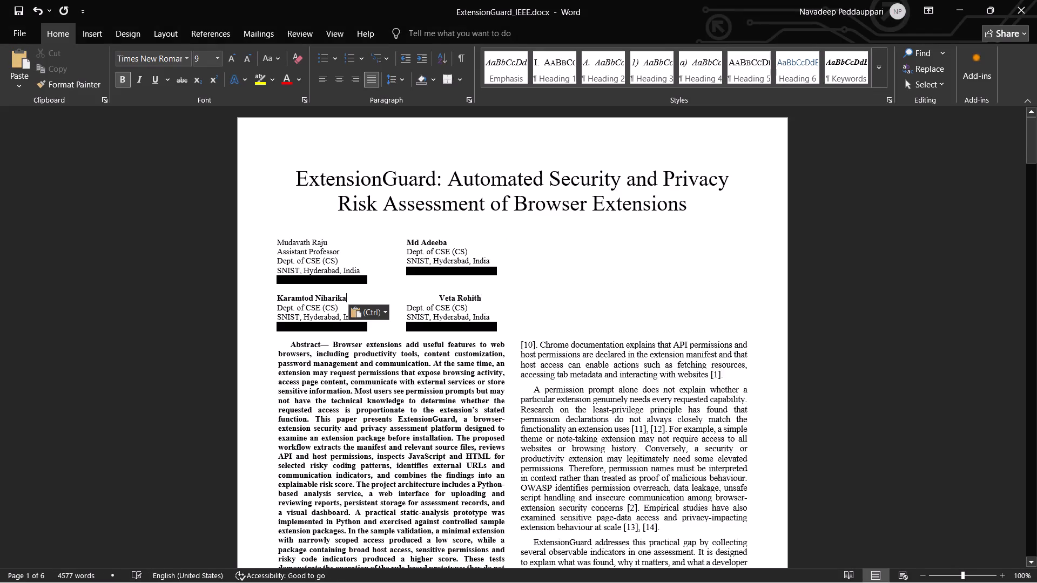
{"action": "key", "text": "Delete"}
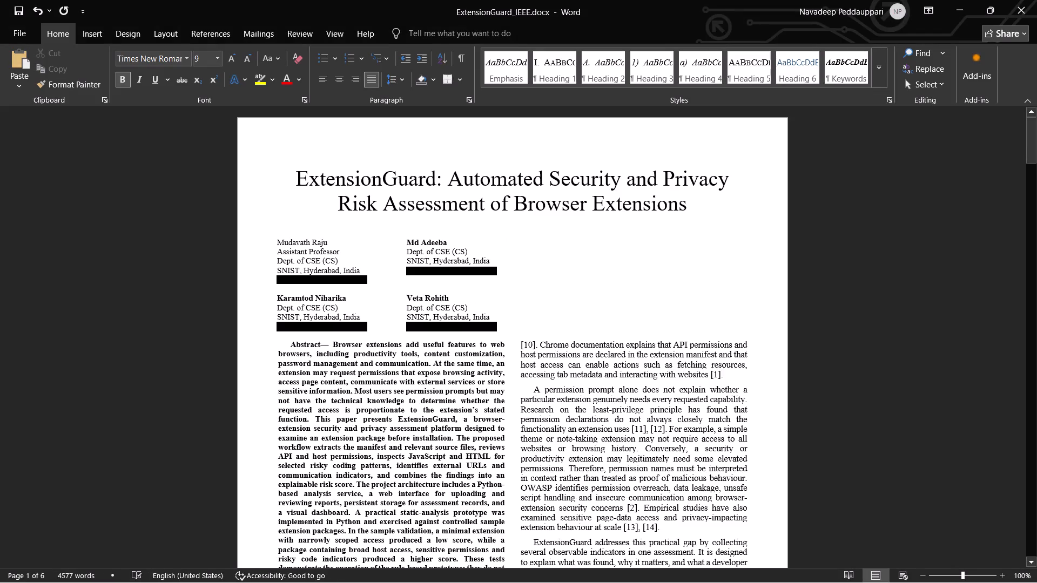
Replace the upper entry's first-column name with the project guide's name from ExtensionGuard_Formatted.docx, keeping the second-column name aligned.
{"action": "left_click_drag", "start_coordinate": [279, 241], "coordinate": [329, 239]}
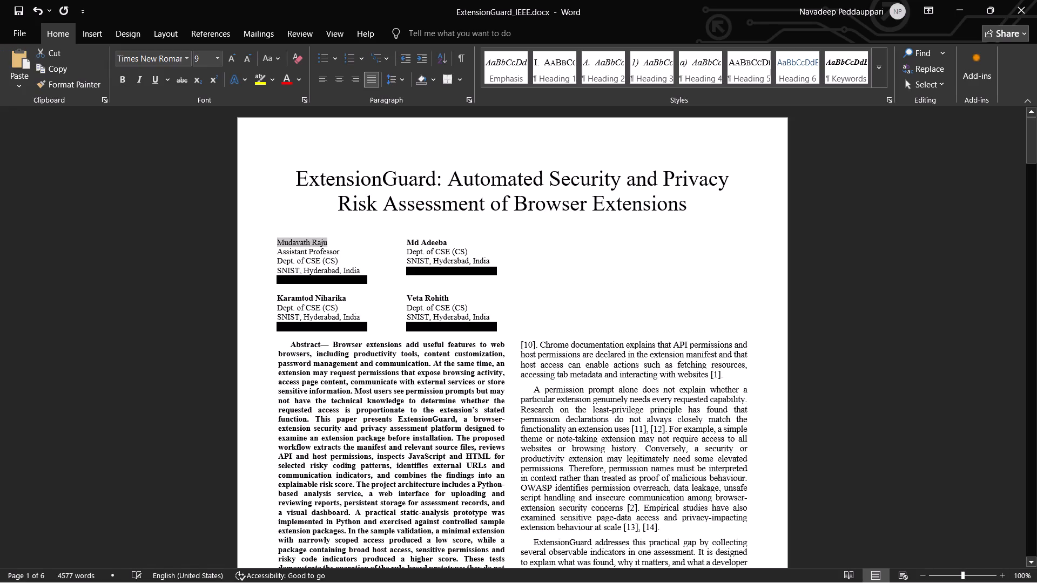
{"action": "key", "text": "alt+Tab"}
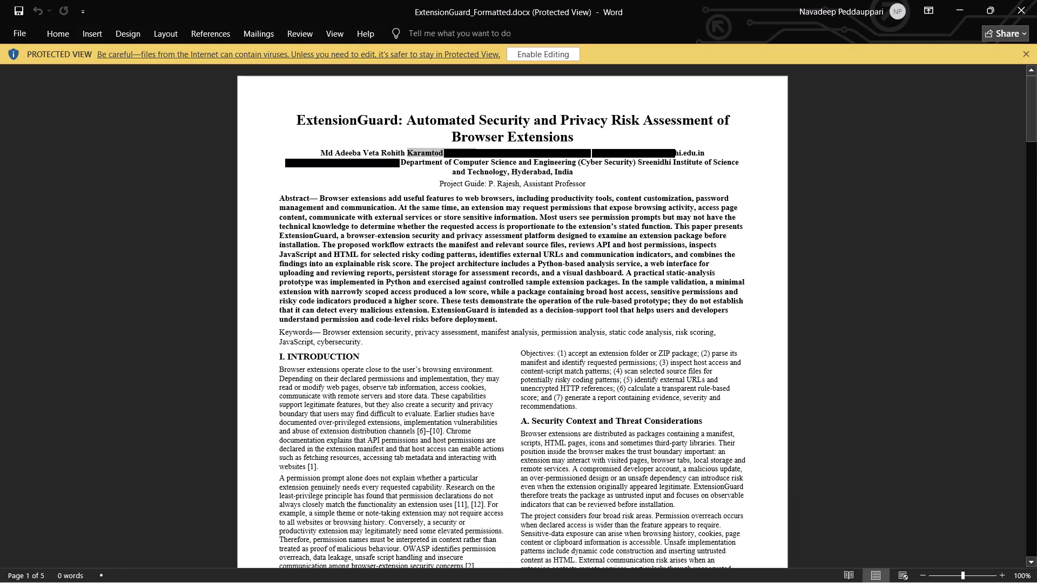
{"action": "left_click_drag", "start_coordinate": [488, 182], "coordinate": [515, 184]}
{"action": "key", "text": "ctrl+c"}
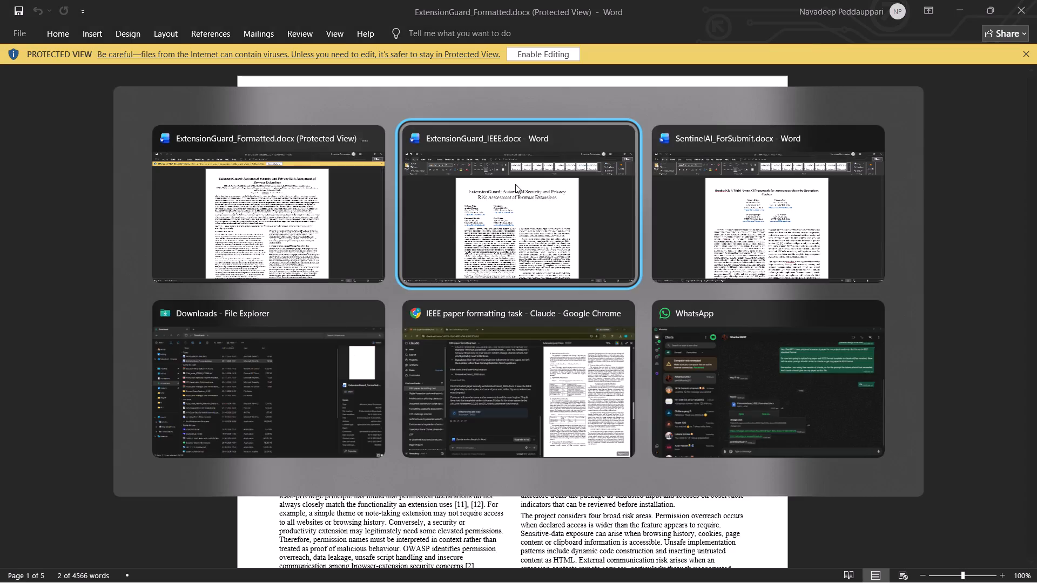
{"action": "key", "text": "ctrl+v"}
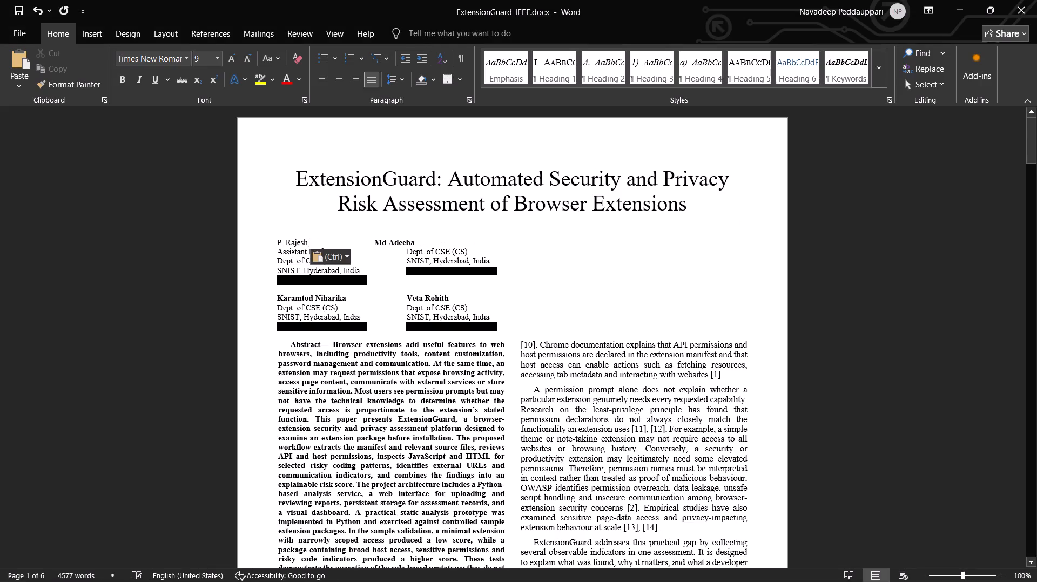
{"action": "key", "text": "Tab"}
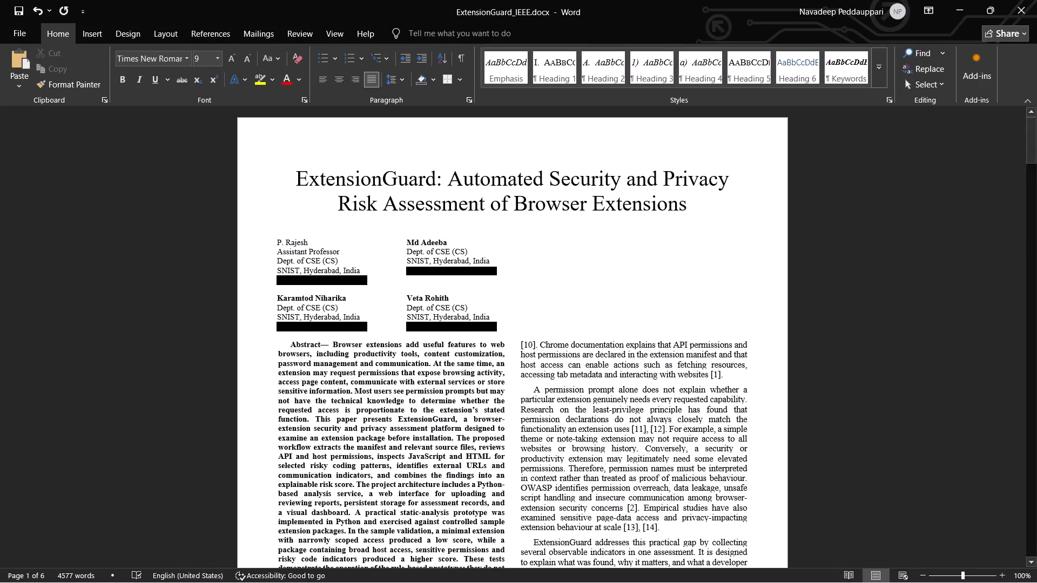
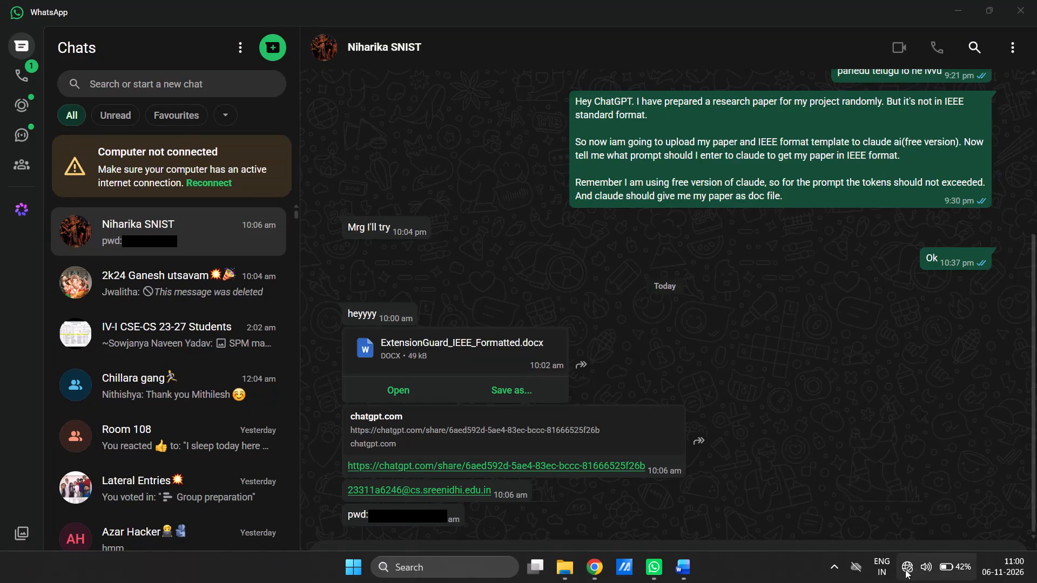
Open the list of available Wi-Fi networks from the system's network settings.
{"action": "left_click", "coordinate": [905, 570]}
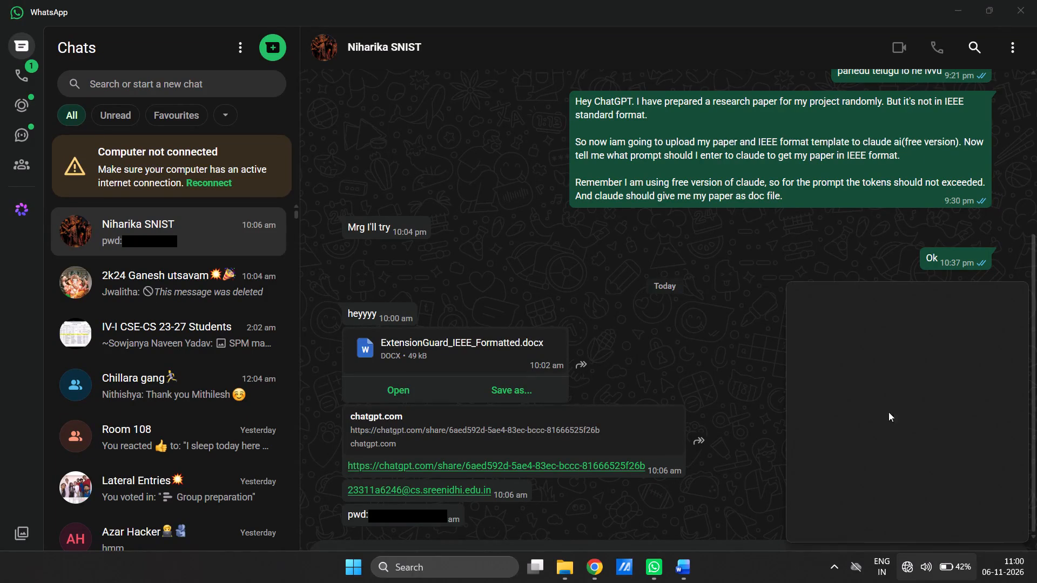
{"action": "left_click", "coordinate": [859, 317]}
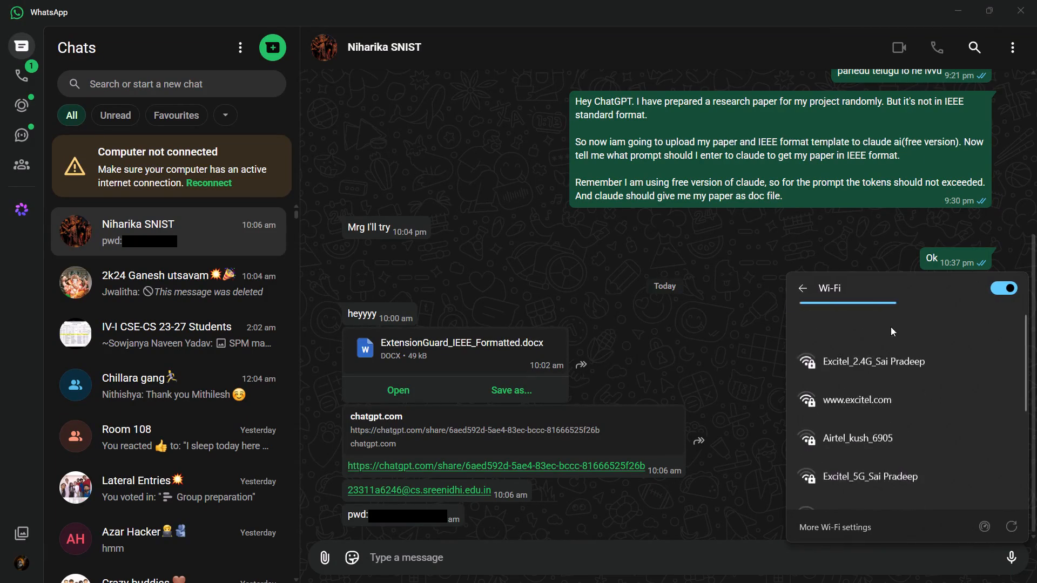
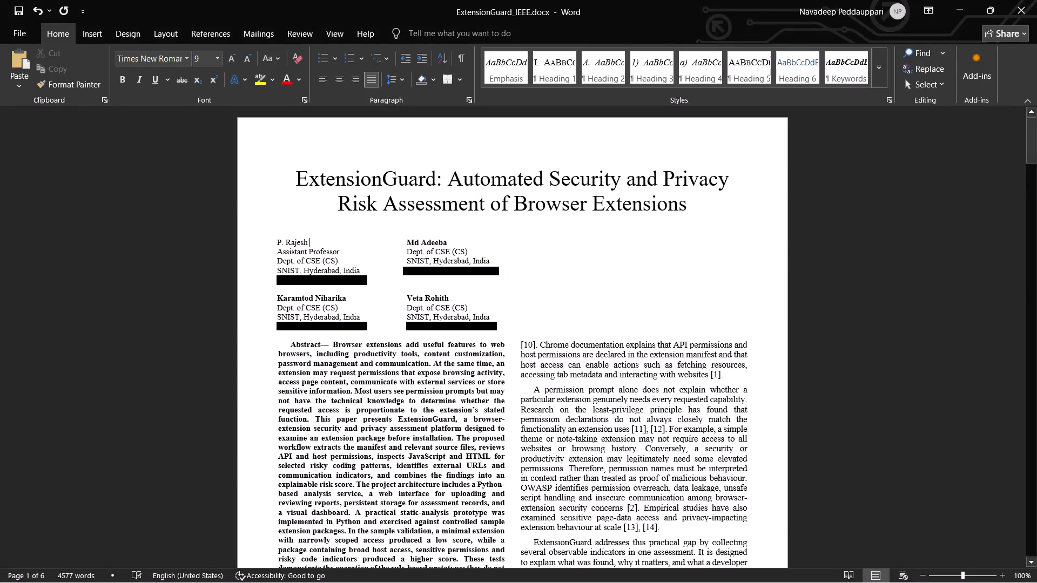
Replace the e-mail address in the upper first-column author entry with the copied one, keeping it on its own line below the affiliation.
{"action": "left_click_drag", "start_coordinate": [277, 281], "coordinate": [362, 283]}
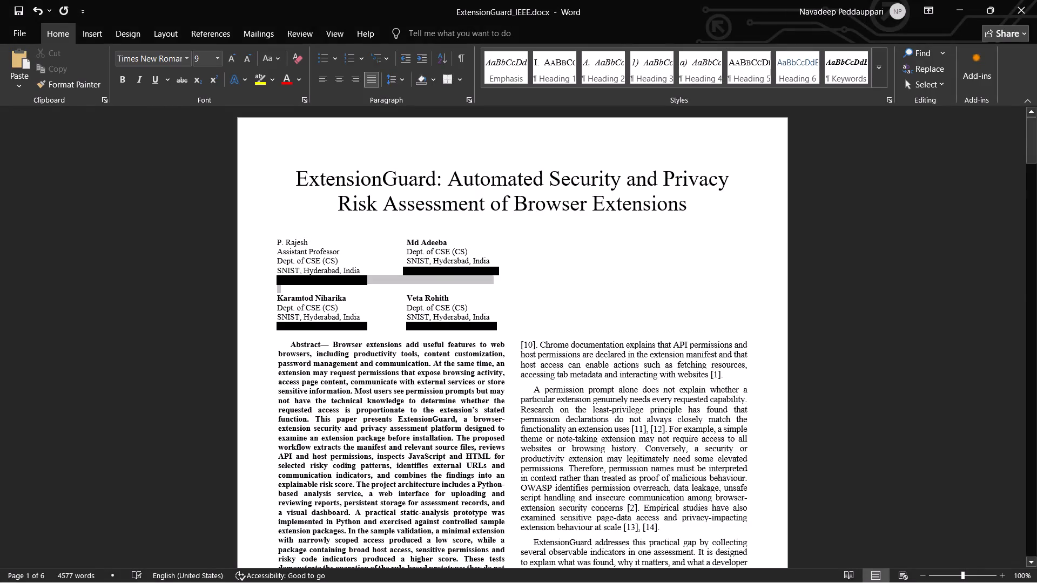
{"action": "left_click_drag", "start_coordinate": [362, 283], "coordinate": [367, 282]}
{"action": "key", "text": "ctrl+v"}
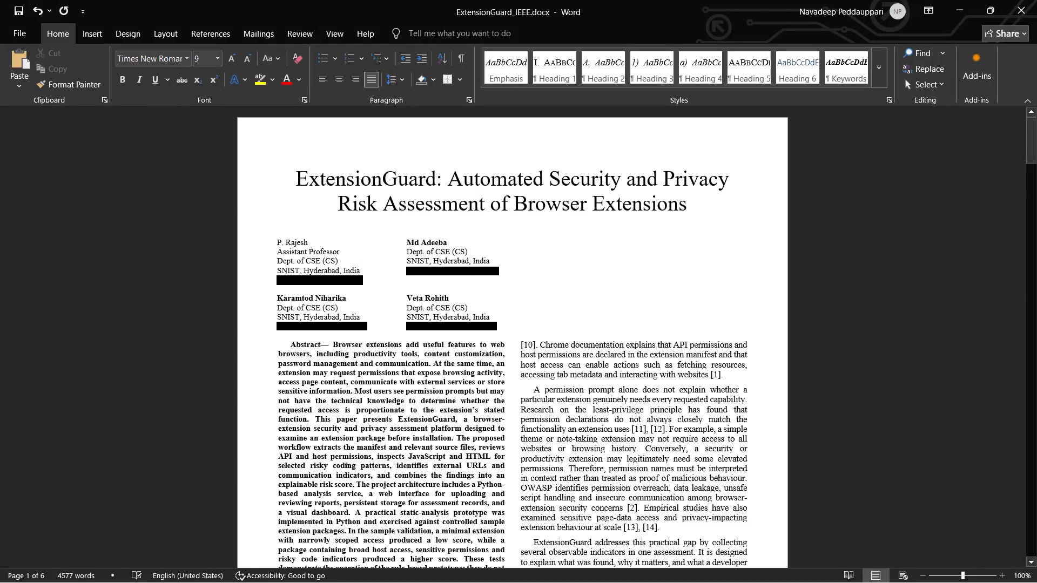
{"action": "key", "text": "Home"}
{"action": "key", "text": "BackSpace"}
{"action": "key", "text": "Return"}
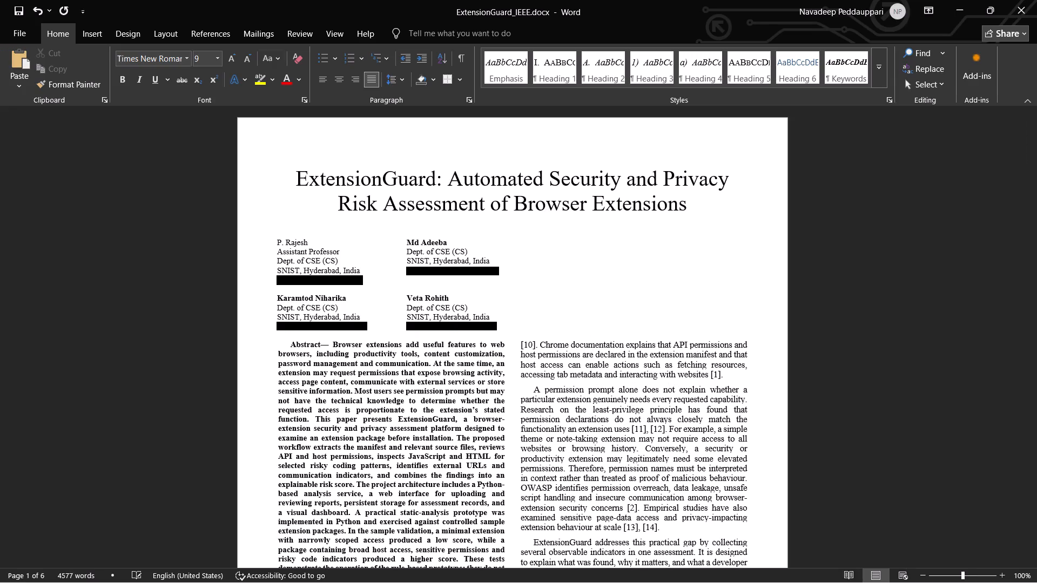
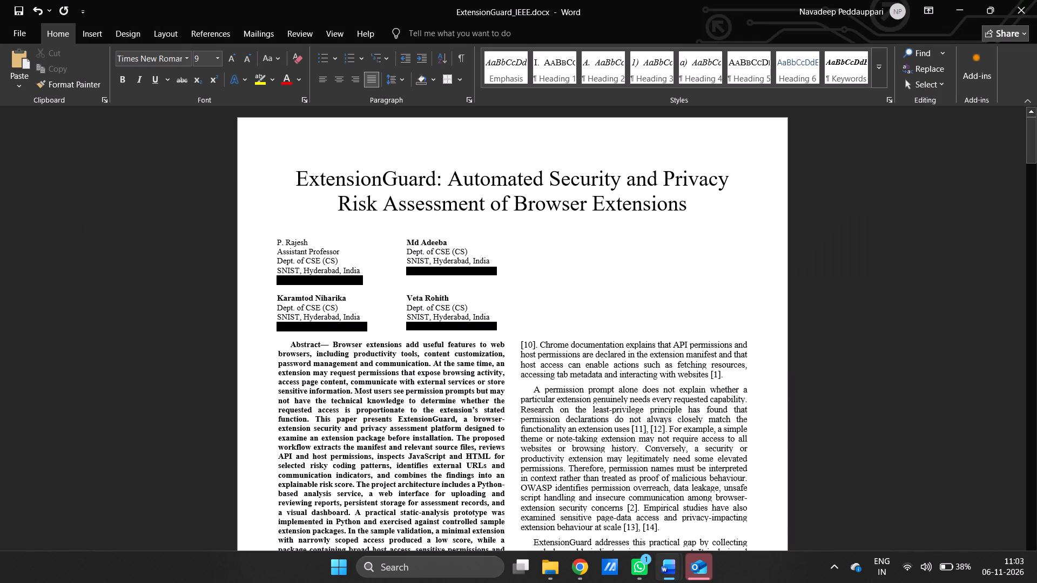
Place the text cursor at the start of the email line in the upper entry's second-column author block.
{"action": "left_click", "coordinate": [408, 272]}
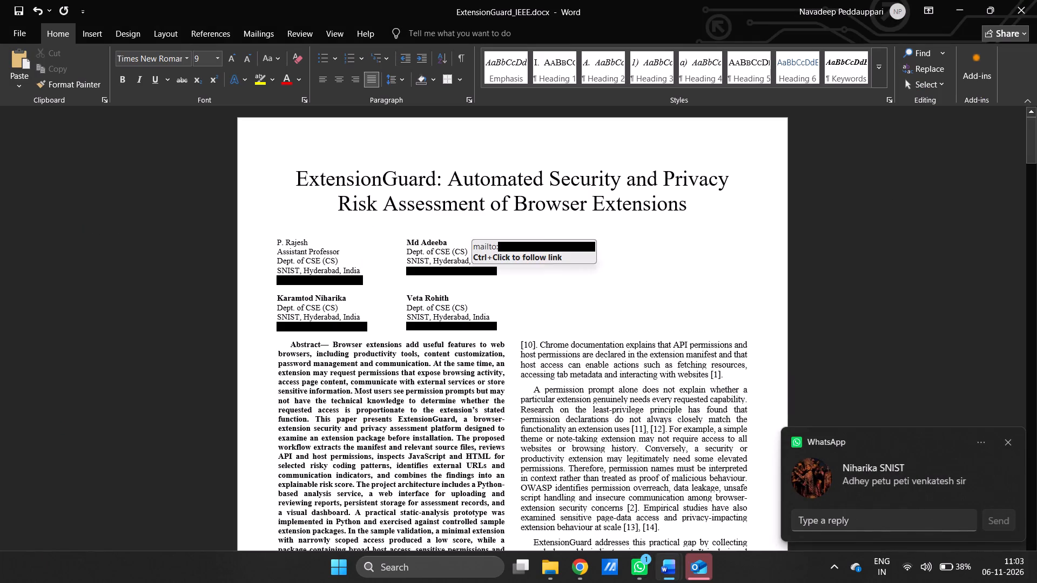
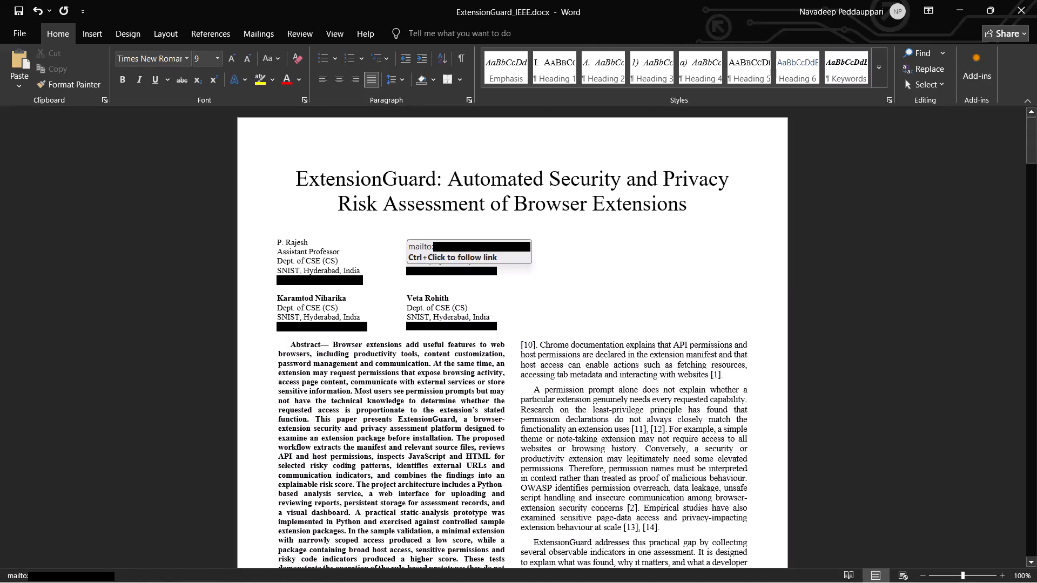
Replace the email address in the upper entry's second column of ExtensionGuard_IEEE.docx with the copied address.
{"action": "key", "text": "shift+Right"}
{"action": "key", "text": "shift+Right"}
{"action": "key", "text": "shift+Right"}
{"action": "key", "text": "shift+Right"}
{"action": "key", "text": "shift+Right"}
{"action": "key", "text": "shift+Right"}
{"action": "key", "text": "shift+Right"}
{"action": "key", "text": "shift+Right"}
{"action": "key", "text": "shift+Right"}
{"action": "key", "text": "shift+Right"}
{"action": "key", "text": "shift+Right"}
{"action": "key", "text": "shift+Right"}
{"action": "key", "text": "shift+Right"}
{"action": "key", "text": "shift+Right"}
{"action": "key", "text": "shift+Right"}
{"action": "key", "text": "shift+Right"}
{"action": "key", "text": "shift+Right"}
{"action": "key", "text": "shift+Right"}
{"action": "key", "text": "shift+Right"}
{"action": "key", "text": "shift+Right"}
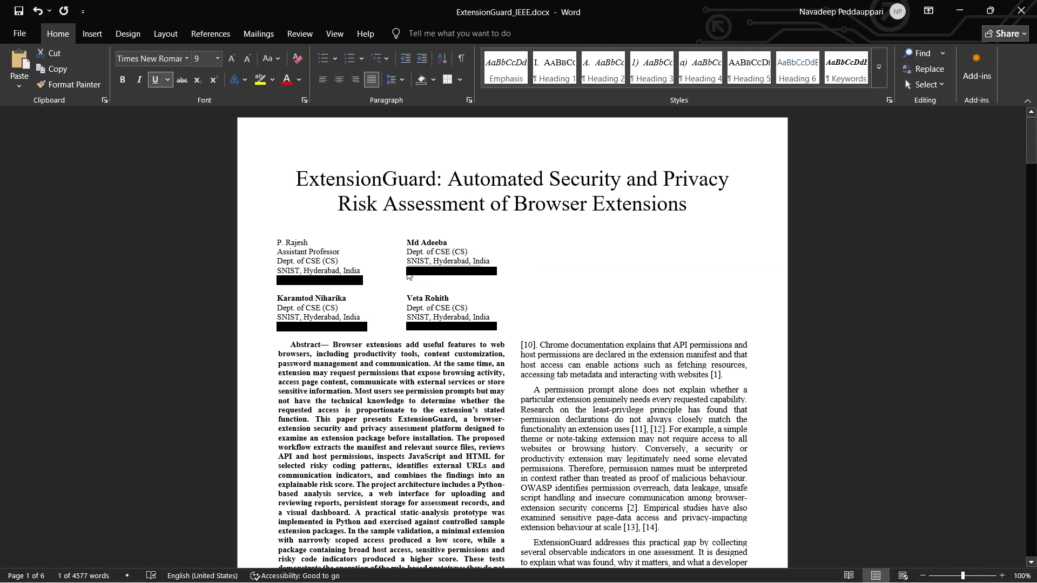
{"action": "key", "text": "shift+Right"}
{"action": "key", "text": "shift+Right"}
{"action": "key", "text": "shift+Right"}
{"action": "key", "text": "ctrl+v"}
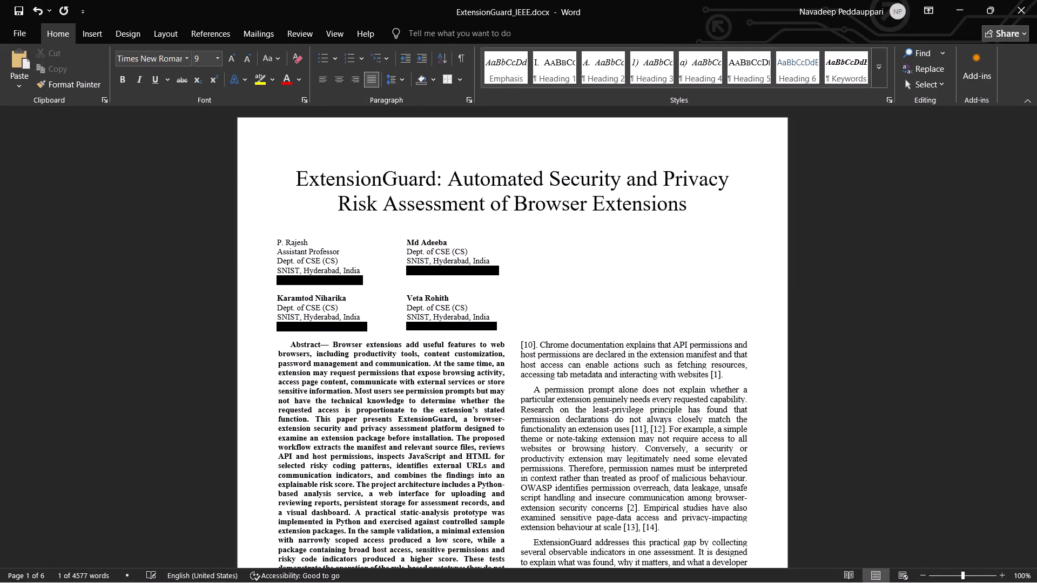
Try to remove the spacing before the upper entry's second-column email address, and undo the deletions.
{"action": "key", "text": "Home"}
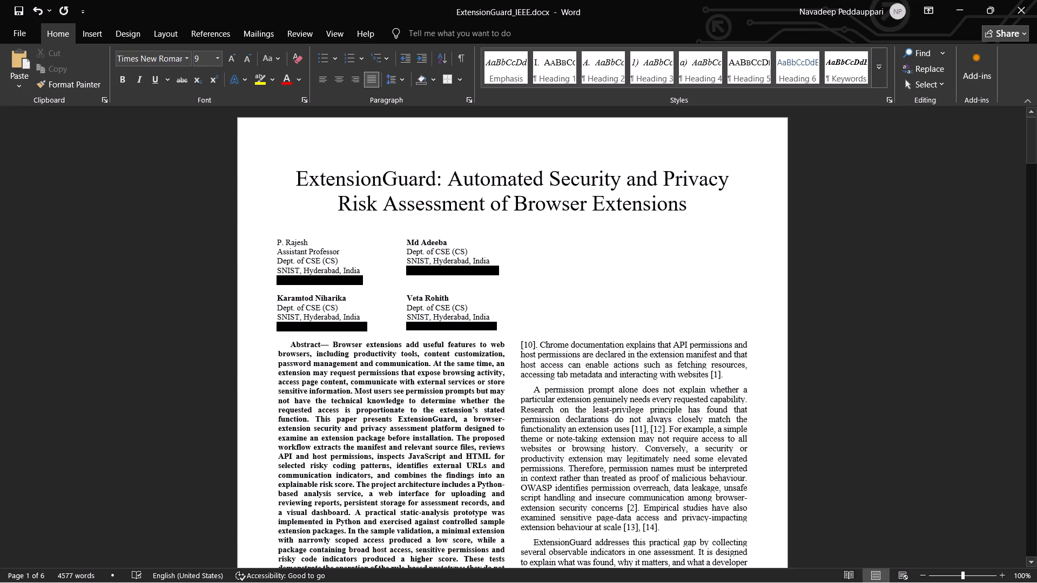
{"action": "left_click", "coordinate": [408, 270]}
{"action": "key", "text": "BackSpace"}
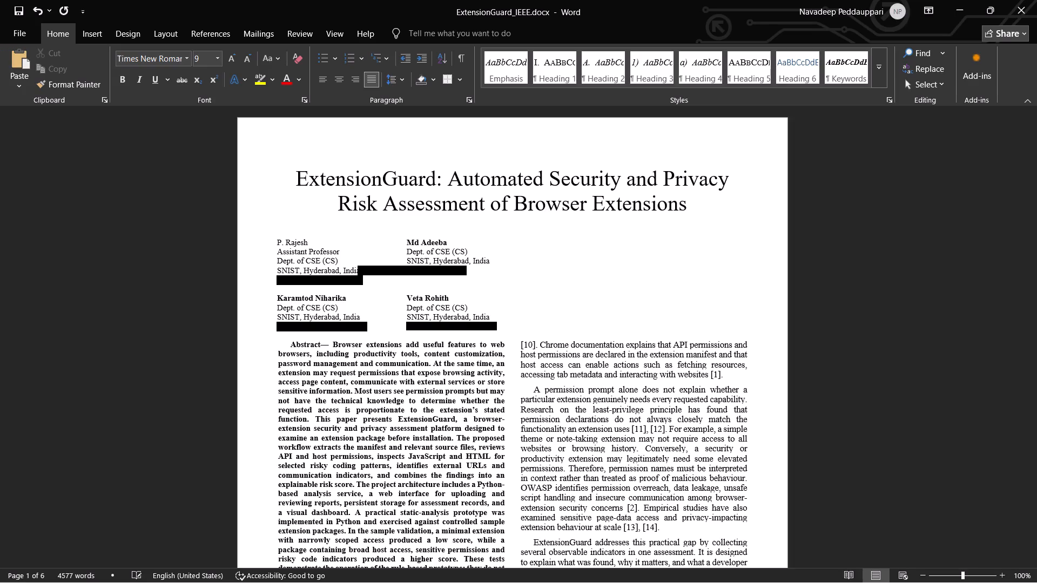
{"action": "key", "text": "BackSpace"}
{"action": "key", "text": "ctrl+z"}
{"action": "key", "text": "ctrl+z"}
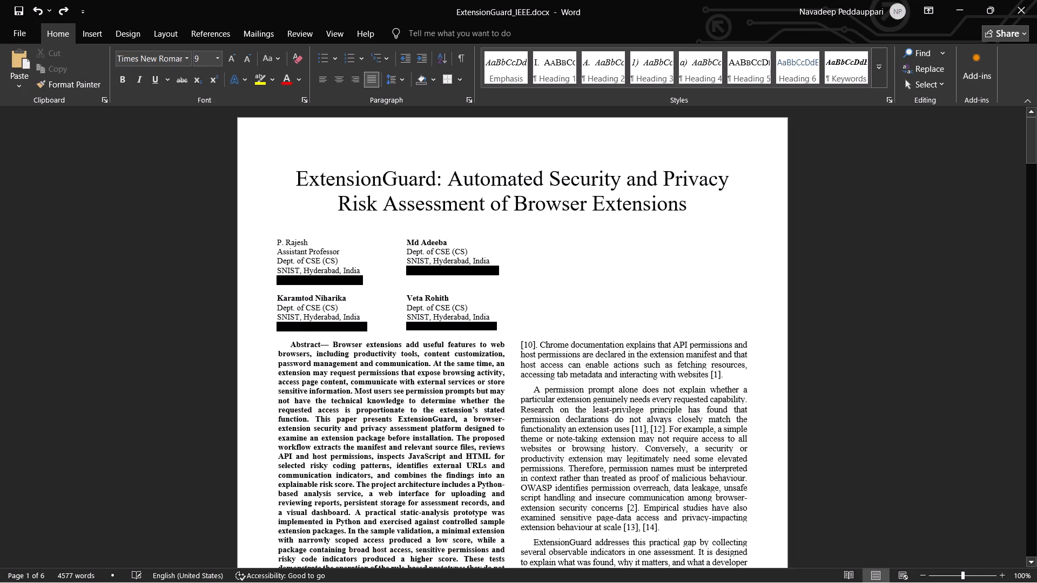
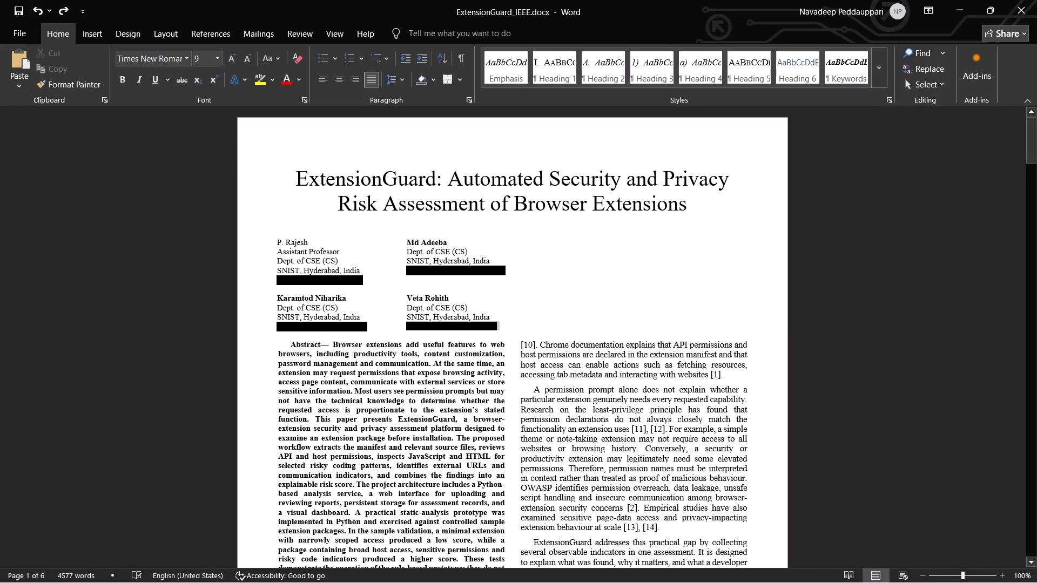
Replace the e-mail address in the lower entry's second column with the copied author e-mail address.
{"action": "key", "text": "ctrl+v"}
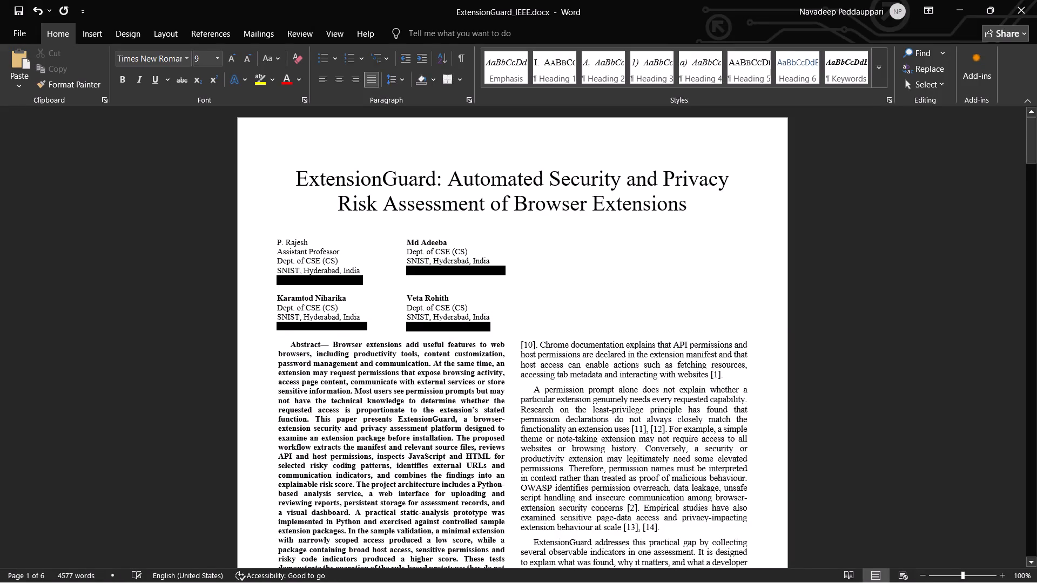
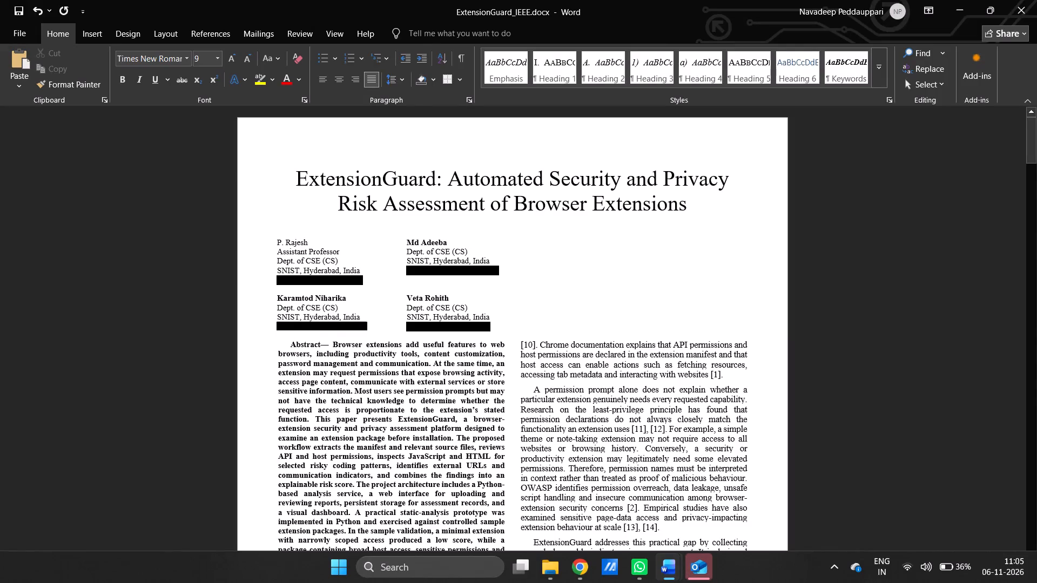
Paste the copied e-mail address into the e-mail line of the lower entry's first-column author in ExtensionGuard_IEEE.docx.
{"action": "key", "text": "ctrl+v"}
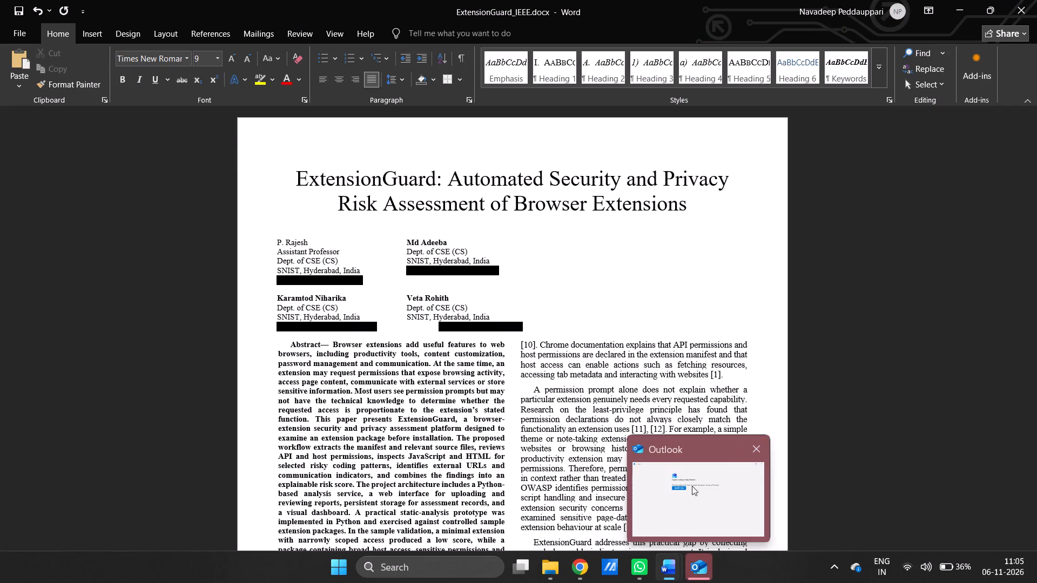
Close the open Outlook window.
{"action": "left_click", "coordinate": [757, 448]}
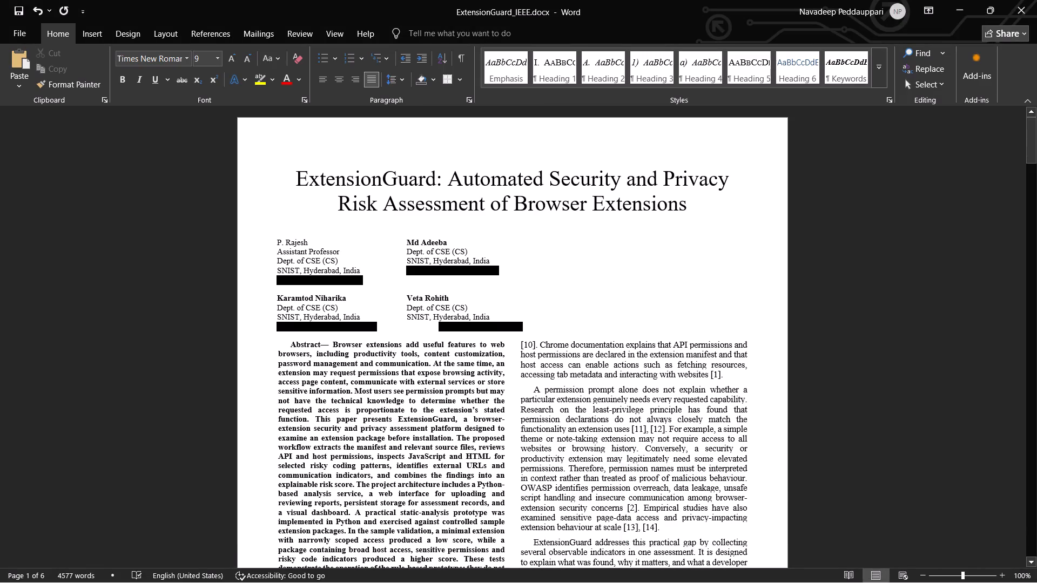
Remove the extra gap before the lower entry's second-column e-mail so it lines up with the text above it.
{"action": "key", "text": "Delete"}
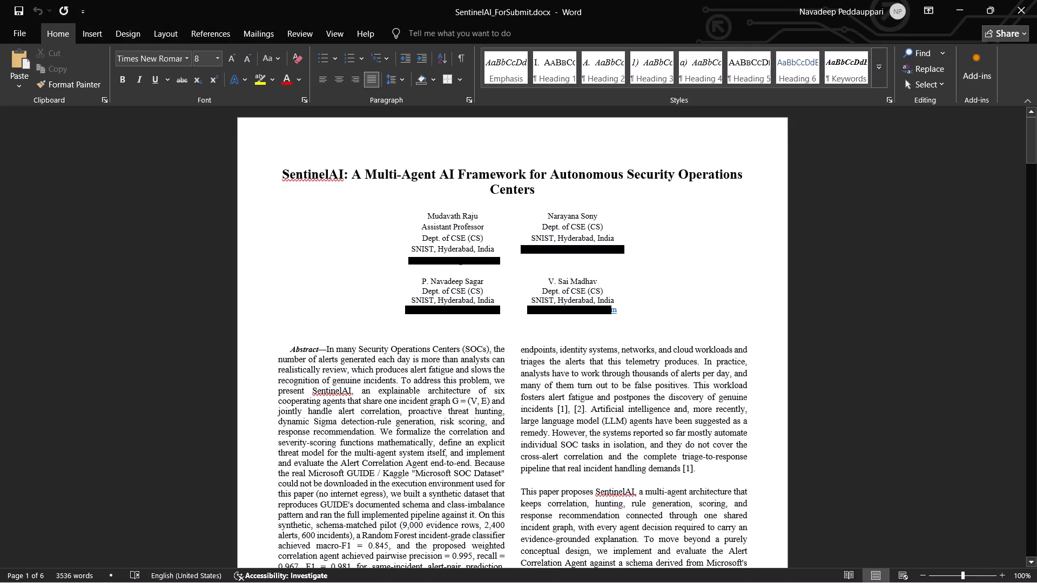
Copy the formatting of the author block in SentinelAI_ForSubmit.docx and apply it to the whole author block in ExtensionGuard_IEEE.docx.
{"action": "left_click_drag", "start_coordinate": [427, 216], "coordinate": [517, 267]}
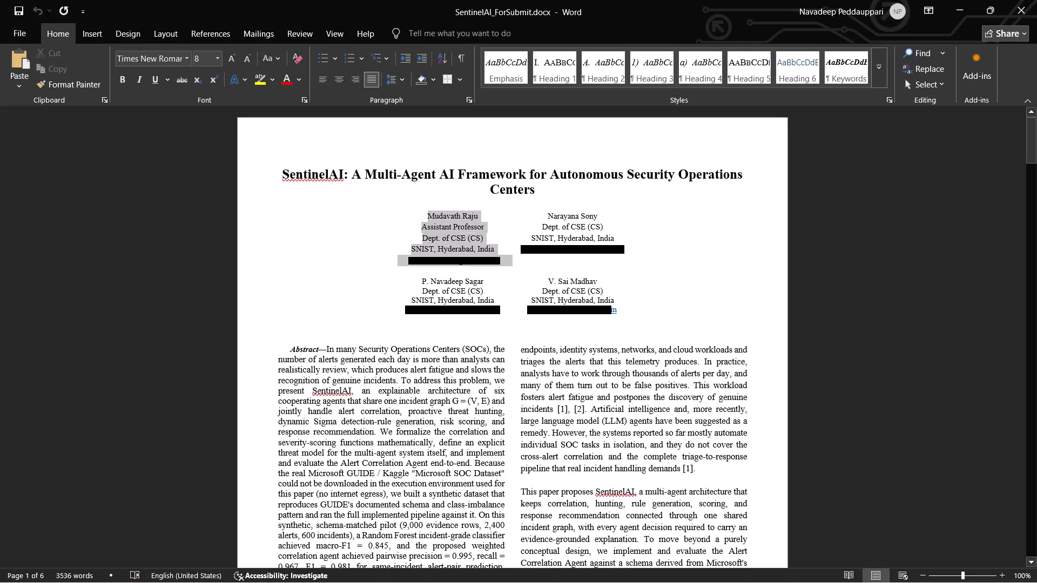
{"action": "left_click_drag", "start_coordinate": [517, 267], "coordinate": [624, 307]}
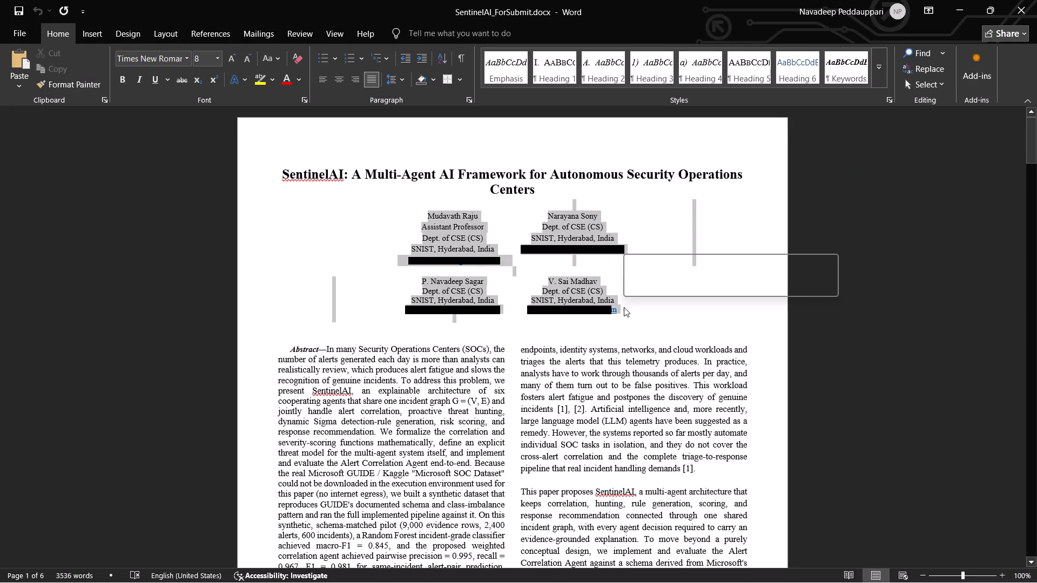
{"action": "key", "text": "ctrl+alt+c"}
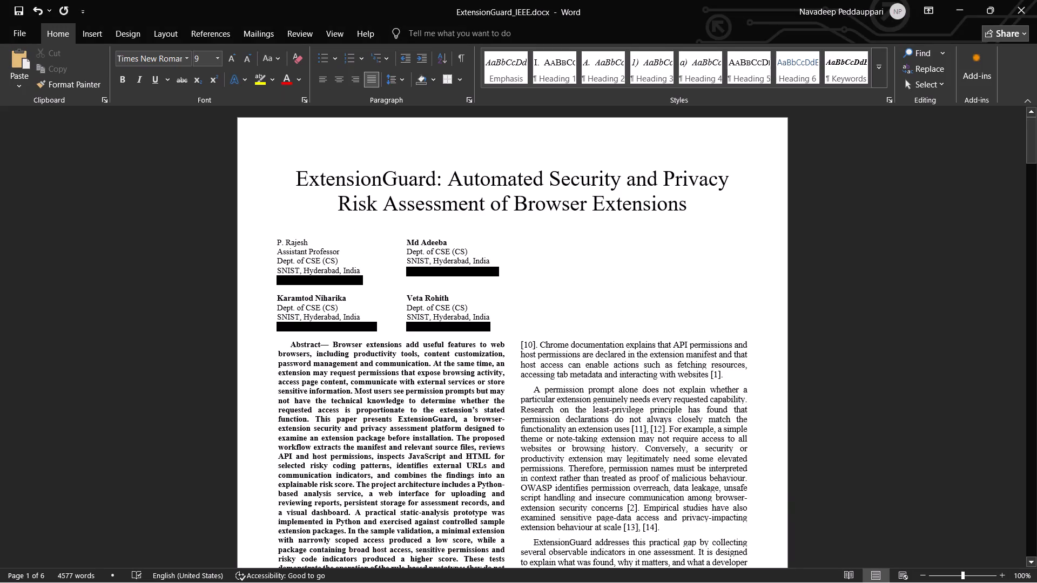
{"action": "left_click_drag", "start_coordinate": [279, 240], "coordinate": [496, 325]}
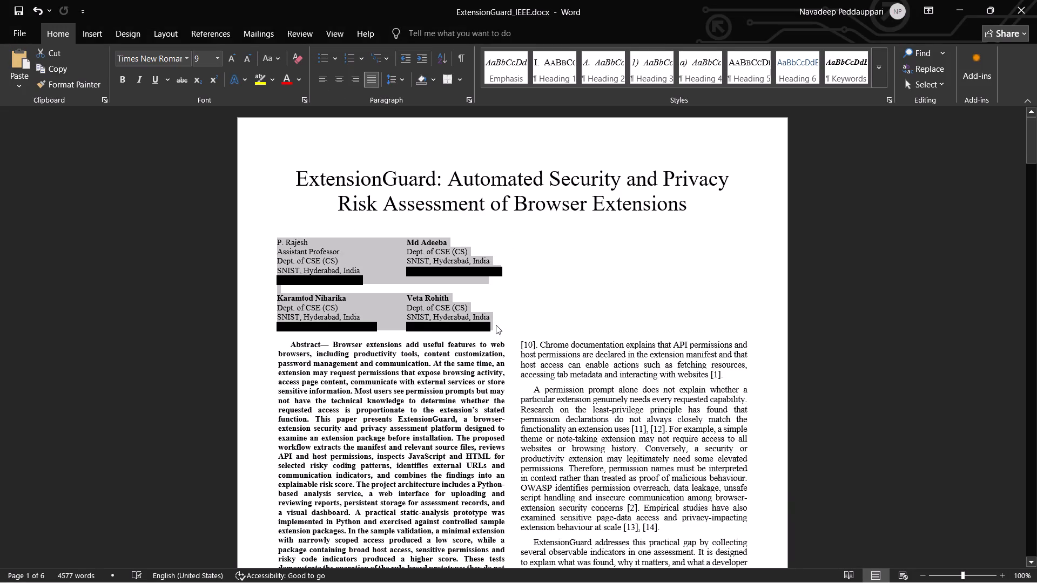
{"action": "key", "text": "ctrl+alt+v"}
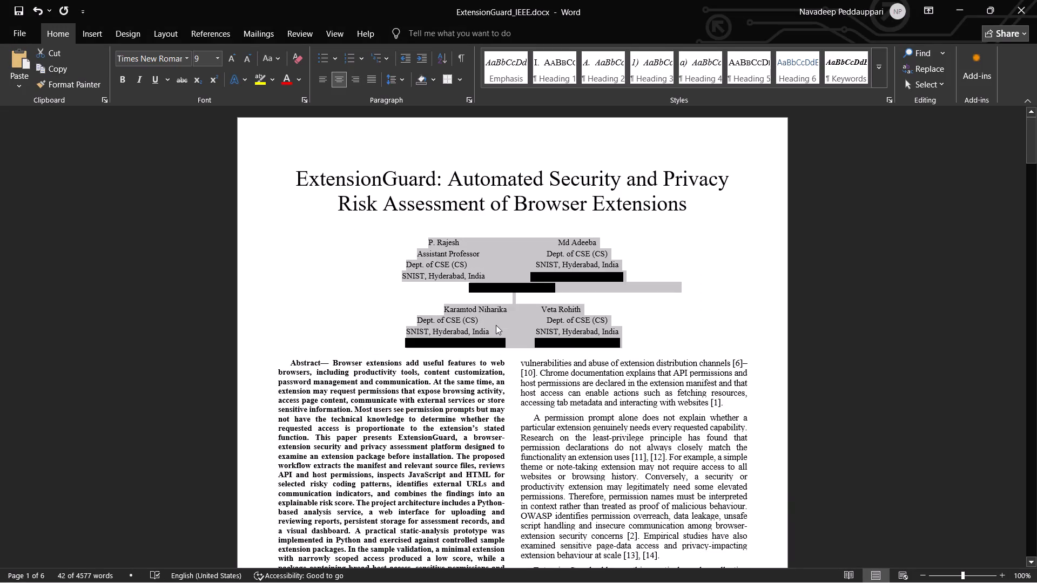
Remove the centring from the guide's e-mail line and indent it with tabs and spaces to sit beneath the guide's affiliation.
{"action": "left_click", "coordinate": [471, 287]}
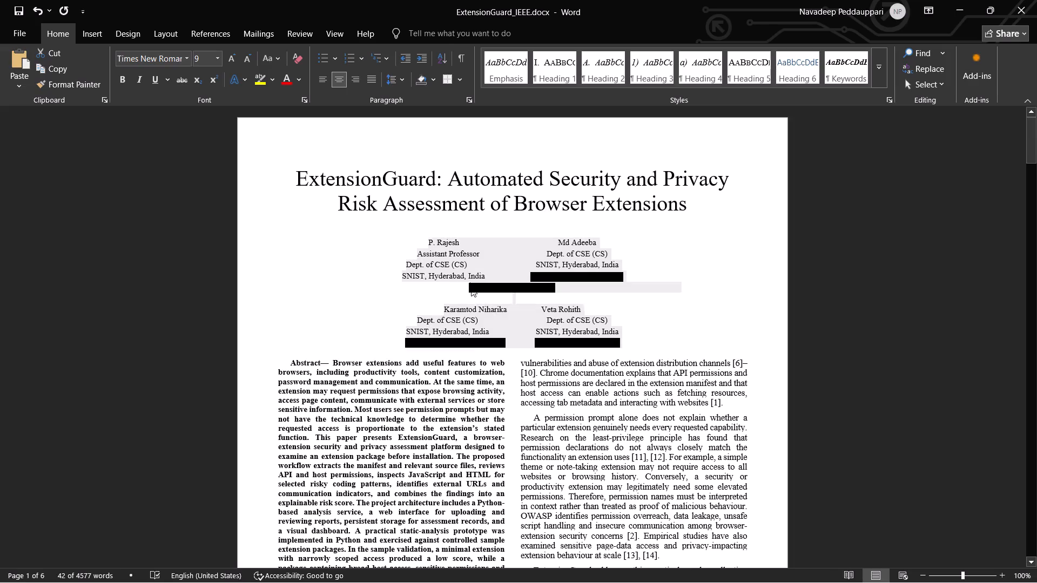
{"action": "key", "text": "BackSpace"}
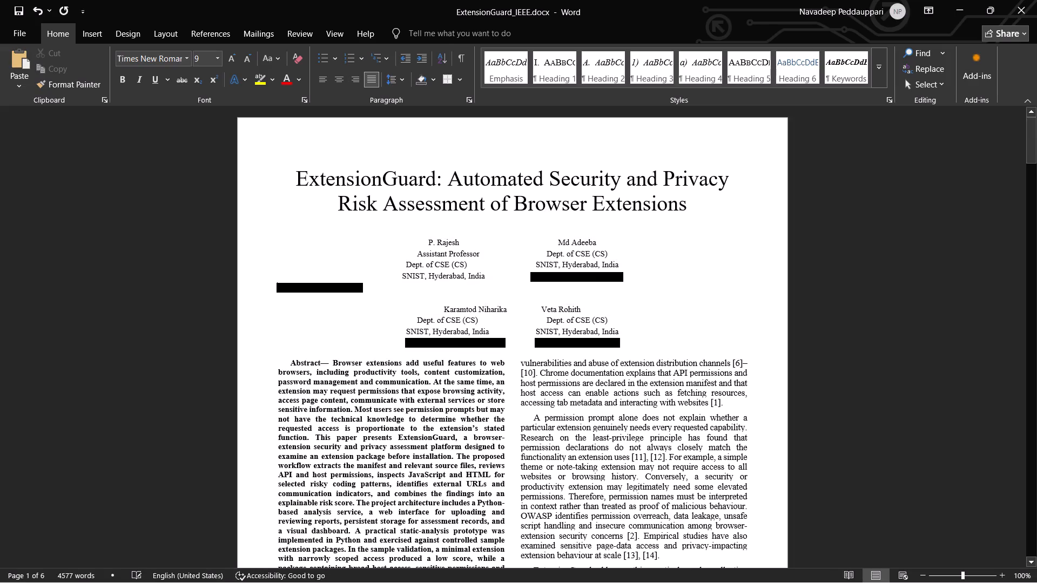
{"action": "key", "text": "Tab"}
{"action": "key", "text": "Tab"}
{"action": "key", "text": "Tab"}
{"action": "key", "text": "Tab"}
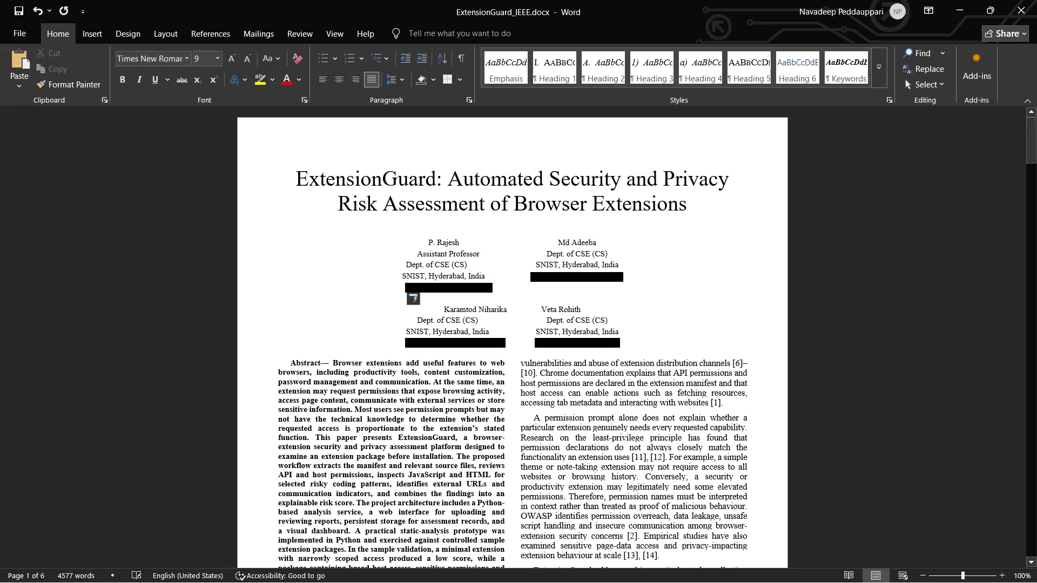
{"action": "key", "text": "BackSpace"}
{"action": "key", "text": "space"}
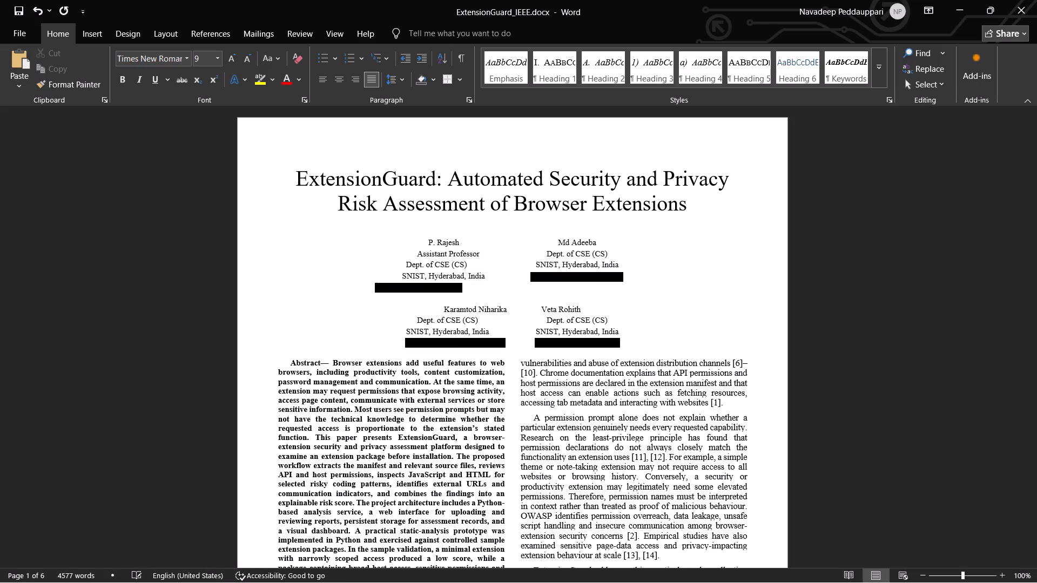
{"action": "key", "text": "space"}
{"action": "key", "text": "space"}
{"action": "key", "text": "space"}
{"action": "key", "text": "space"}
{"action": "key", "text": "space"}
{"action": "key", "text": "space"}
{"action": "key", "text": "space"}
{"action": "key", "text": "space"}
{"action": "key", "text": "space"}
{"action": "key", "text": "space"}
{"action": "key", "text": "space"}
{"action": "key", "text": "space"}
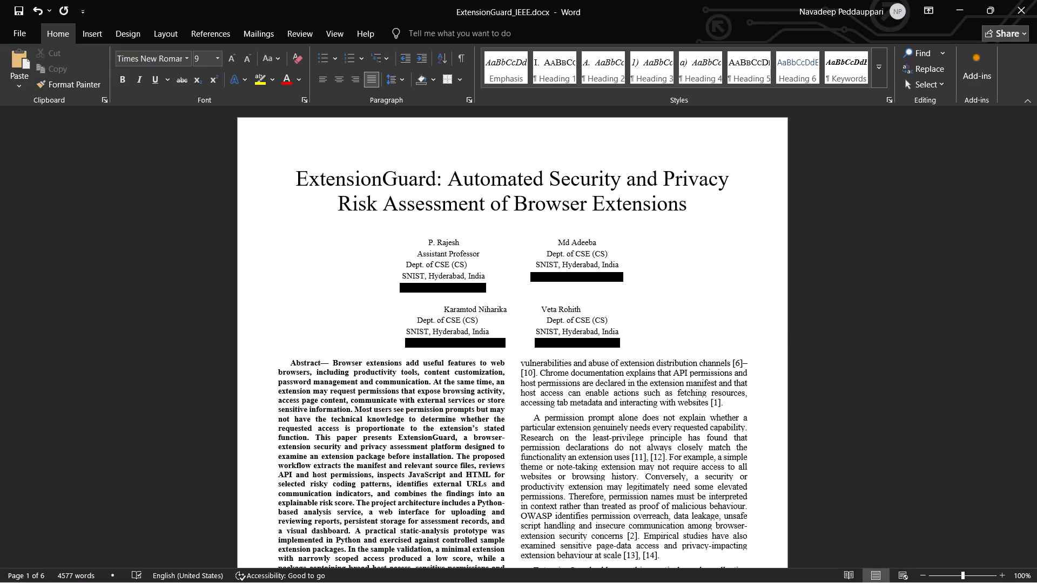
Remove the centring from the lower entry's name line and indent it so the first-column name sits above its department text.
{"action": "left_click", "coordinate": [441, 310]}
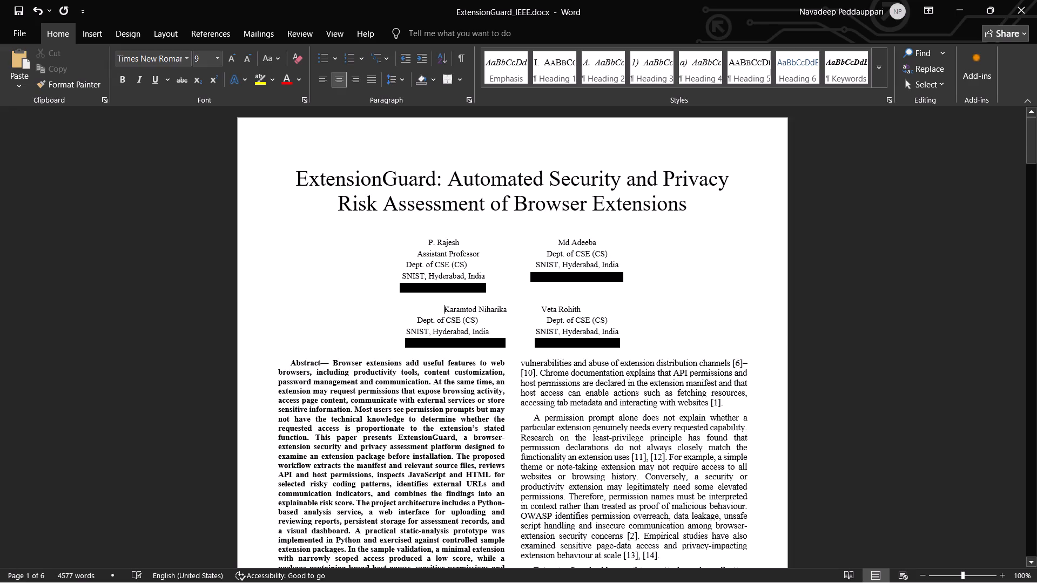
{"action": "key", "text": "BackSpace"}
{"action": "key", "text": "Tab"}
{"action": "key", "text": "Tab"}
{"action": "key", "text": "Tab"}
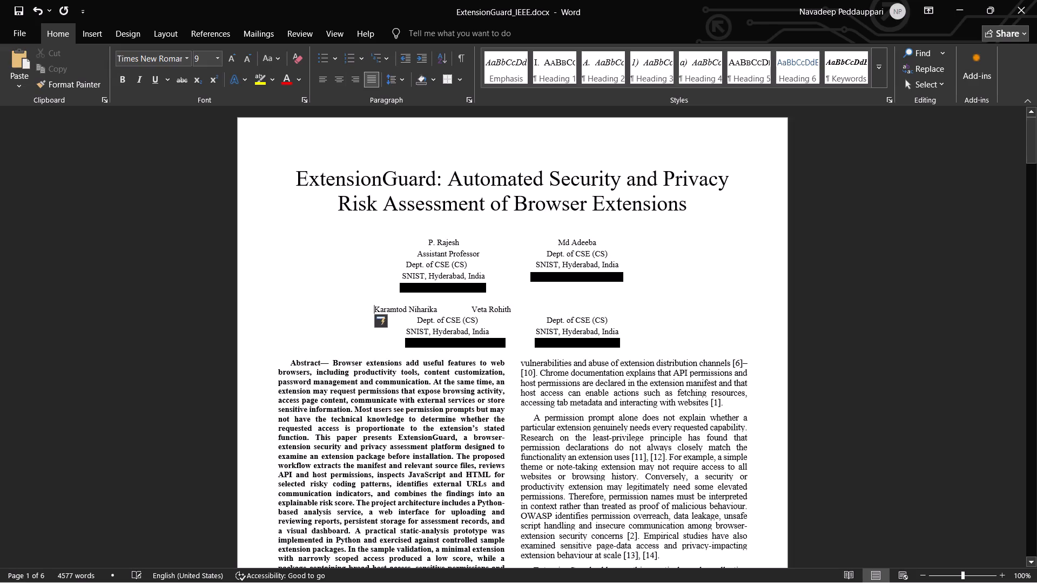
{"action": "key", "text": "Tab"}
{"action": "key", "text": "Tab"}
{"action": "key", "text": "BackSpace"}
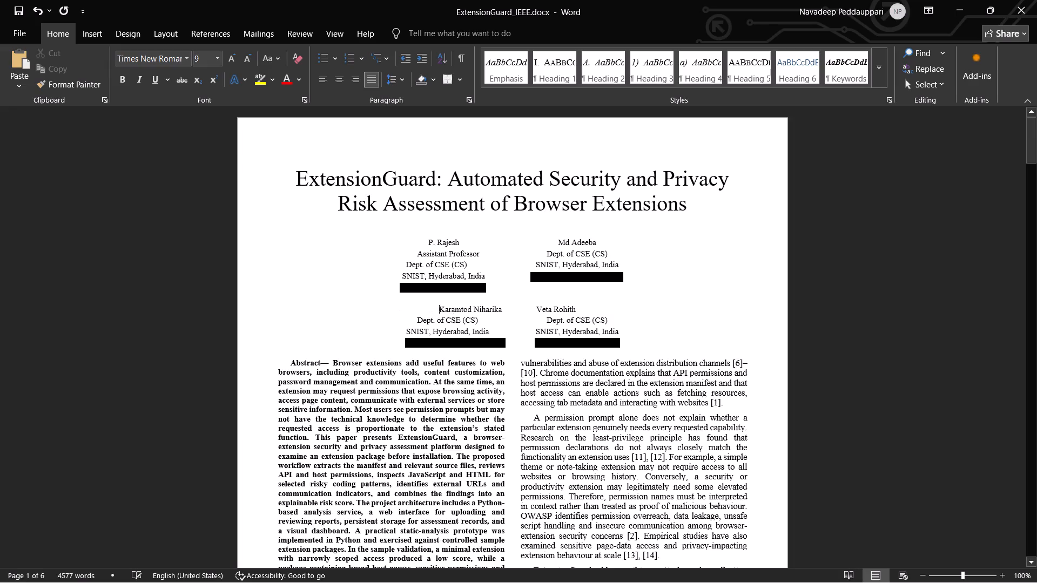
{"action": "key", "text": "Tab"}
{"action": "key", "text": "BackSpace"}
{"action": "key", "text": "space"}
{"action": "key", "text": "space"}
{"action": "key", "text": "space"}
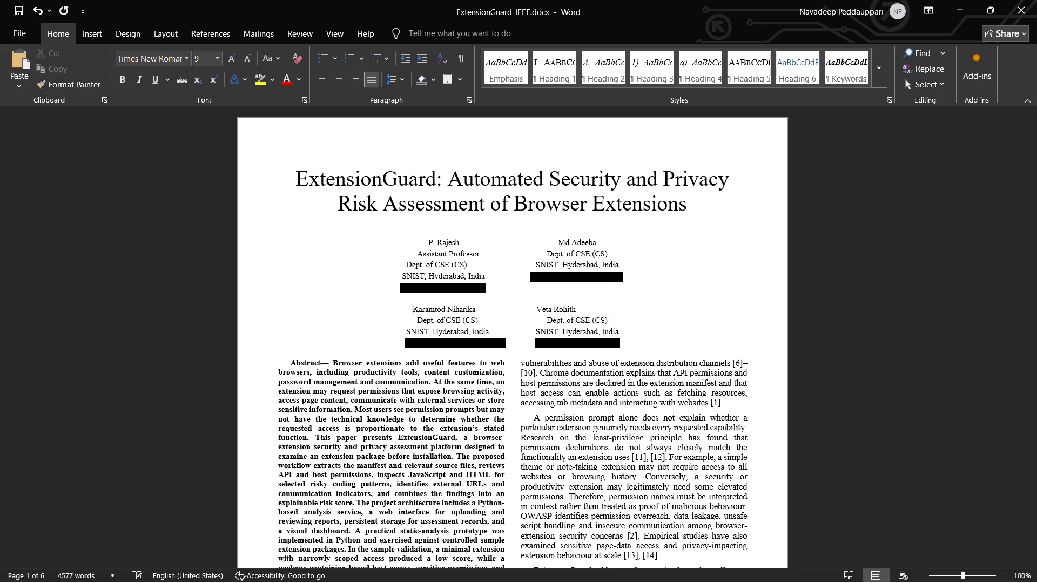
{"action": "key", "text": "space"}
{"action": "key", "text": "space"}
Add three spaces before the lower entry's first-column "SNIST, Hyderabad, India" text.
{"action": "left_click", "coordinate": [406, 328]}
{"action": "key", "text": "space"}
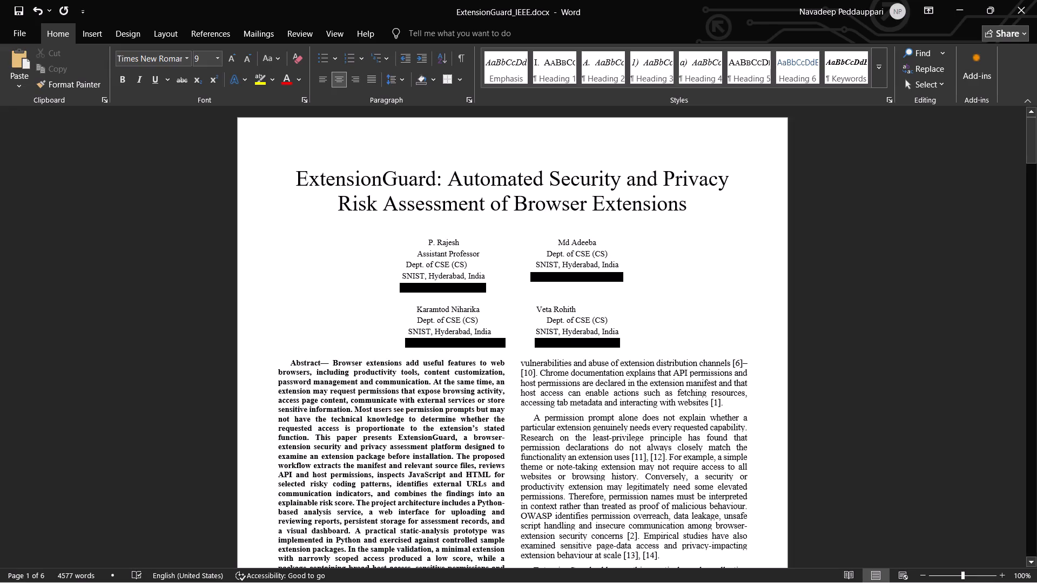
{"action": "key", "text": "space"}
{"action": "key", "text": "space"}
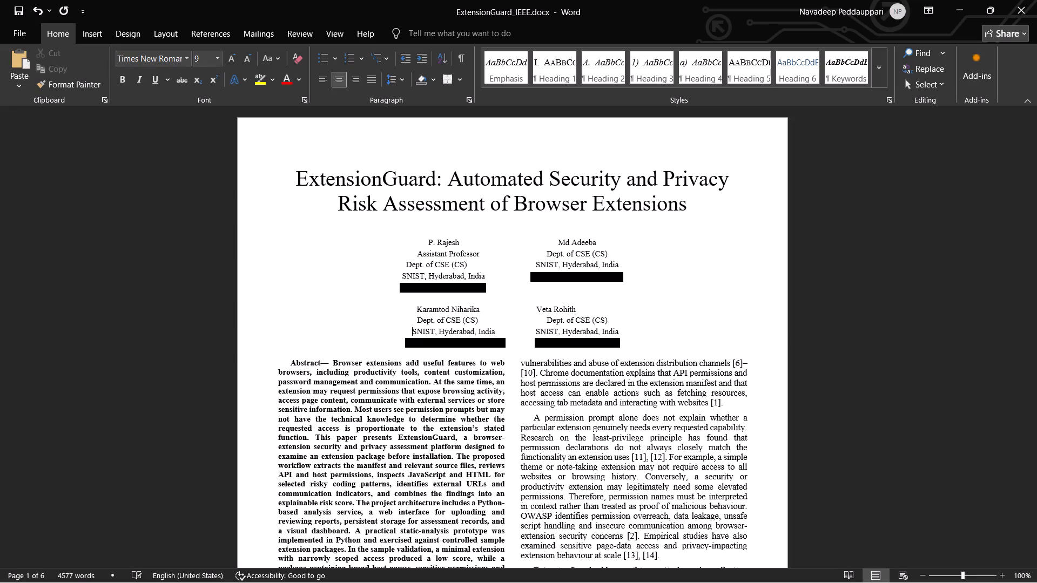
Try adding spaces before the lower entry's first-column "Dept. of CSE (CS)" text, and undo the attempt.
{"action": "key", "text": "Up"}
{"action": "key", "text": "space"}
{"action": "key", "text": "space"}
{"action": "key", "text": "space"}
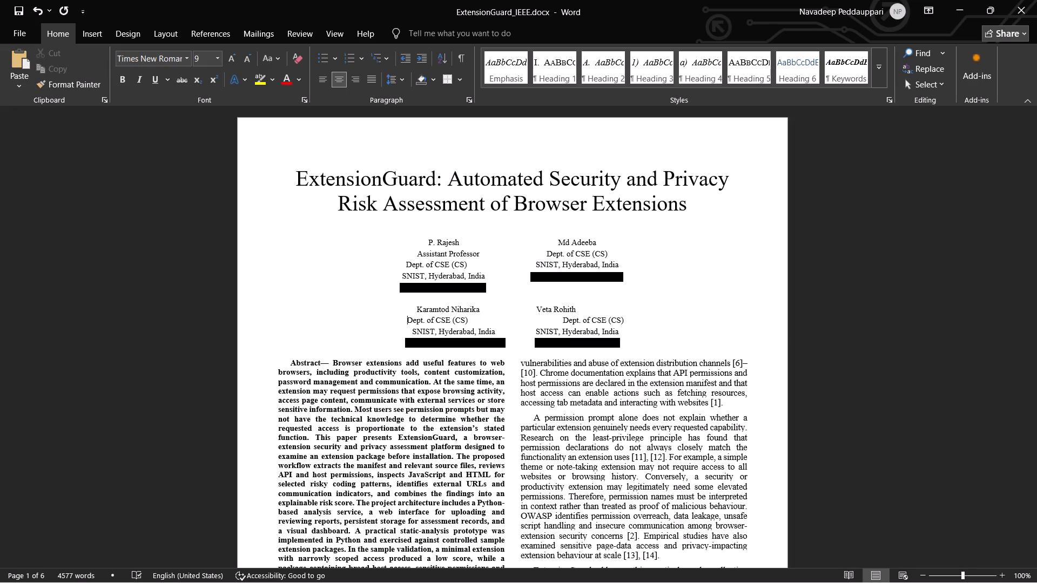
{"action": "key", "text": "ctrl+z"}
Remove two spaces before the lower entry's first-column "SNIST, Hyderabad, India" text.
{"action": "key", "text": "Down"}
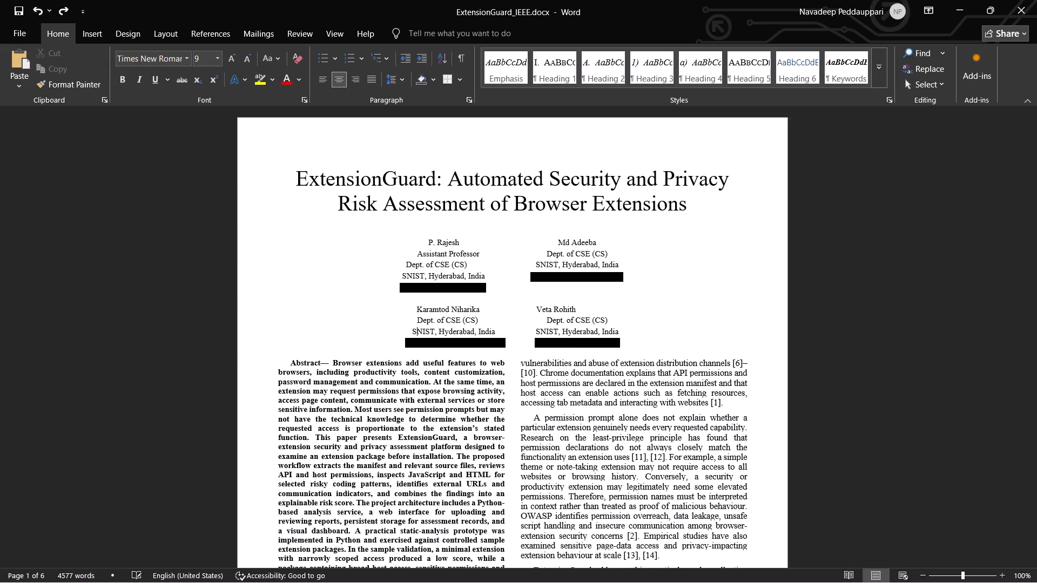
{"action": "key", "text": "Left"}
{"action": "key", "text": "BackSpace"}
{"action": "key", "text": "BackSpace"}
Remove the centring from the lower entry's e-mail line and indent it with tabs and spaces towards the first-column affiliation.
{"action": "key", "text": "Down"}
{"action": "key", "text": "Left"}
{"action": "key", "text": "BackSpace"}
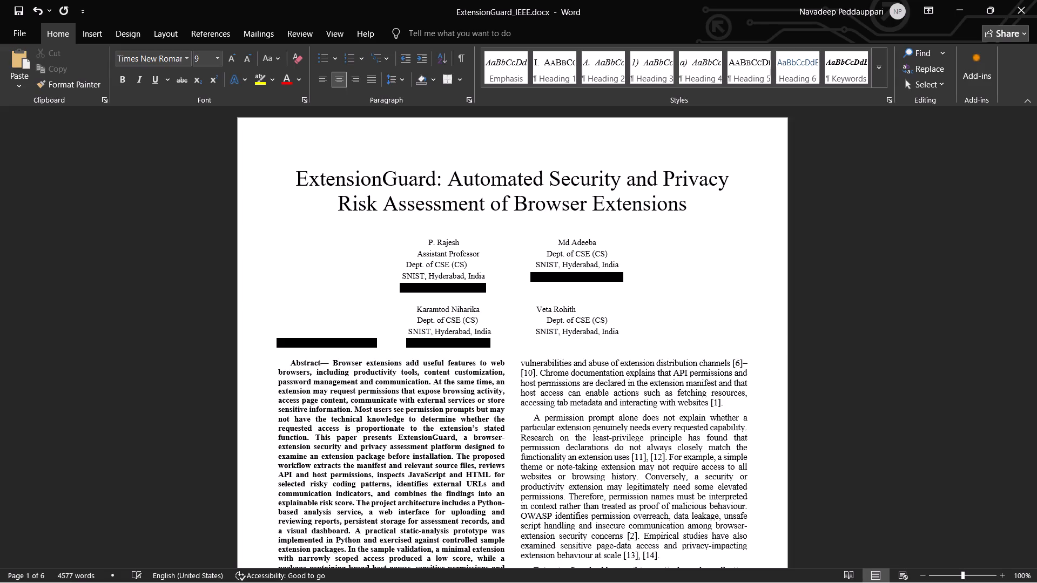
{"action": "key", "text": "Tab"}
{"action": "key", "text": "Tab"}
{"action": "key", "text": "Tab"}
{"action": "key", "text": "Tab"}
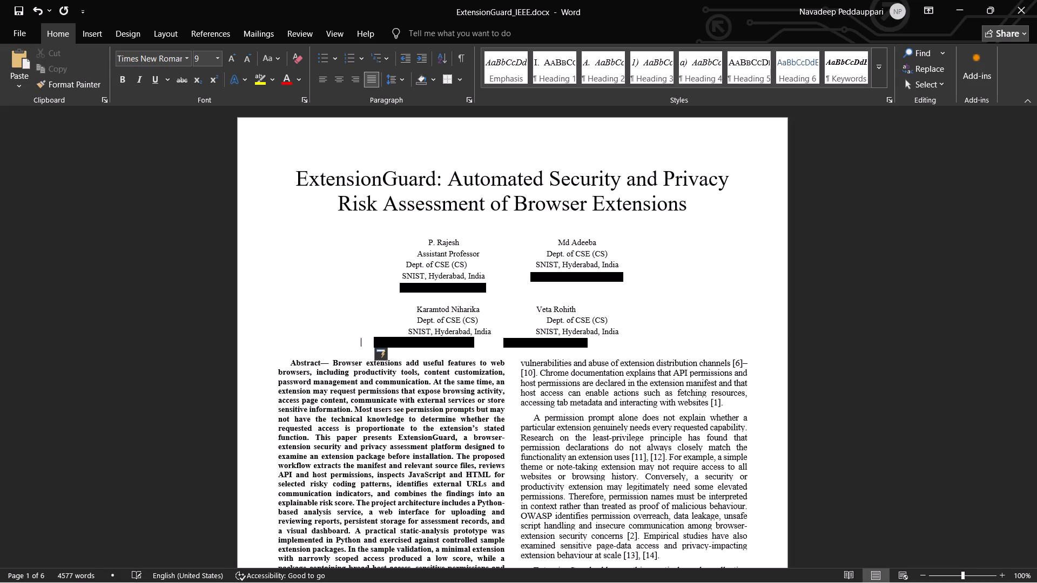
{"action": "key", "text": "Tab"}
{"action": "key", "text": "BackSpace"}
{"action": "key", "text": "space"}
{"action": "key", "text": "space"}
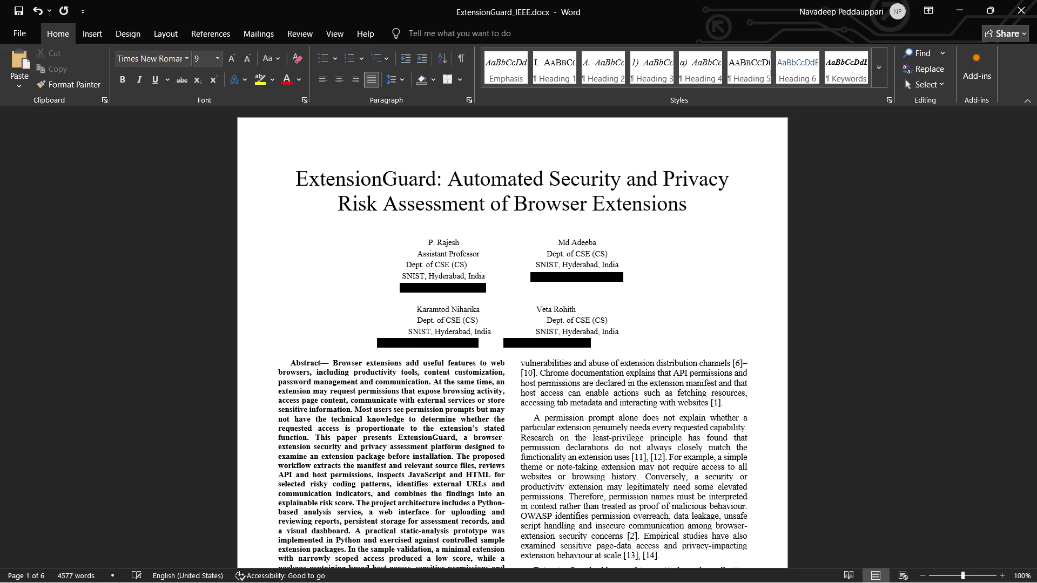
{"action": "key", "text": "space"}
{"action": "key", "text": "space"}
{"action": "key", "text": "space"}
{"action": "key", "text": "space"}
{"action": "key", "text": "space"}
{"action": "key", "text": "space"}
{"action": "key", "text": "space"}
{"action": "key", "text": "space"}
{"action": "key", "text": "space"}
{"action": "key", "text": "space"}
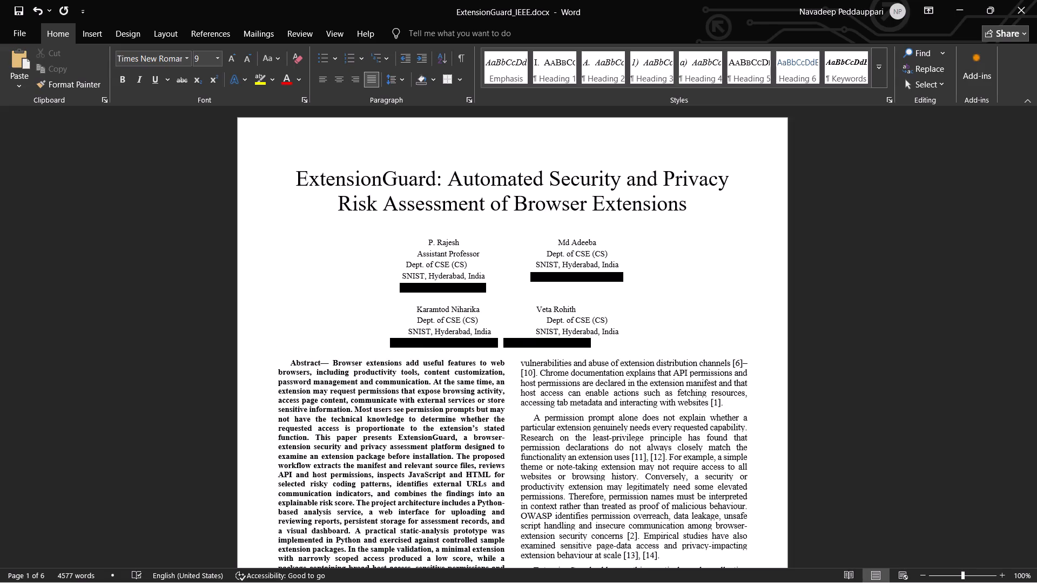
{"action": "key", "text": "space"}
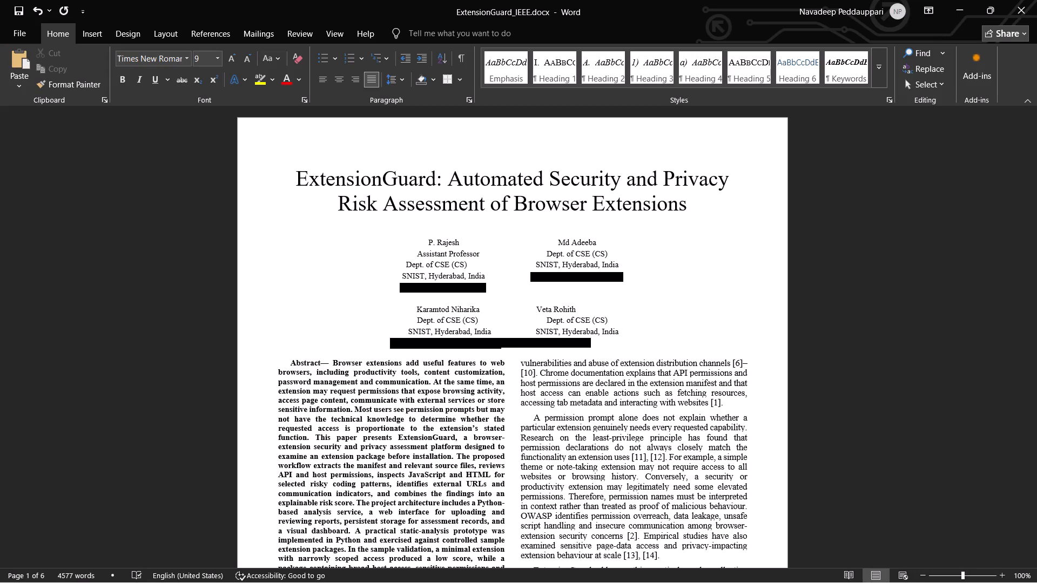
Remove the centring from the upper entry's "Assistant Professor" line and indent it with tabs and two spaces to sit beneath the guide's name.
{"action": "key", "text": "Up"}
{"action": "key", "text": "Up"}
{"action": "key", "text": "Up"}
{"action": "key", "text": "Up"}
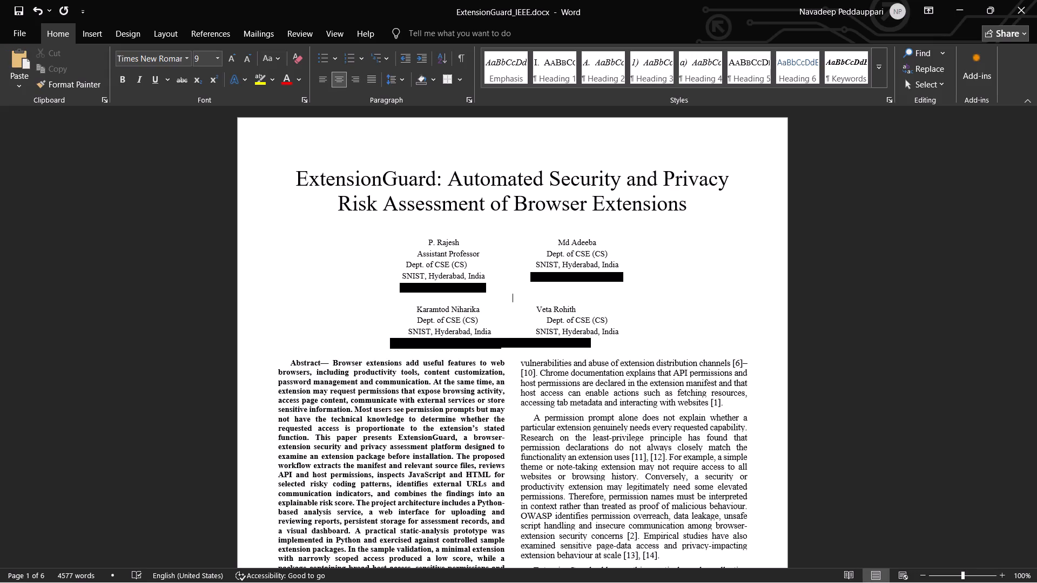
{"action": "key", "text": "Up"}
{"action": "key", "text": "Up"}
{"action": "key", "text": "Up"}
{"action": "key", "text": "Up"}
{"action": "key", "text": "Up"}
{"action": "key", "text": "Down"}
{"action": "key", "text": "BackSpace"}
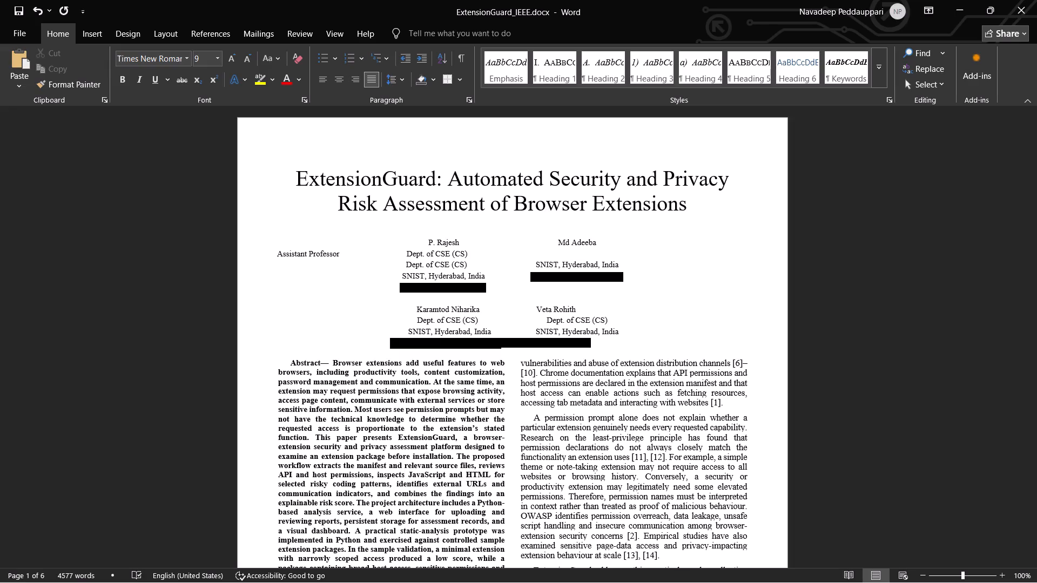
{"action": "key", "text": "Tab"}
{"action": "key", "text": "Tab"}
{"action": "key", "text": "Tab"}
{"action": "key", "text": "space"}
{"action": "key", "text": "space"}
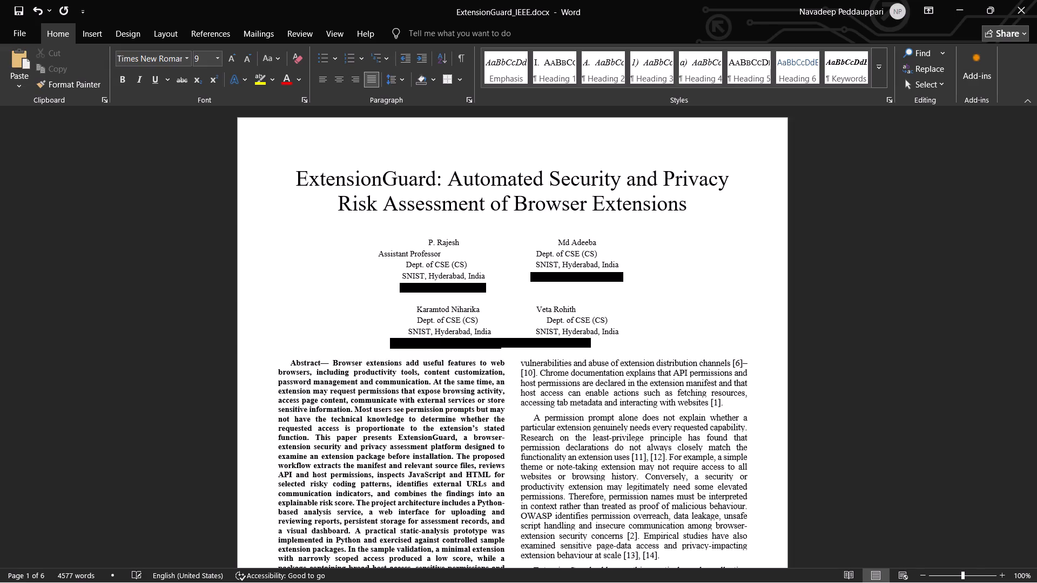
{"action": "key", "text": "BackSpace"}
{"action": "key", "text": "BackSpace"}
{"action": "key", "text": "Tab"}
{"action": "key", "text": "space"}
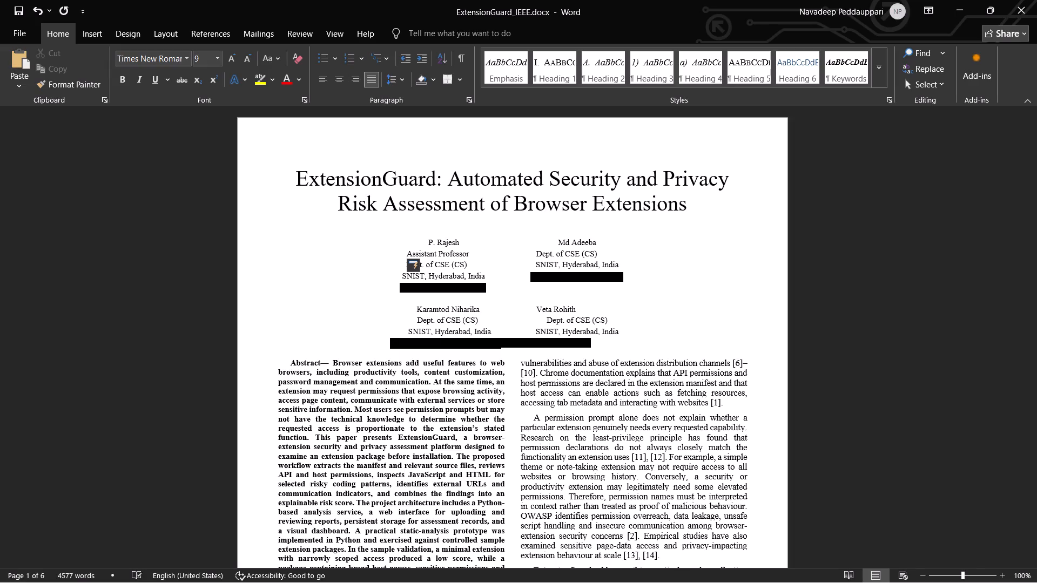
{"action": "key", "text": "space"}
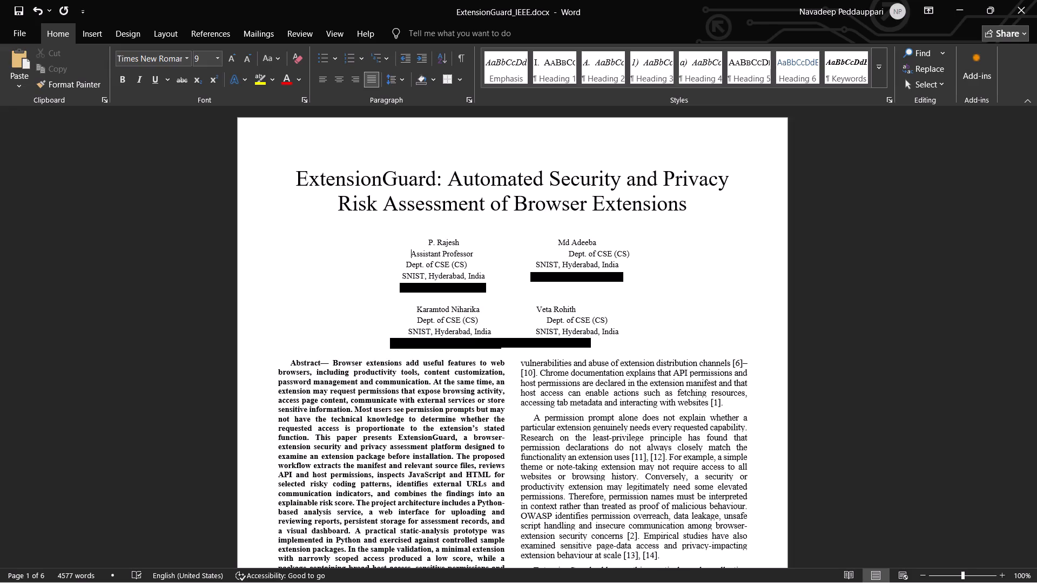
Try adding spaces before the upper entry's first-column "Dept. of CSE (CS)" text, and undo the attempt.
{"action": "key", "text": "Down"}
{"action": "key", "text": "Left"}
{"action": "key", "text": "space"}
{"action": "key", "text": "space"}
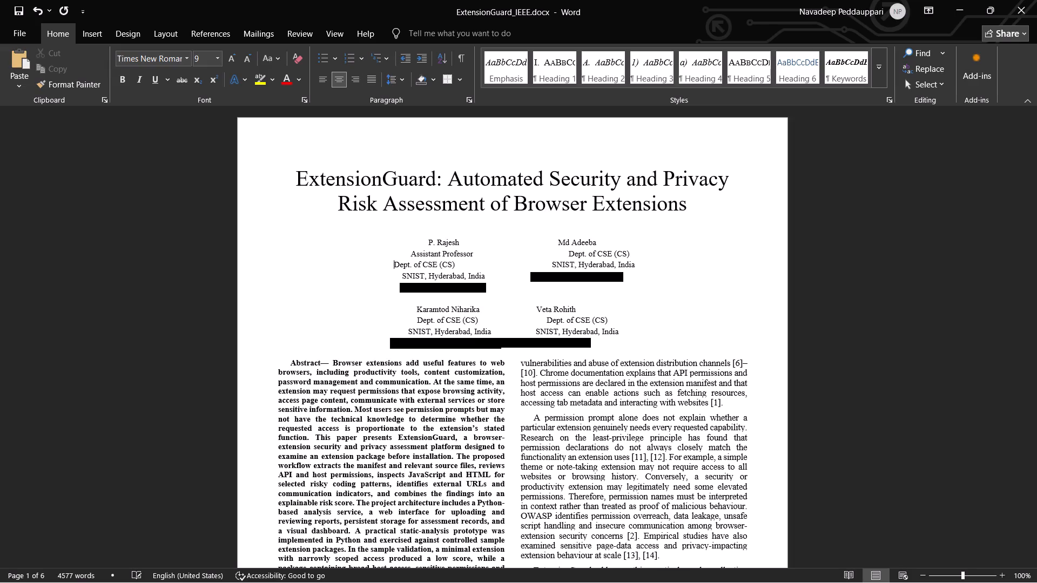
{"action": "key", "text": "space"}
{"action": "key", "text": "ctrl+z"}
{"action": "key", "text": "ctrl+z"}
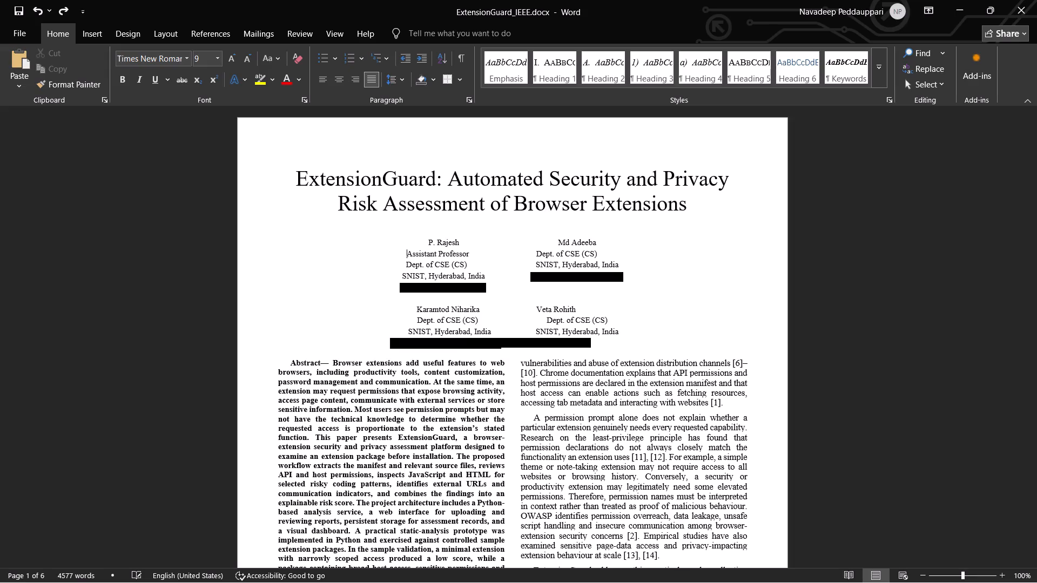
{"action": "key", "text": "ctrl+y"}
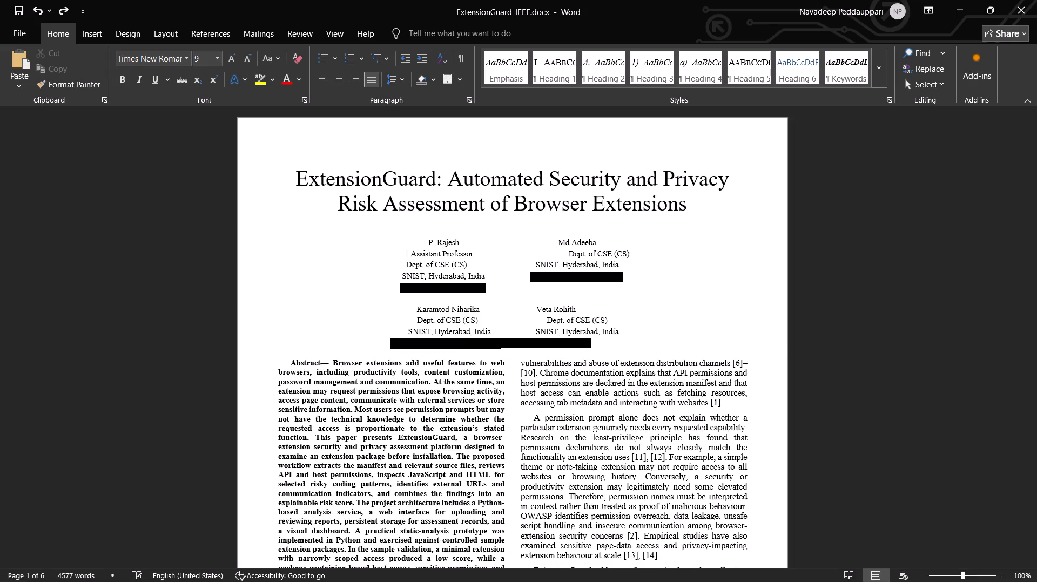
Remove the two spaces before the upper entry's "Assistant Professor" text, keeping its tab indentation.
{"action": "key", "text": "Down"}
{"action": "key", "text": "Left"}
{"action": "key", "text": "Up"}
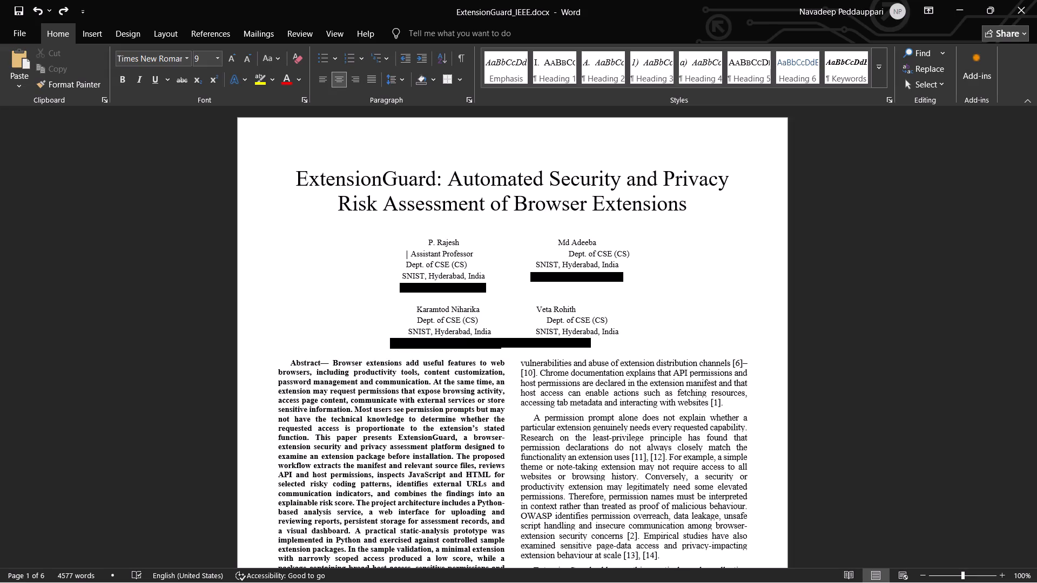
{"action": "key", "text": "Right"}
{"action": "key", "text": "Right"}
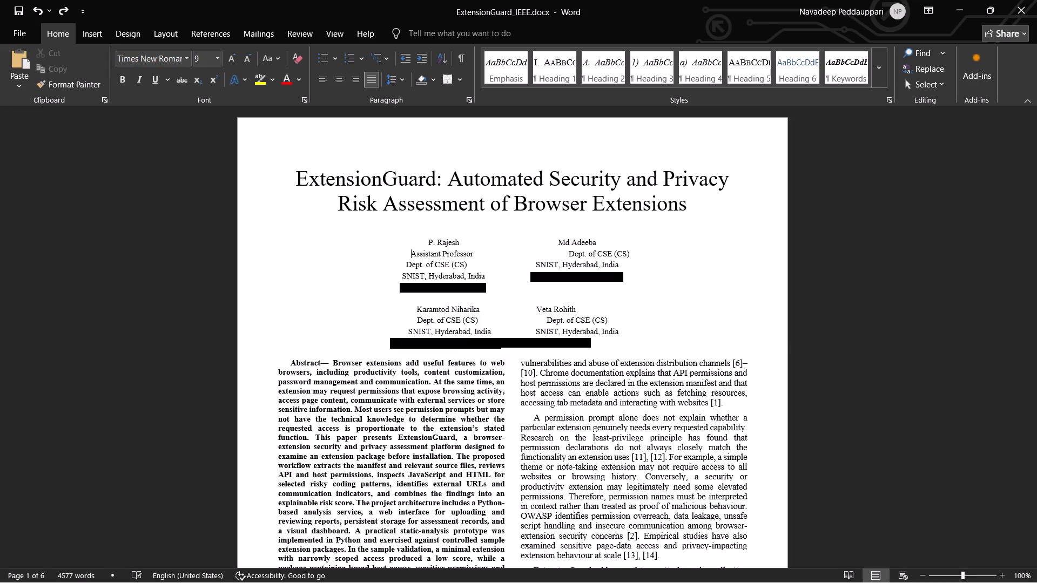
{"action": "key", "text": "BackSpace"}
{"action": "key", "text": "BackSpace"}
{"action": "key", "text": "BackSpace"}
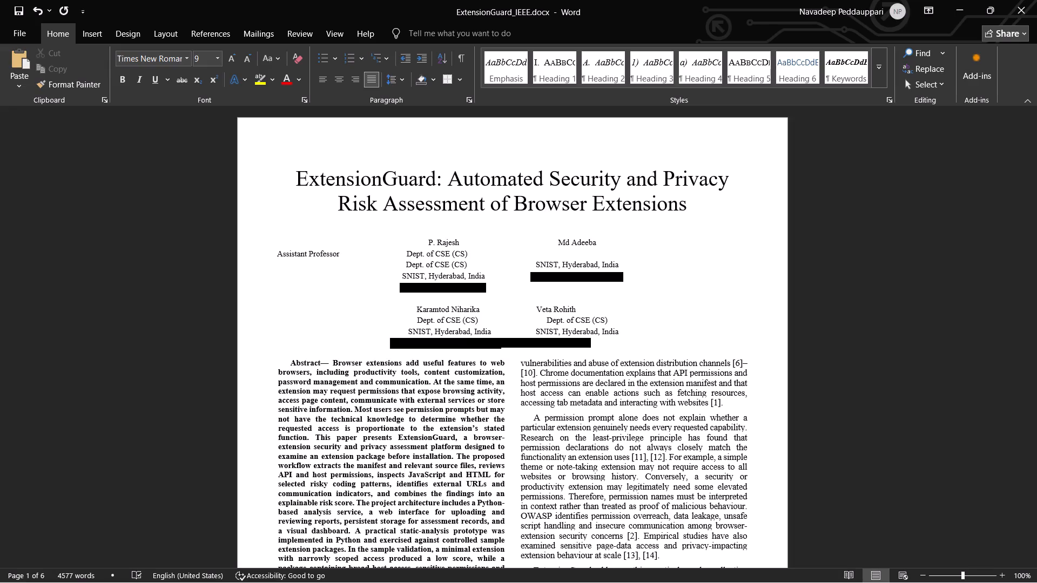
{"action": "key", "text": "ctrl+z"}
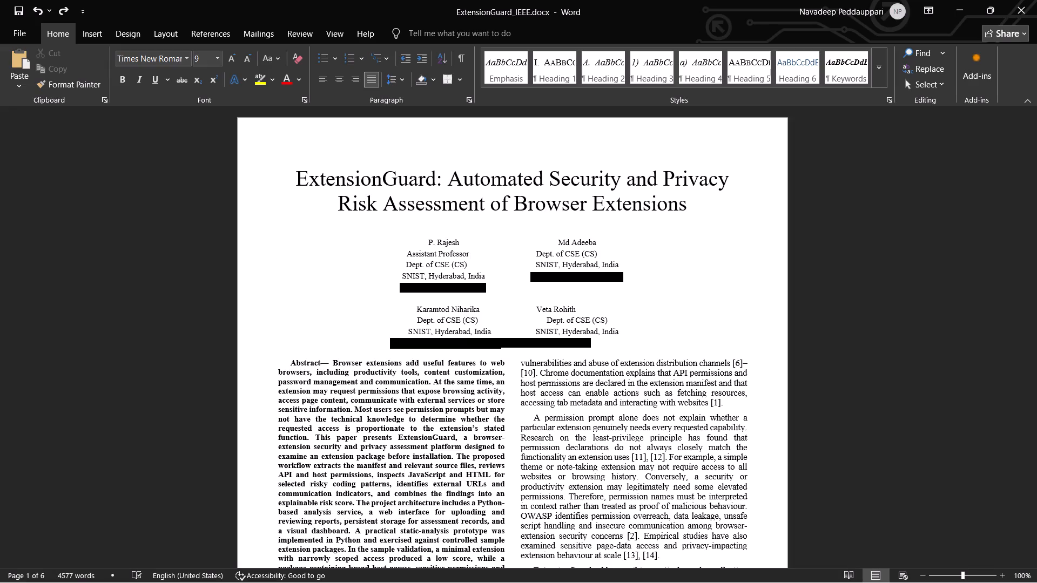
Add one space before the upper entry's first-column "Dept. of CSE (CS)" text.
{"action": "key", "text": "Right"}
{"action": "key", "text": "Down"}
{"action": "key", "text": "Left"}
{"action": "key", "text": "space"}
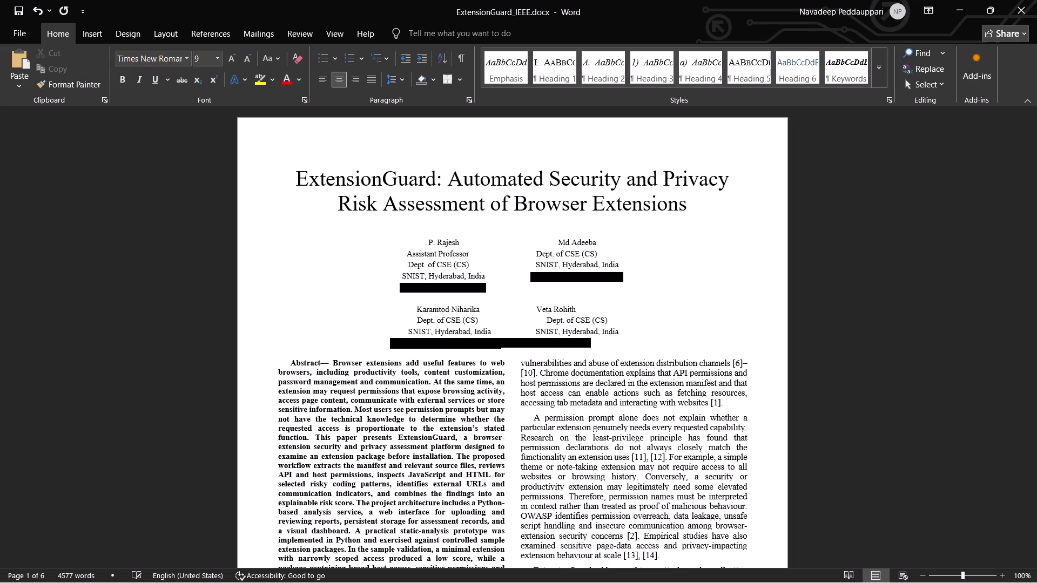
Remove the centring from the upper entry's name line and indent the guide's name with four tabs and eight spaces.
{"action": "key", "text": "Up"}
{"action": "key", "text": "Up"}
{"action": "key", "text": "BackSpace"}
{"action": "key", "text": "Tab"}
{"action": "key", "text": "Tab"}
{"action": "key", "text": "Tab"}
{"action": "key", "text": "Tab"}
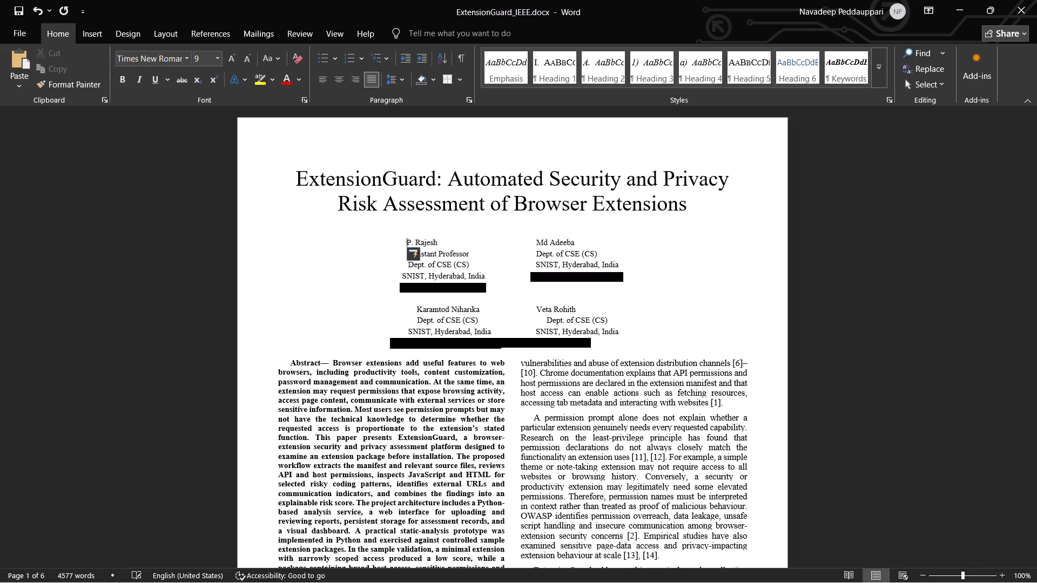
{"action": "key", "text": "Tab"}
{"action": "key", "text": "BackSpace"}
{"action": "key", "text": "space"}
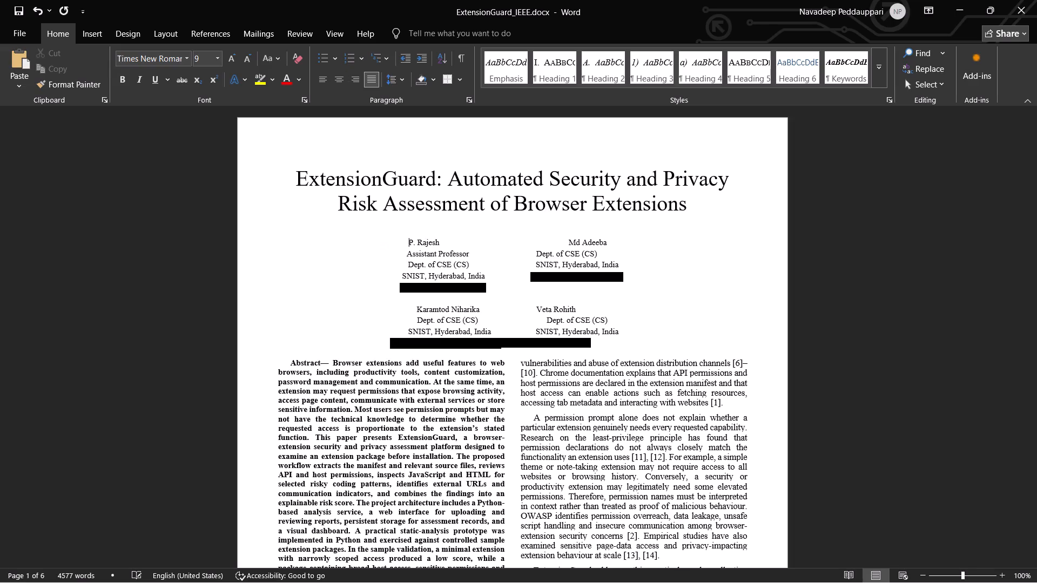
{"action": "key", "text": "space"}
{"action": "key", "text": "space"}
{"action": "key", "text": "space"}
{"action": "key", "text": "space"}
{"action": "key", "text": "space"}
{"action": "key", "text": "space"}
{"action": "key", "text": "space"}
Remove the centring from the upper entry's first-column "SNIST, Hyderabad, India" line and indent it with three tabs and 11 spaces.
{"action": "key", "text": "Down"}
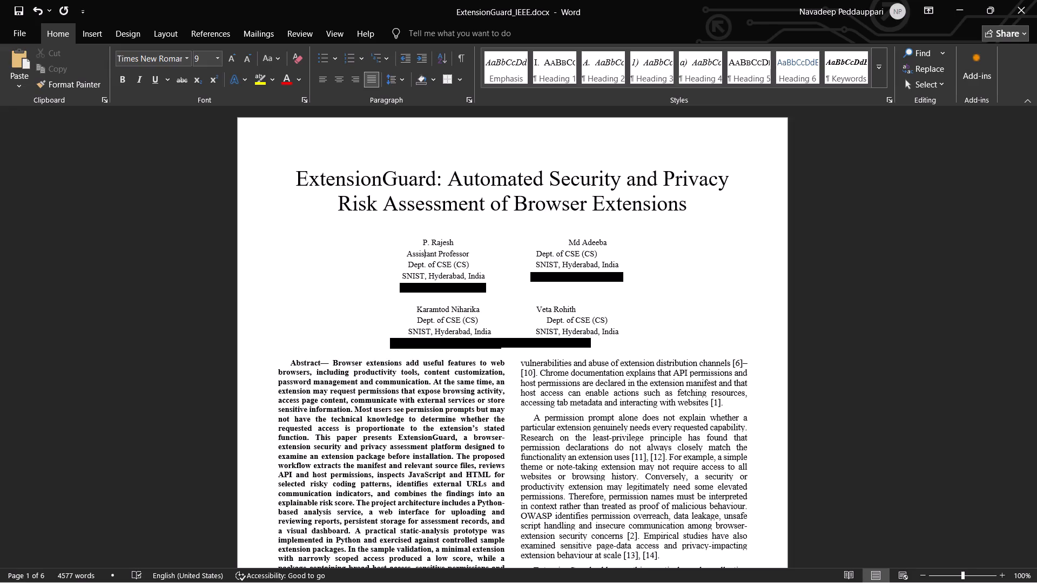
{"action": "key", "text": "Down"}
{"action": "key", "text": "Down"}
{"action": "key", "text": "Left"}
{"action": "key", "text": "Left"}
{"action": "key", "text": "Left"}
{"action": "key", "text": "Left"}
{"action": "key", "text": "Left"}
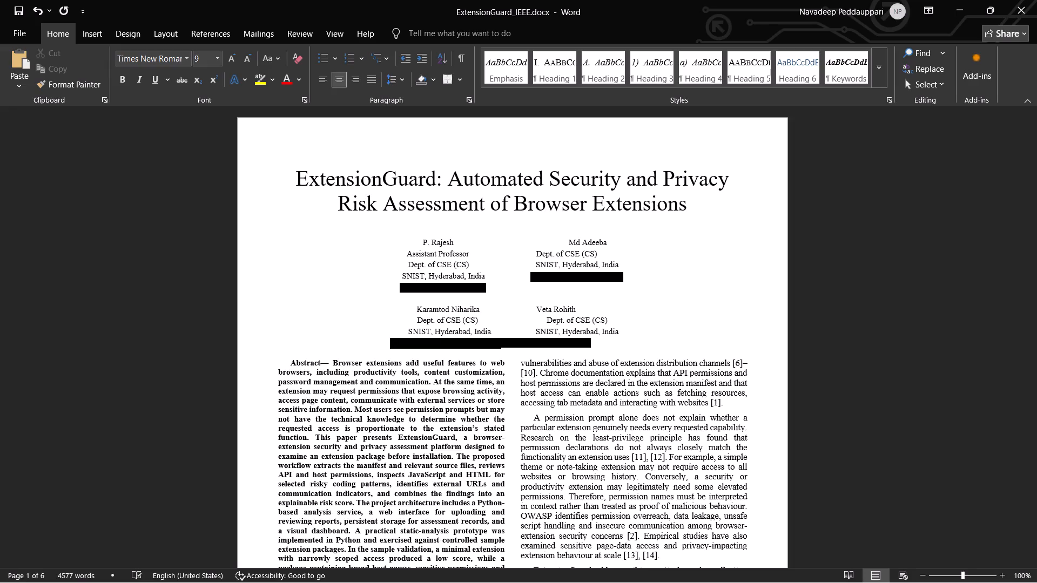
{"action": "key", "text": "BackSpace"}
{"action": "key", "text": "Tab"}
{"action": "key", "text": "Tab"}
{"action": "key", "text": "Tab"}
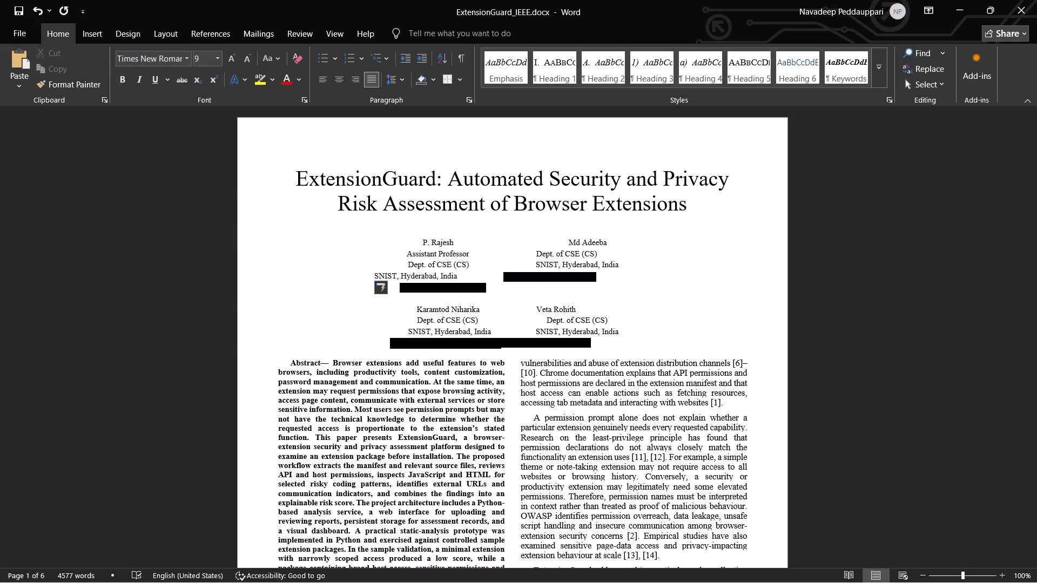
{"action": "key", "text": "Tab"}
{"action": "key", "text": "BackSpace"}
{"action": "key", "text": "space"}
{"action": "key", "text": "space"}
{"action": "key", "text": "space"}
{"action": "key", "text": "space"}
{"action": "key", "text": "space"}
{"action": "key", "text": "space"}
{"action": "key", "text": "space"}
{"action": "key", "text": "space"}
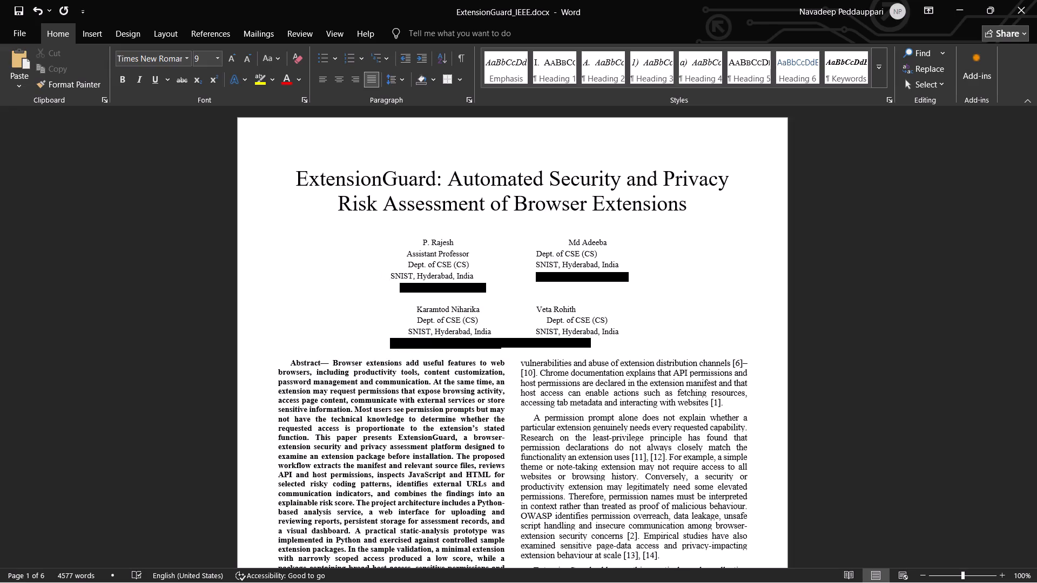
{"action": "key", "text": "space"}
{"action": "key", "text": "space"}
{"action": "key", "text": "space"}
Remove two spaces before the guide's e-mail address in the upper entry.
{"action": "key", "text": "Down"}
{"action": "key", "text": "Right"}
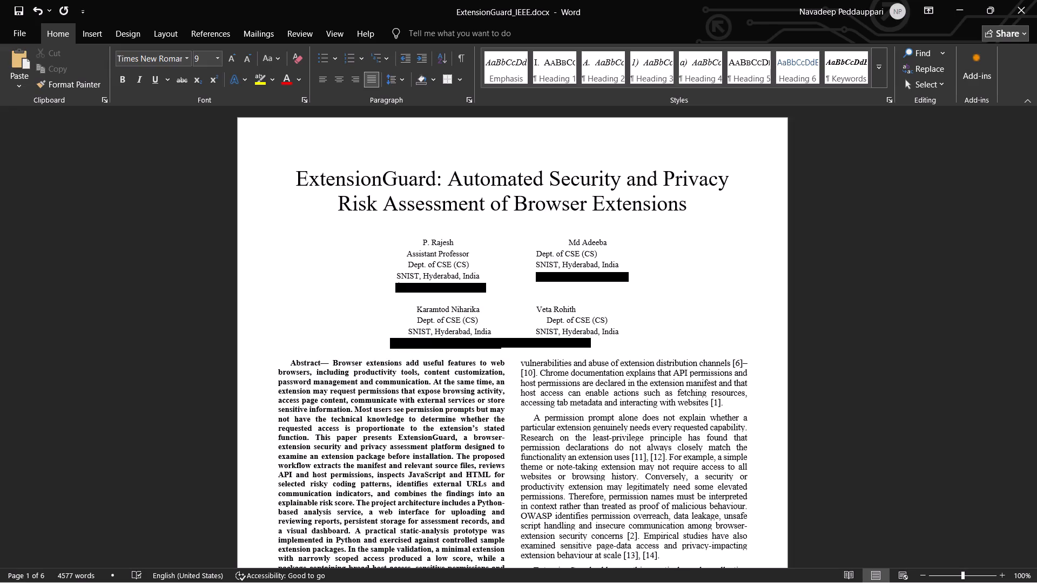
{"action": "key", "text": "Right"}
{"action": "key", "text": "BackSpace"}
{"action": "key", "text": "BackSpace"}
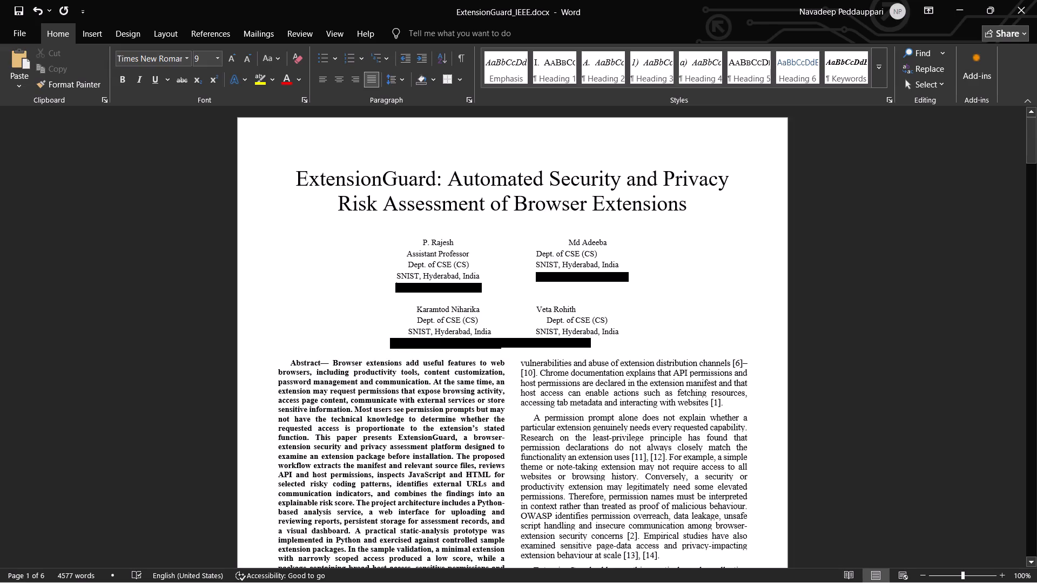
Remove one tab before the upper entry's second-column author name.
{"action": "left_click", "coordinate": [568, 241]}
{"action": "key", "text": "BackSpace"}
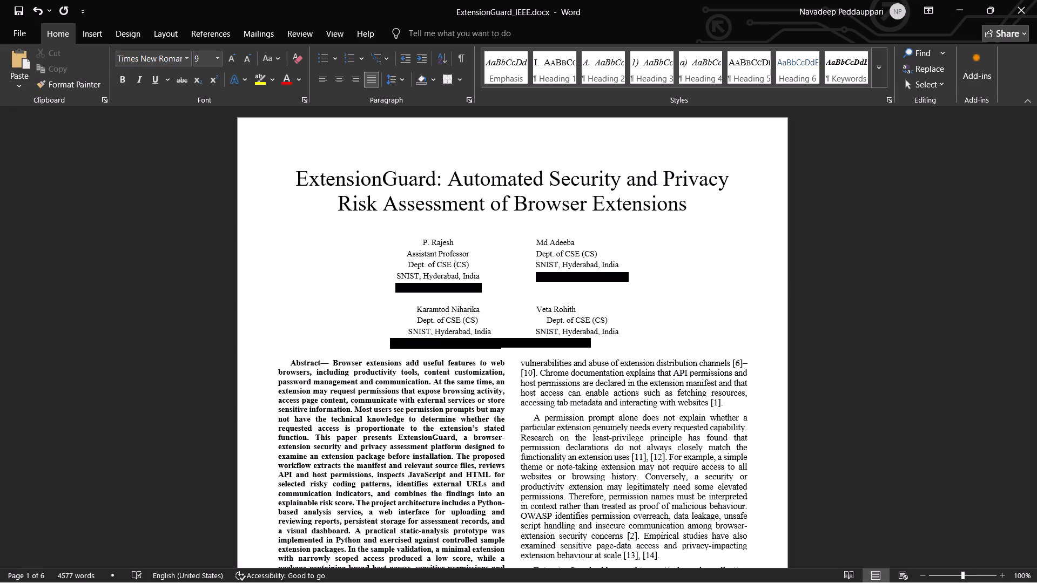
Replace one tab before the upper entry's second-column "Dept. of CSE (CS)" text with 13 spaces.
{"action": "key", "text": "Down"}
{"action": "key", "text": "BackSpace"}
{"action": "key", "text": "space"}
{"action": "key", "text": "space"}
{"action": "key", "text": "space"}
{"action": "key", "text": "space"}
{"action": "key", "text": "space"}
{"action": "key", "text": "space"}
{"action": "key", "text": "space"}
{"action": "key", "text": "space"}
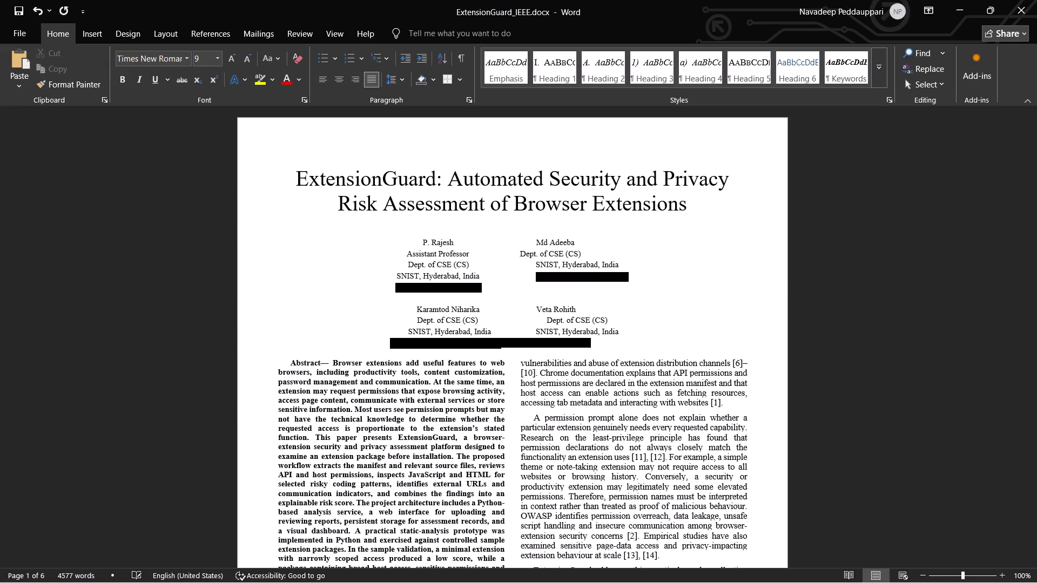
{"action": "key", "text": "space"}
{"action": "key", "text": "space"}
{"action": "key", "text": "space"}
{"action": "key", "text": "space"}
{"action": "key", "text": "space"}
Add three spaces before the upper entry's second-column author name.
{"action": "key", "text": "Up"}
{"action": "key", "text": "space"}
{"action": "key", "text": "space"}
{"action": "key", "text": "space"}
Remove one tab before the upper entry's second-column "SNIST, Hyderabad, India" text.
{"action": "key", "text": "Down"}
{"action": "key", "text": "Down"}
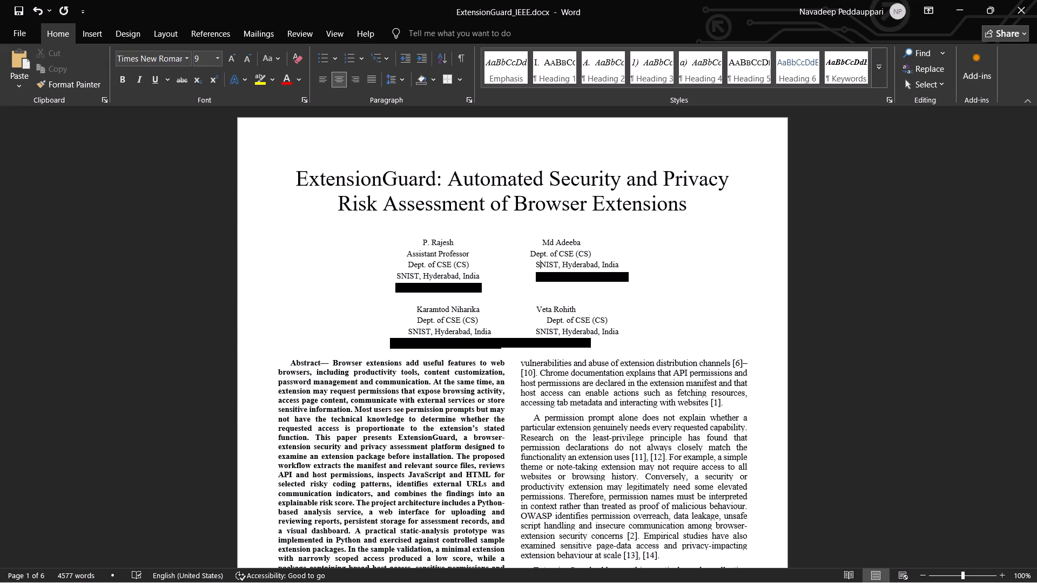
{"action": "key", "text": "Left"}
{"action": "key", "text": "BackSpace"}
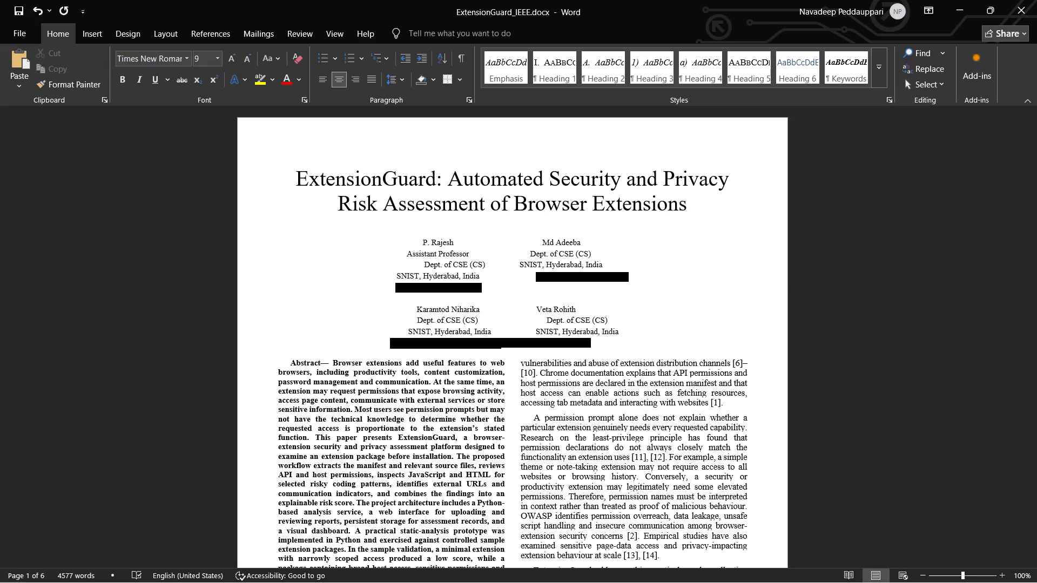
Remove one space before the upper entry's first-column "Dept. of CSE (CS)" text.
{"action": "key", "text": "Left"}
{"action": "key", "text": "Left"}
{"action": "key", "text": "Left"}
{"action": "key", "text": "Left"}
{"action": "key", "text": "Left"}
{"action": "key", "text": "Left"}
{"action": "key", "text": "Left"}
{"action": "key", "text": "Left"}
{"action": "key", "text": "Left"}
{"action": "key", "text": "Left"}
{"action": "key", "text": "Left"}
{"action": "key", "text": "Left"}
{"action": "key", "text": "Left"}
{"action": "key", "text": "Left"}
{"action": "key", "text": "Left"}
{"action": "key", "text": "Left"}
{"action": "key", "text": "Left"}
{"action": "key", "text": "Left"}
{"action": "key", "text": "Left"}
{"action": "key", "text": "BackSpace"}
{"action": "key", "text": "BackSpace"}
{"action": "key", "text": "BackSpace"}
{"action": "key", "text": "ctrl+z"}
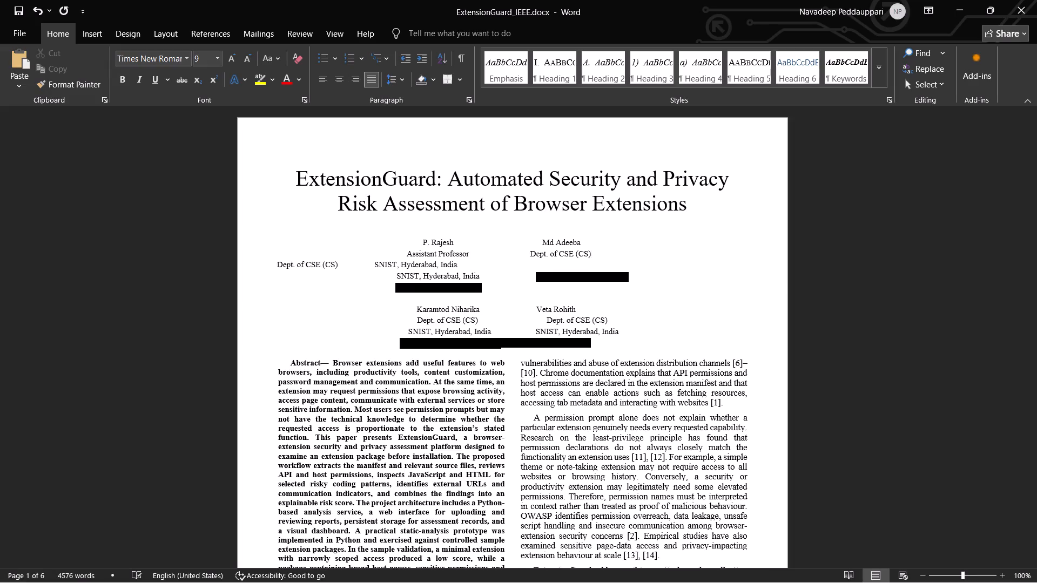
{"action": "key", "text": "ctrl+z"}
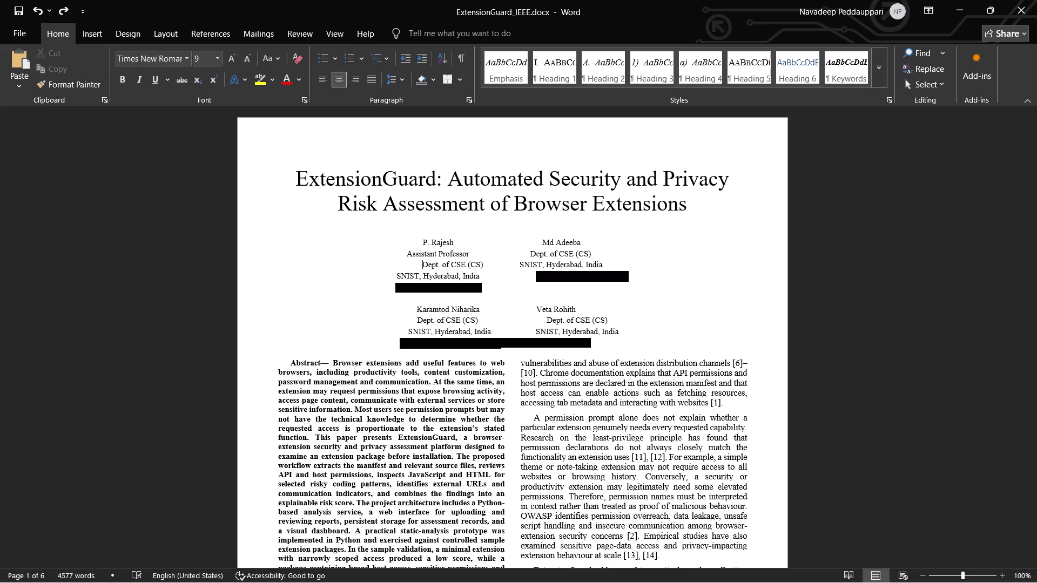
Replace the centring of the upper entry's first-column "Dept. of CSE (CS)" line with four leading tabs.
{"action": "key", "text": "BackSpace"}
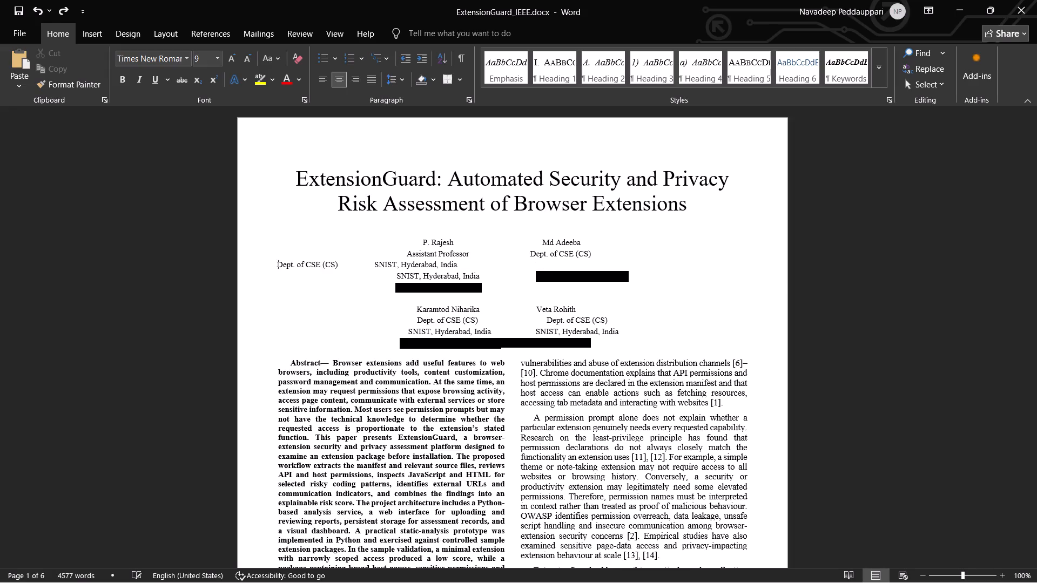
{"action": "key", "text": "Tab"}
{"action": "key", "text": "Tab"}
{"action": "key", "text": "Tab"}
{"action": "key", "text": "Tab"}
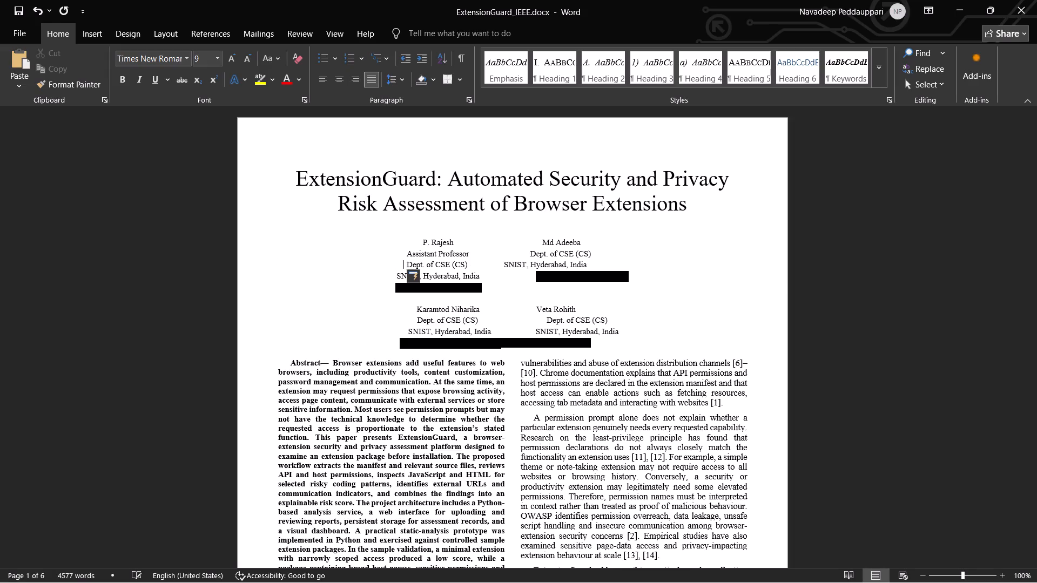
Add eight spaces before the upper entry's second-column "SNIST, Hyderabad, India" text.
{"action": "key", "text": "Right"}
{"action": "key", "text": "Right"}
{"action": "key", "text": "Right"}
{"action": "key", "text": "Right"}
{"action": "key", "text": "Right"}
{"action": "key", "text": "Right"}
{"action": "key", "text": "Right"}
{"action": "key", "text": "Right"}
{"action": "key", "text": "Right"}
{"action": "key", "text": "Right"}
{"action": "key", "text": "Right"}
{"action": "key", "text": "Right"}
{"action": "key", "text": "Right"}
{"action": "key", "text": "Right"}
{"action": "key", "text": "Right"}
{"action": "key", "text": "Right"}
{"action": "key", "text": "Right"}
{"action": "key", "text": "Right"}
{"action": "key", "text": "Right"}
{"action": "key", "text": "Right"}
{"action": "key", "text": "Left"}
{"action": "key", "text": "space"}
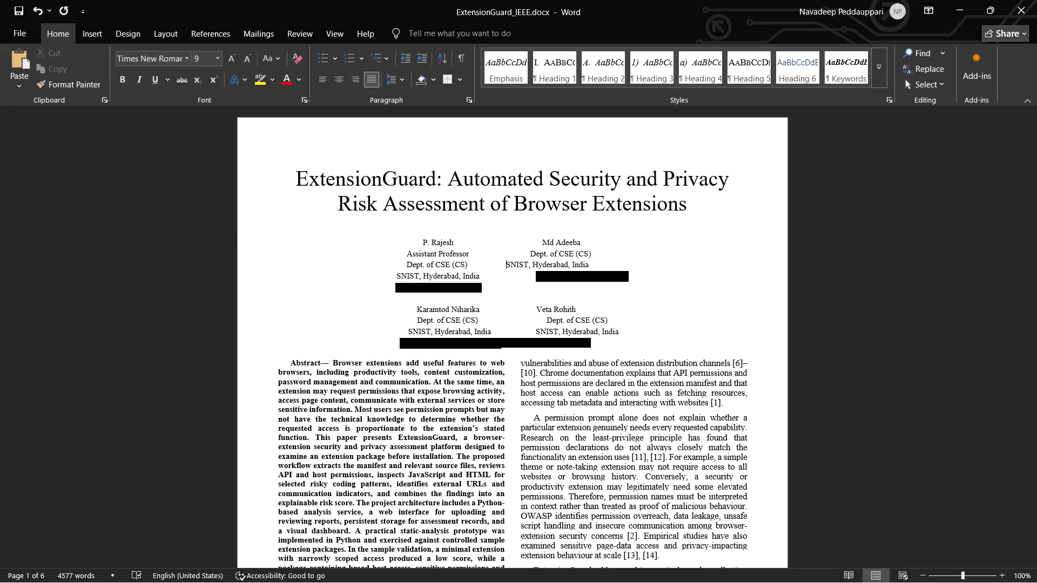
{"action": "key", "text": "Tab"}
{"action": "key", "text": "BackSpace"}
{"action": "key", "text": "BackSpace"}
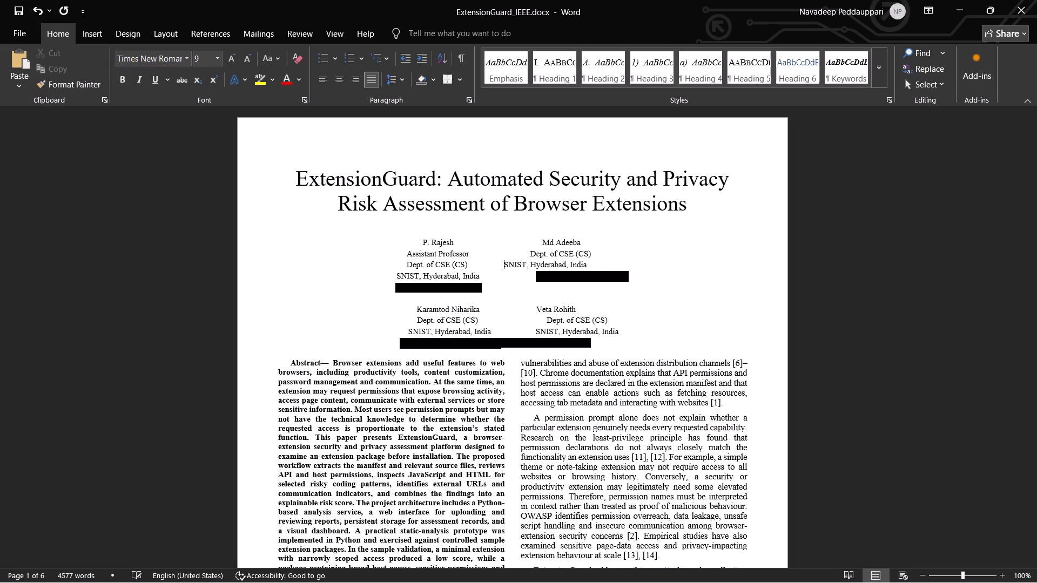
{"action": "key", "text": "Tab"}
{"action": "key", "text": "BackSpace"}
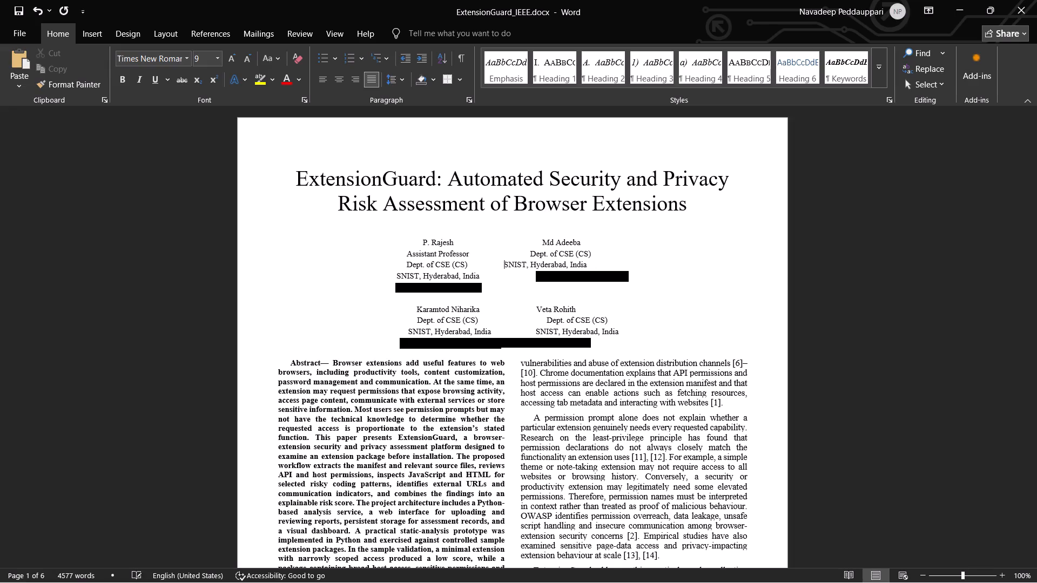
{"action": "key", "text": "space"}
{"action": "key", "text": "space"}
{"action": "key", "text": "space"}
{"action": "key", "text": "space"}
{"action": "key", "text": "space"}
{"action": "key", "text": "space"}
{"action": "key", "text": "space"}
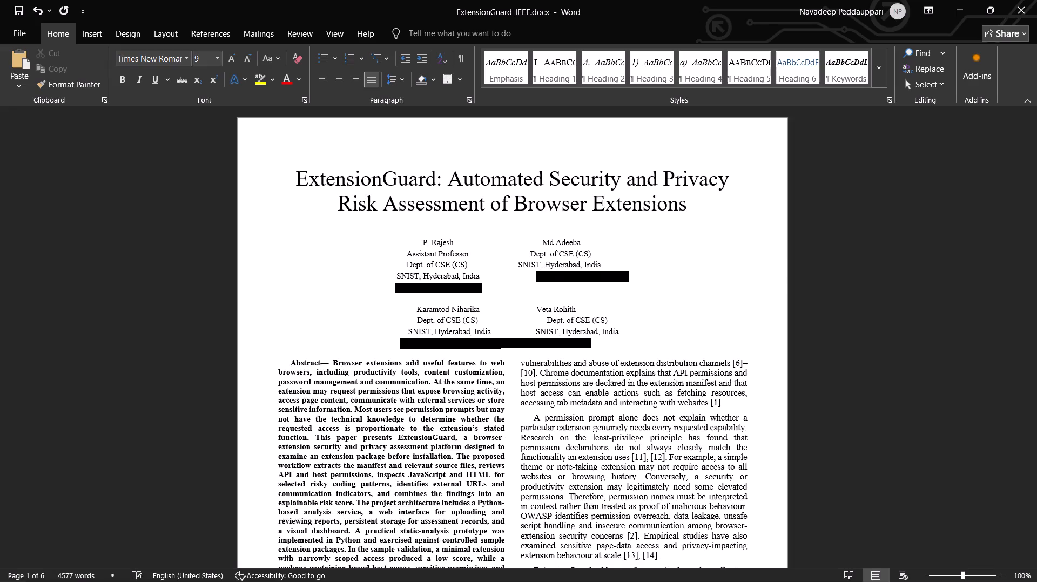
{"action": "key", "text": "space"}
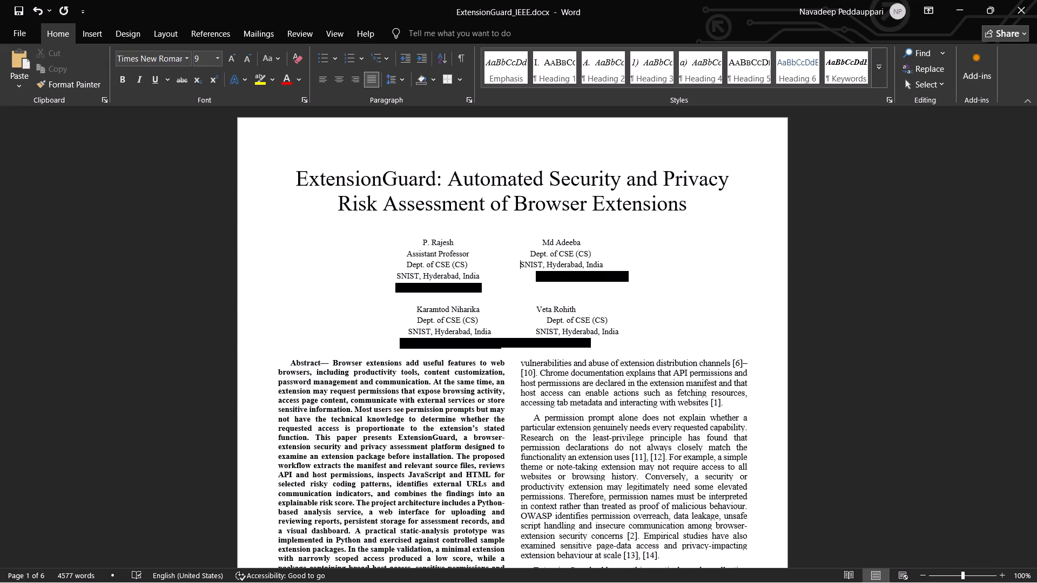
Replace one tab before the upper entry's second-column e-mail address with six spaces.
{"action": "key", "text": "Down"}
{"action": "key", "text": "BackSpace"}
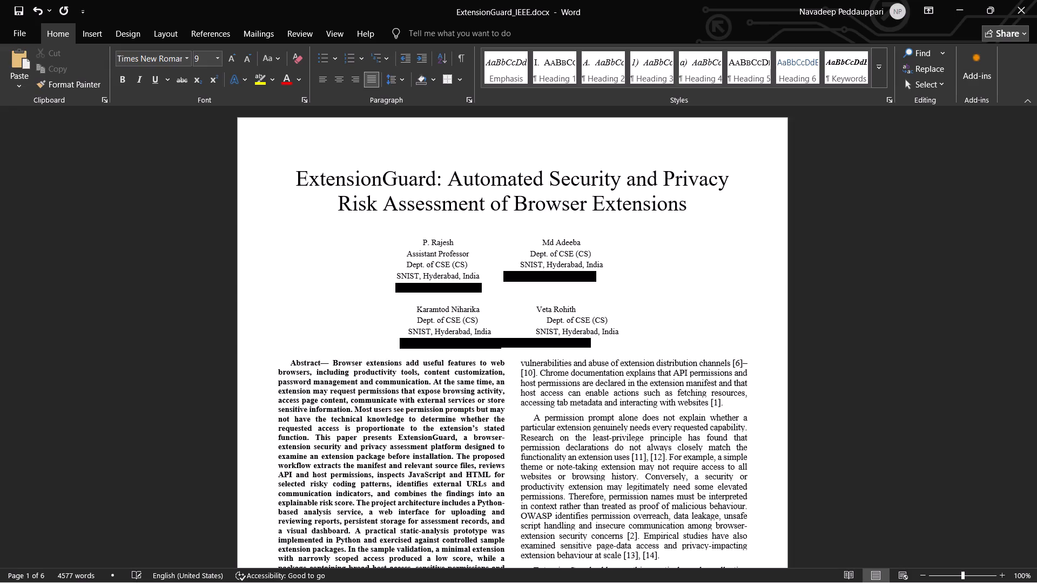
{"action": "key", "text": "space"}
{"action": "key", "text": "space"}
{"action": "key", "text": "space"}
{"action": "key", "text": "space"}
{"action": "key", "text": "space"}
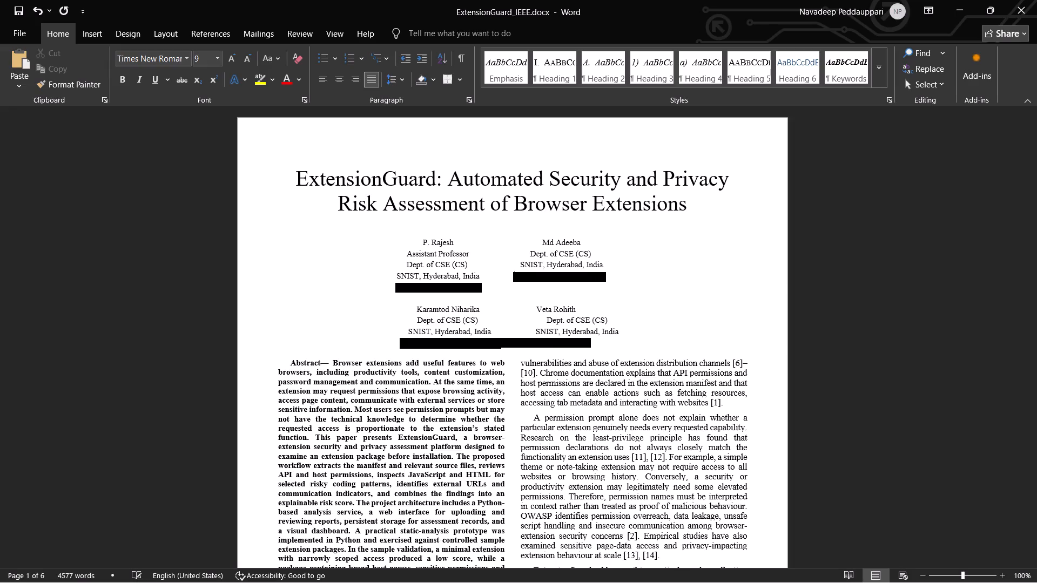
{"action": "key", "text": "space"}
Add three spaces before the lower entry's second-column author name.
{"action": "key", "text": "Down"}
{"action": "key", "text": "Down"}
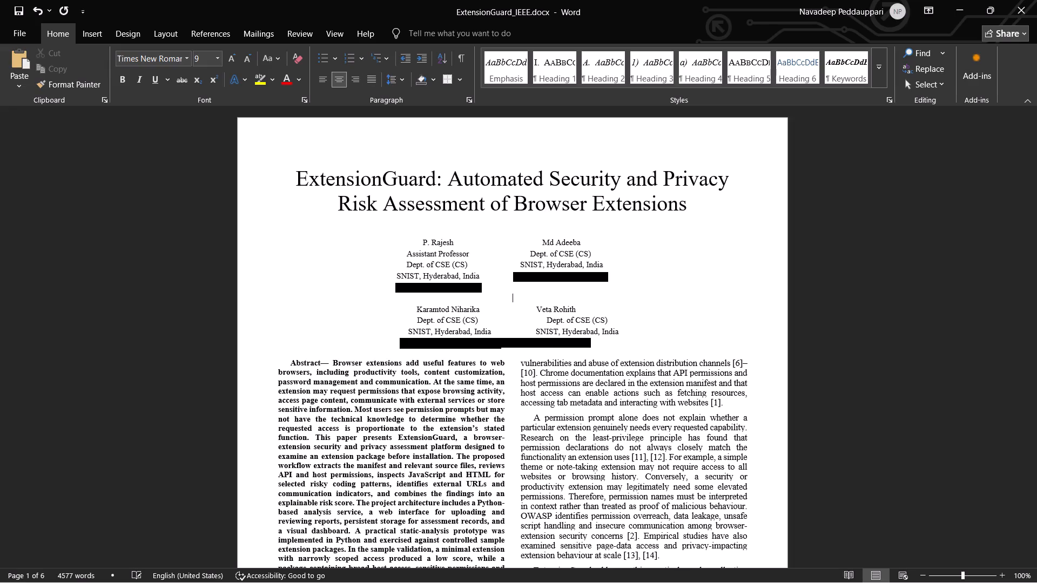
{"action": "key", "text": "Down"}
{"action": "key", "text": "Right"}
{"action": "key", "text": "Right"}
{"action": "key", "text": "Left"}
{"action": "key", "text": "space"}
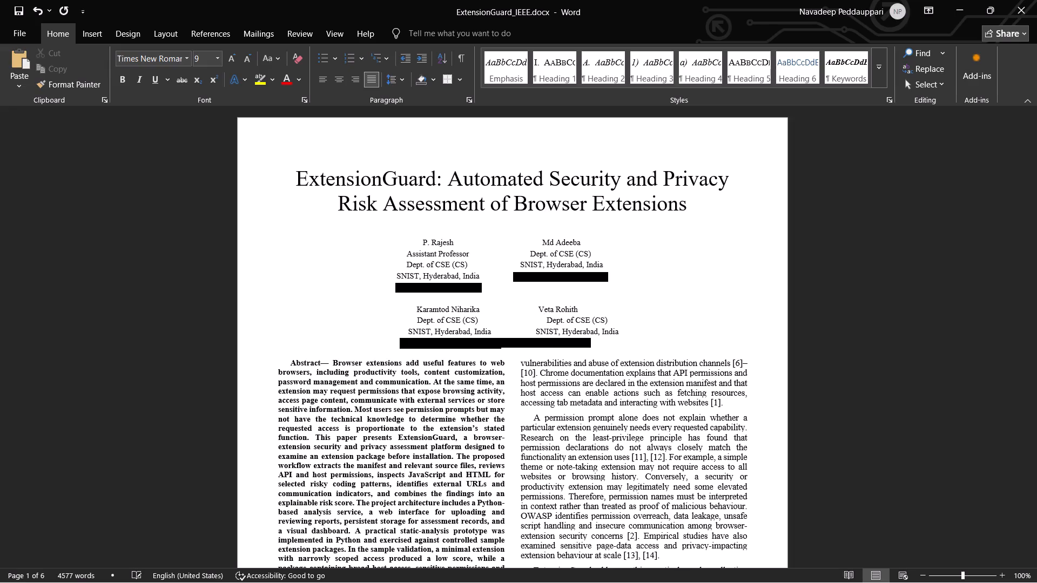
{"action": "key", "text": "space"}
{"action": "key", "text": "space"}
Remove one tab before the lower entry's second-column "Dept. of CSE (CS)" text.
{"action": "key", "text": "Down"}
{"action": "key", "text": "BackSpace"}
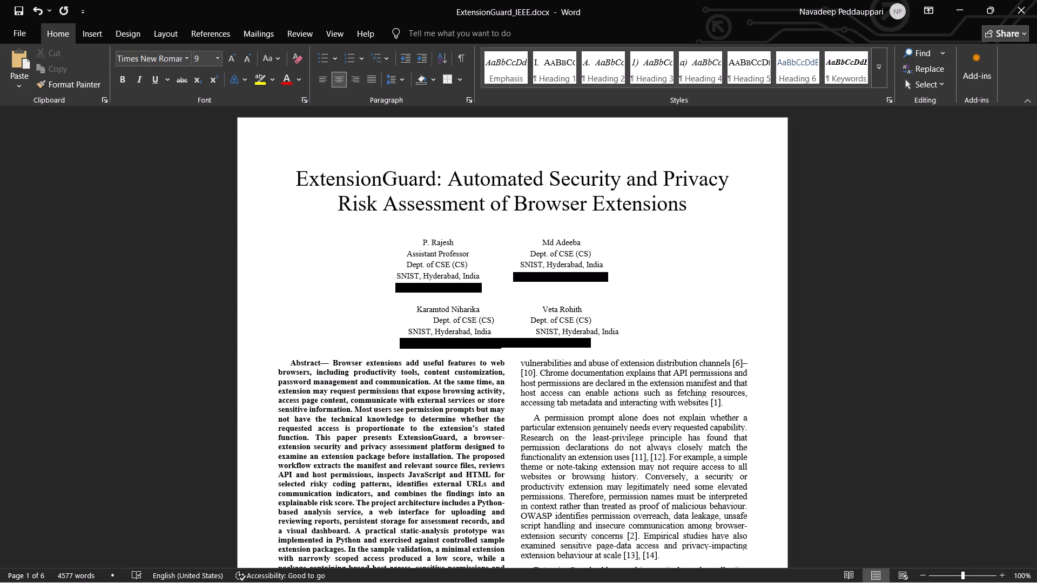
Replace the centring of the lower entry's "Dept. of CSE (CS)" line with four tabs and six spaces before its first-column text.
{"action": "key", "text": "Left"}
{"action": "key", "text": "Left"}
{"action": "key", "text": "Left"}
{"action": "key", "text": "Left"}
{"action": "key", "text": "Left"}
{"action": "key", "text": "Left"}
{"action": "key", "text": "Left"}
{"action": "key", "text": "Left"}
{"action": "key", "text": "Left"}
{"action": "key", "text": "Left"}
{"action": "key", "text": "Left"}
{"action": "key", "text": "Left"}
{"action": "key", "text": "Left"}
{"action": "key", "text": "Left"}
{"action": "key", "text": "Left"}
{"action": "key", "text": "Left"}
{"action": "key", "text": "Left"}
{"action": "key", "text": "Left"}
{"action": "key", "text": "Left"}
{"action": "key", "text": "BackSpace"}
{"action": "key", "text": "Tab"}
{"action": "key", "text": "Tab"}
{"action": "key", "text": "Tab"}
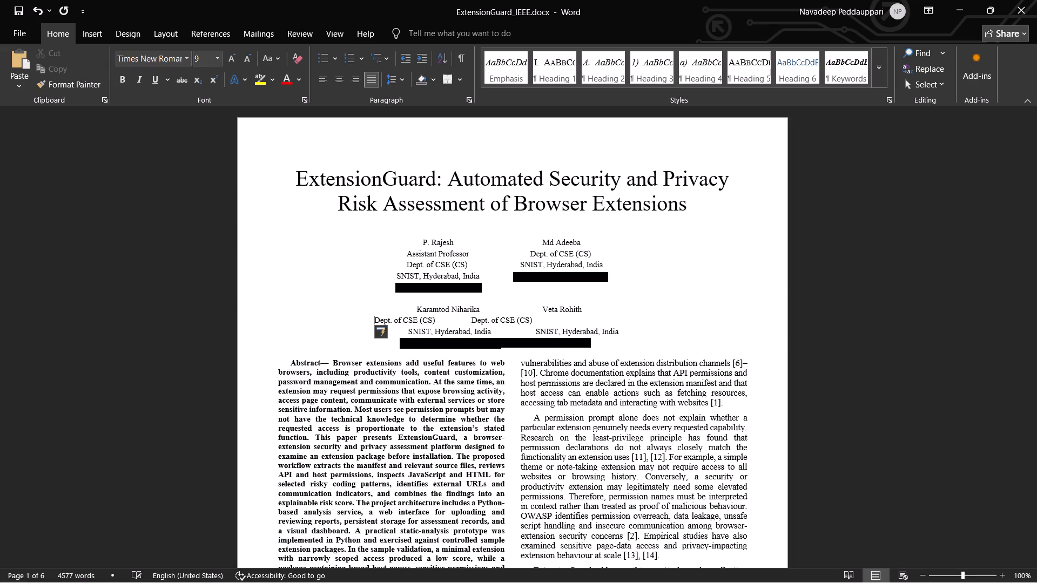
{"action": "key", "text": "Tab"}
{"action": "key", "text": "Tab"}
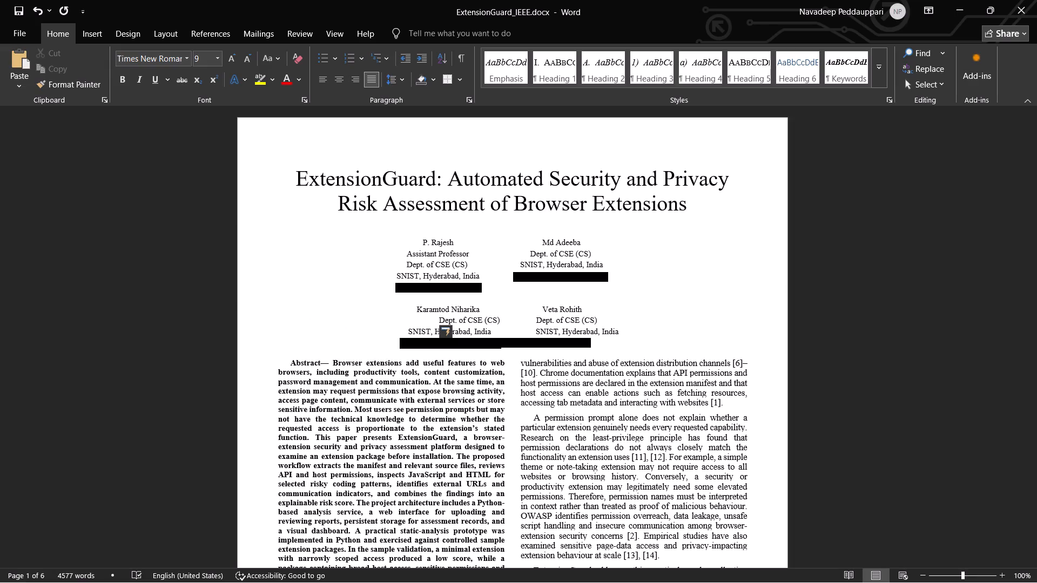
{"action": "key", "text": "BackSpace"}
{"action": "key", "text": "space"}
{"action": "key", "text": "space"}
{"action": "key", "text": "space"}
{"action": "key", "text": "space"}
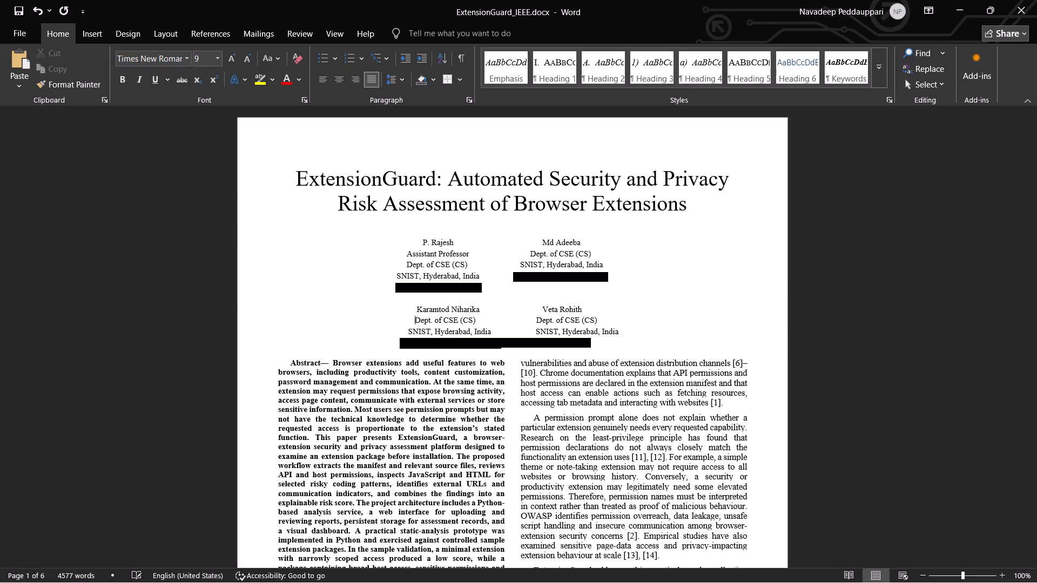
{"action": "key", "text": "space"}
{"action": "key", "text": "space"}
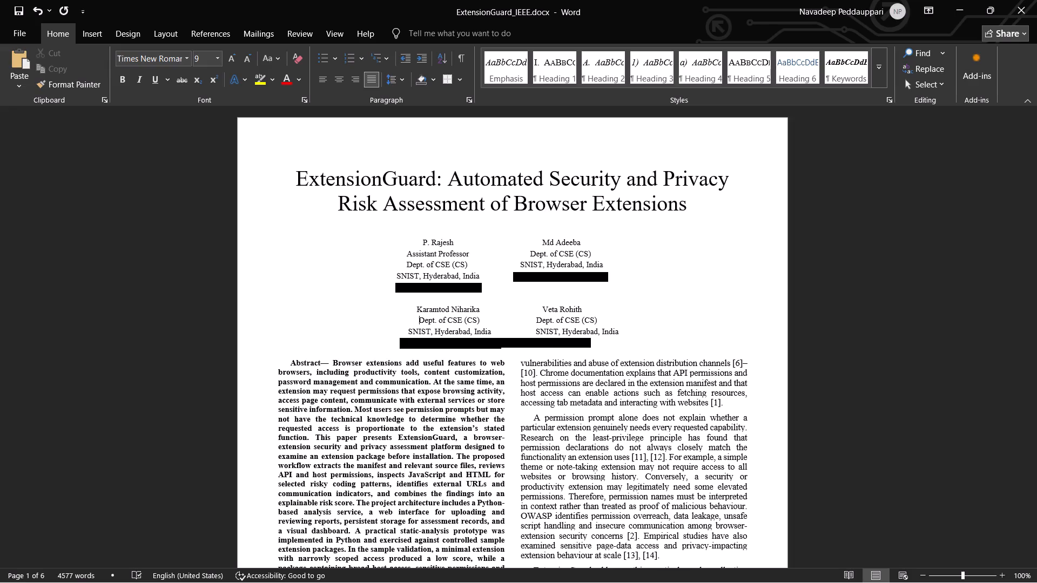
Replace one tab before the lower entry's second-column "Dept. of CSE (CS)" text with 14 spaces.
{"action": "key", "text": "Right"}
{"action": "key", "text": "Right"}
{"action": "key", "text": "Right"}
{"action": "key", "text": "Right"}
{"action": "key", "text": "Right"}
{"action": "key", "text": "Right"}
{"action": "key", "text": "Right"}
{"action": "key", "text": "Right"}
{"action": "key", "text": "Right"}
{"action": "key", "text": "Right"}
{"action": "key", "text": "Right"}
{"action": "key", "text": "Right"}
{"action": "key", "text": "Right"}
{"action": "key", "text": "Right"}
{"action": "key", "text": "Right"}
{"action": "key", "text": "Right"}
{"action": "key", "text": "Right"}
{"action": "key", "text": "Right"}
{"action": "key", "text": "Right"}
{"action": "key", "text": "Right"}
{"action": "key", "text": "Right"}
{"action": "key", "text": "Left"}
{"action": "key", "text": "Left"}
{"action": "key", "text": "BackSpace"}
{"action": "key", "text": "space"}
{"action": "key", "text": "space"}
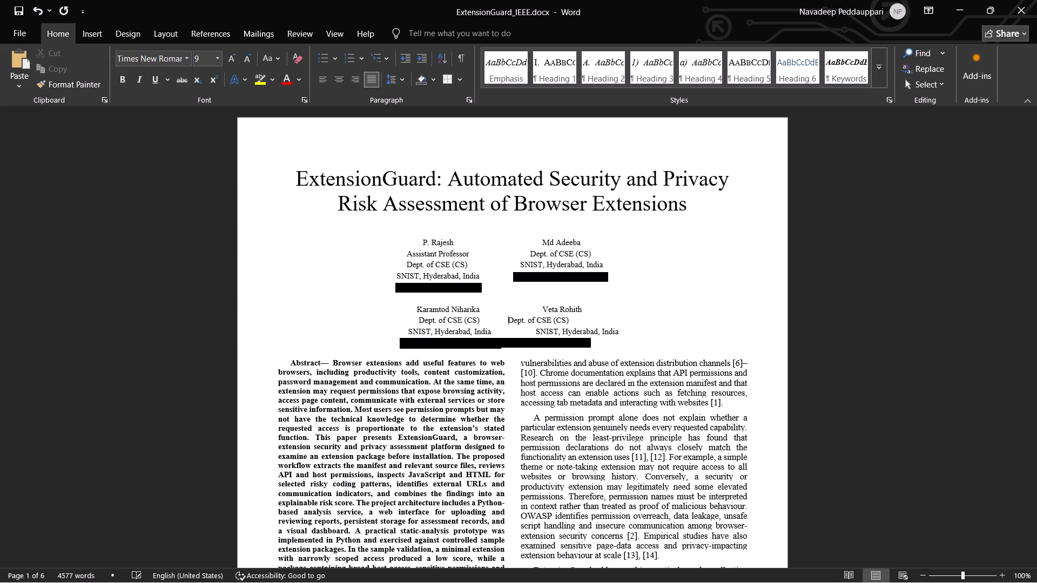
{"action": "key", "text": "space"}
{"action": "key", "text": "space"}
{"action": "key", "text": "space"}
{"action": "key", "text": "space"}
{"action": "key", "text": "space"}
{"action": "key", "text": "space"}
{"action": "key", "text": "space"}
{"action": "key", "text": "space"}
{"action": "key", "text": "space"}
{"action": "key", "text": "space"}
{"action": "key", "text": "space"}
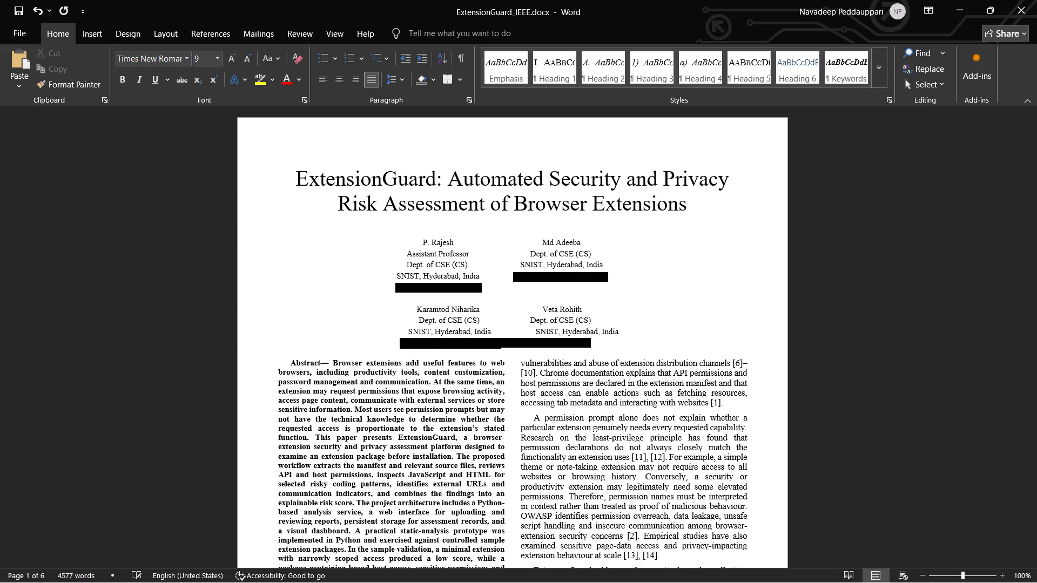
{"action": "key", "text": "space"}
Remove one tab before the lower entry's second-column "SNIST, Hyderabad, India" text.
{"action": "key", "text": "Down"}
{"action": "key", "text": "BackSpace"}
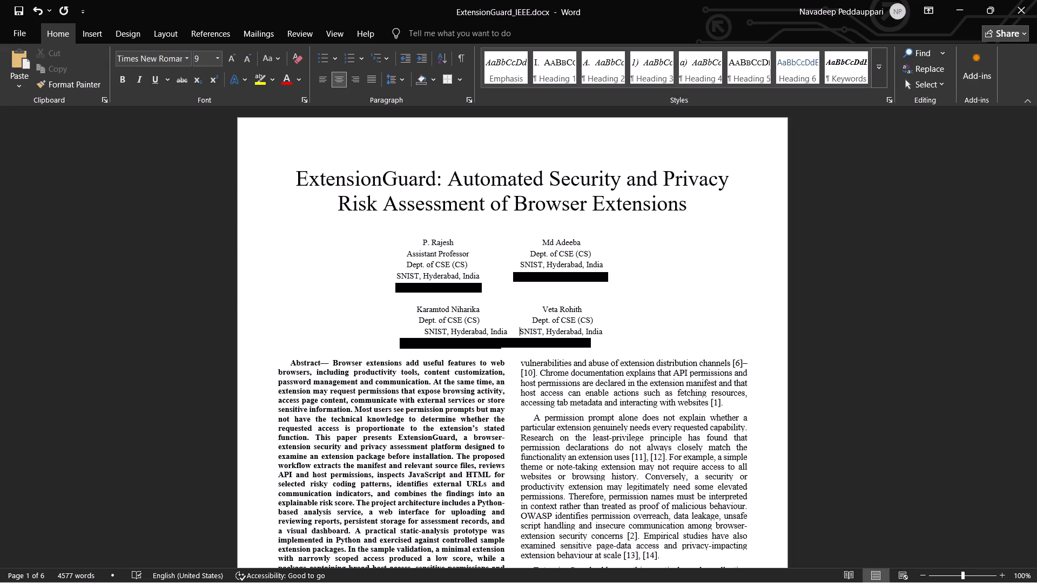
Replace the centring of the lower entry's "SNIST, Hyderabad, India" line with four tabs before its first-column text.
{"action": "key", "text": "Left"}
{"action": "key", "text": "Left"}
{"action": "key", "text": "Left"}
{"action": "key", "text": "Left"}
{"action": "key", "text": "Left"}
{"action": "key", "text": "Left"}
{"action": "key", "text": "Left"}
{"action": "key", "text": "Left"}
{"action": "key", "text": "Left"}
{"action": "key", "text": "Left"}
{"action": "key", "text": "Left"}
{"action": "key", "text": "Left"}
{"action": "key", "text": "Left"}
{"action": "key", "text": "Left"}
{"action": "key", "text": "Left"}
{"action": "key", "text": "Left"}
{"action": "key", "text": "Left"}
{"action": "key", "text": "Left"}
{"action": "key", "text": "Left"}
{"action": "key", "text": "Left"}
{"action": "key", "text": "BackSpace"}
{"action": "key", "text": "BackSpace"}
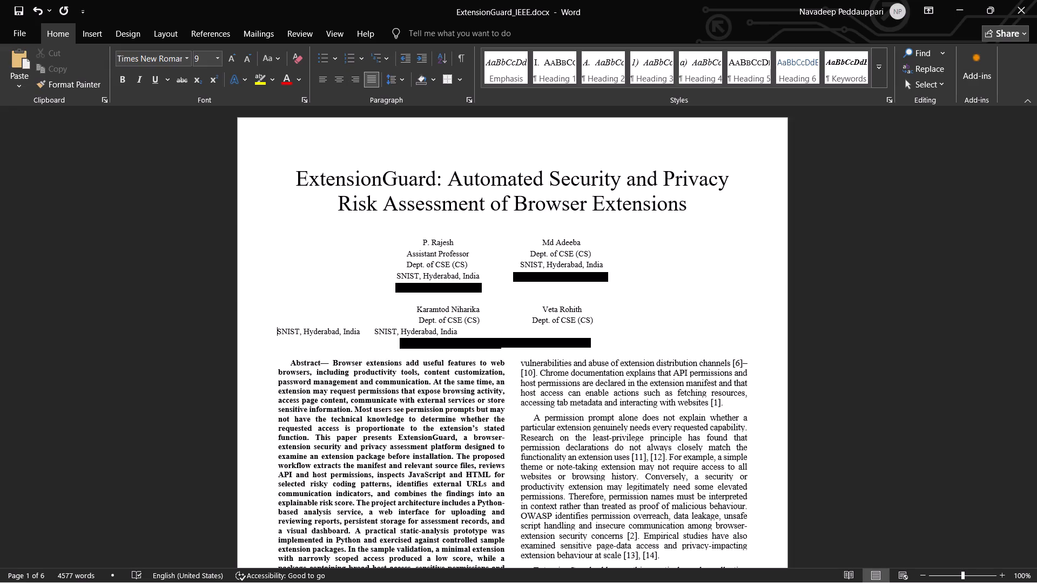
{"action": "key", "text": "Tab"}
{"action": "key", "text": "Tab"}
{"action": "key", "text": "Tab"}
{"action": "key", "text": "Tab"}
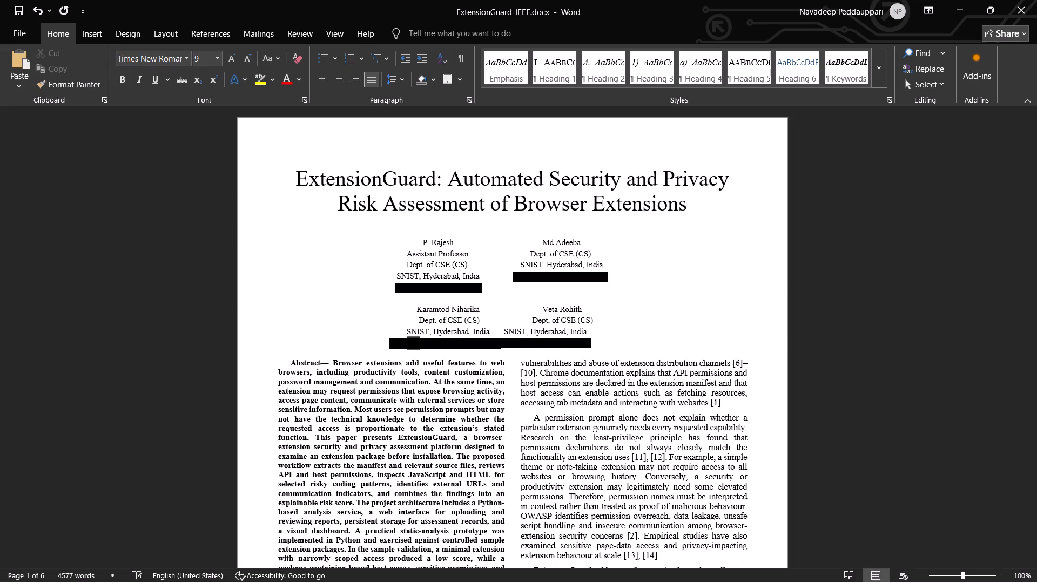
Insert nine spaces before the lower entry's second-column "SNIST, Hyderabad, India" text.
{"action": "key", "text": "Right"}
{"action": "key", "text": "Right"}
{"action": "key", "text": "Right"}
{"action": "key", "text": "Right"}
{"action": "key", "text": "Right"}
{"action": "key", "text": "Right"}
{"action": "key", "text": "Right"}
{"action": "key", "text": "Right"}
{"action": "key", "text": "Right"}
{"action": "key", "text": "Right"}
{"action": "key", "text": "Right"}
{"action": "key", "text": "Right"}
{"action": "key", "text": "Right"}
{"action": "key", "text": "Right"}
{"action": "key", "text": "Right"}
{"action": "key", "text": "Right"}
{"action": "key", "text": "Right"}
{"action": "key", "text": "Right"}
{"action": "key", "text": "Right"}
{"action": "key", "text": "Right"}
{"action": "key", "text": "Left"}
{"action": "key", "text": "Left"}
{"action": "key", "text": "Left"}
{"action": "key", "text": "space"}
{"action": "key", "text": "space"}
{"action": "key", "text": "space"}
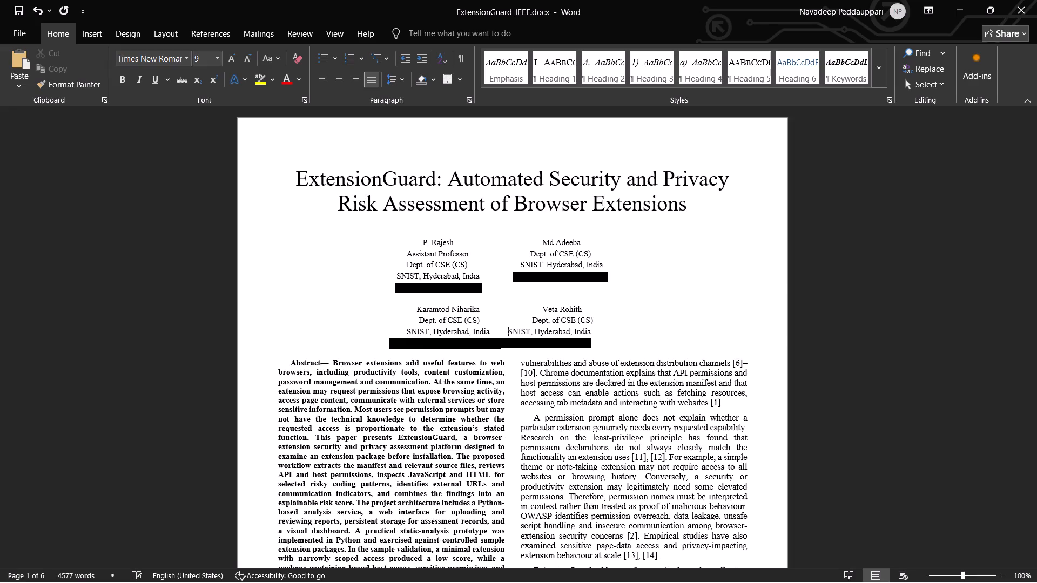
{"action": "key", "text": "space"}
{"action": "key", "text": "space"}
{"action": "key", "text": "space"}
{"action": "key", "text": "space"}
{"action": "key", "text": "space"}
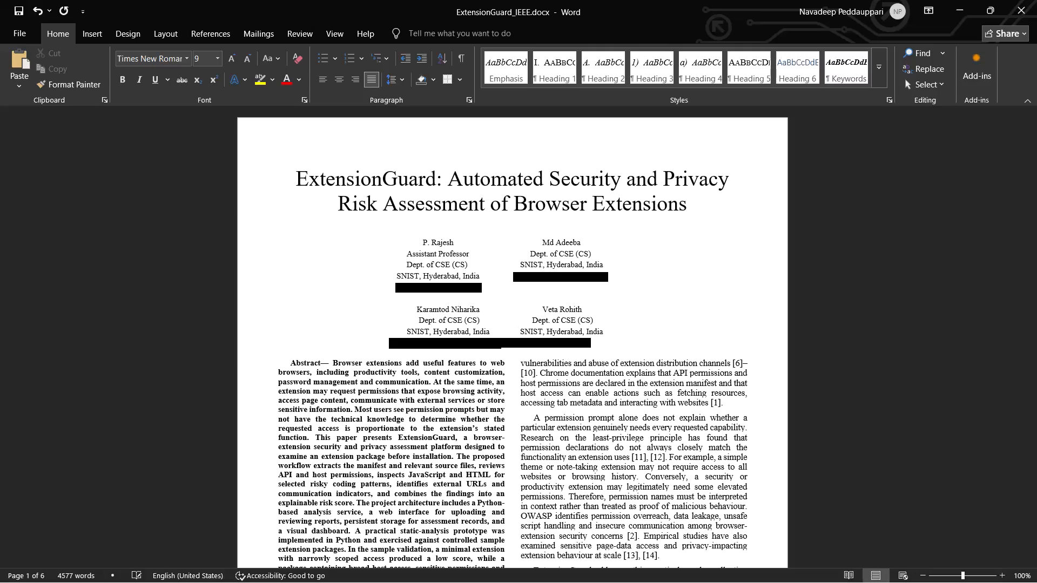
{"action": "key", "text": "space"}
Delete all leading spacing before the lower entry's first-column e-mail address, undoing the merge with the line above.
{"action": "key", "text": "Down"}
{"action": "key", "text": "Down"}
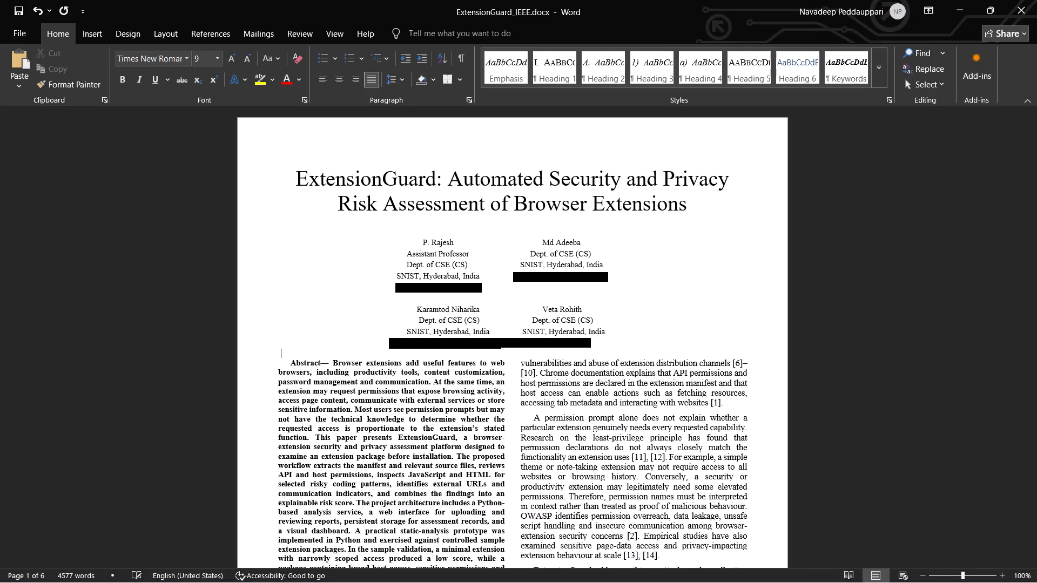
{"action": "key", "text": "Up"}
{"action": "key", "text": "Home"}
{"action": "key", "text": "Right"}
{"action": "key", "text": "Right"}
{"action": "key", "text": "Right"}
{"action": "key", "text": "Right"}
{"action": "key", "text": "Right"}
{"action": "key", "text": "Right"}
{"action": "key", "text": "Right"}
{"action": "key", "text": "Right"}
{"action": "key", "text": "Right"}
{"action": "key", "text": "Right"}
{"action": "key", "text": "Right"}
{"action": "key", "text": "Right"}
{"action": "key", "text": "Right"}
{"action": "key", "text": "BackSpace"}
{"action": "key", "text": "BackSpace"}
{"action": "key", "text": "BackSpace"}
{"action": "key", "text": "BackSpace"}
{"action": "key", "text": "BackSpace"}
{"action": "key", "text": "BackSpace"}
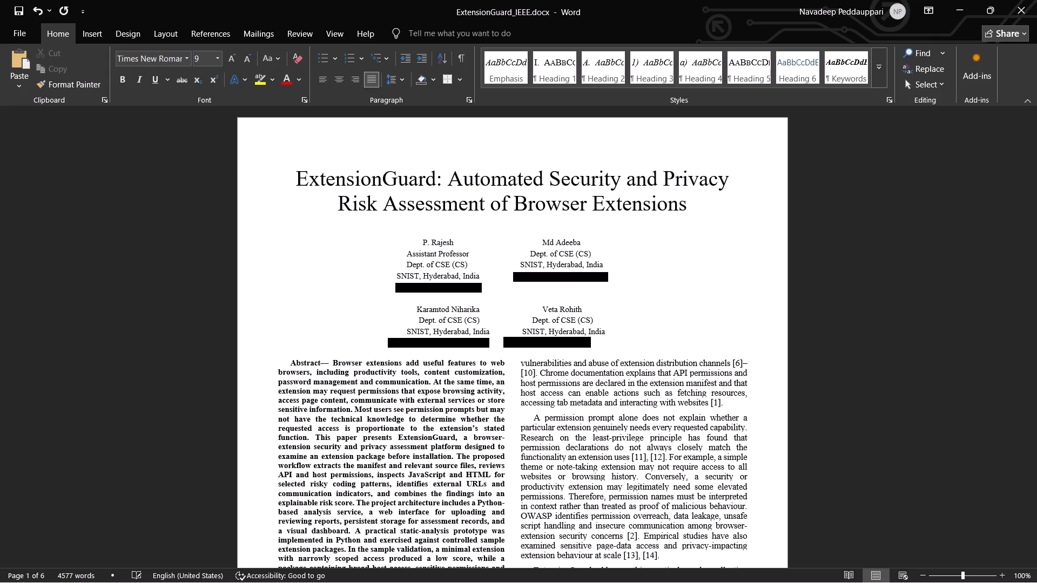
{"action": "key", "text": "BackSpace"}
{"action": "key", "text": "BackSpace"}
{"action": "key", "text": "BackSpace"}
{"action": "key", "text": "BackSpace"}
{"action": "key", "text": "BackSpace"}
{"action": "key", "text": "BackSpace"}
{"action": "key", "text": "BackSpace"}
{"action": "key", "text": "BackSpace"}
{"action": "key", "text": "BackSpace"}
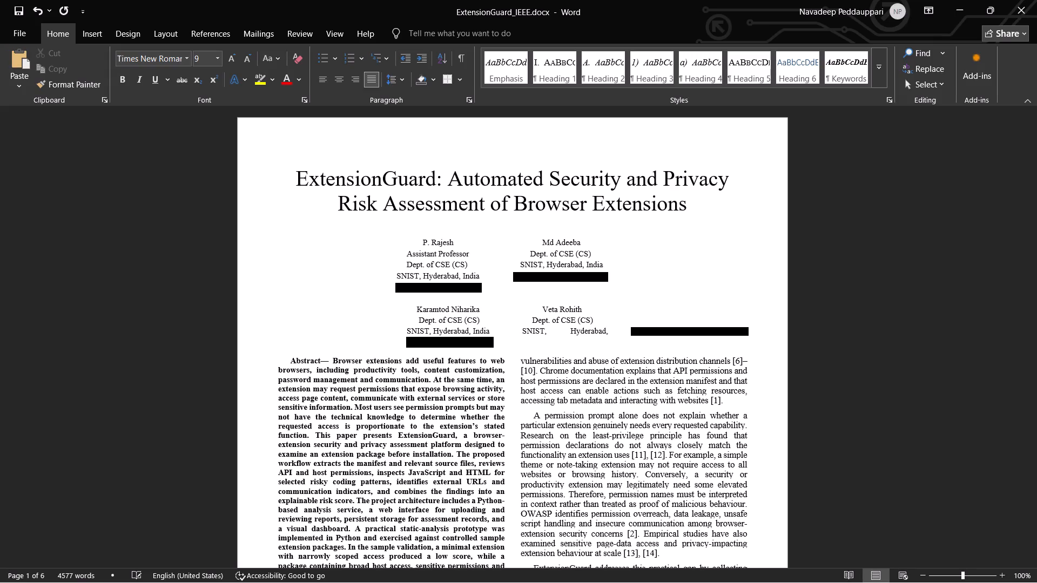
{"action": "key", "text": "ctrl+z"}
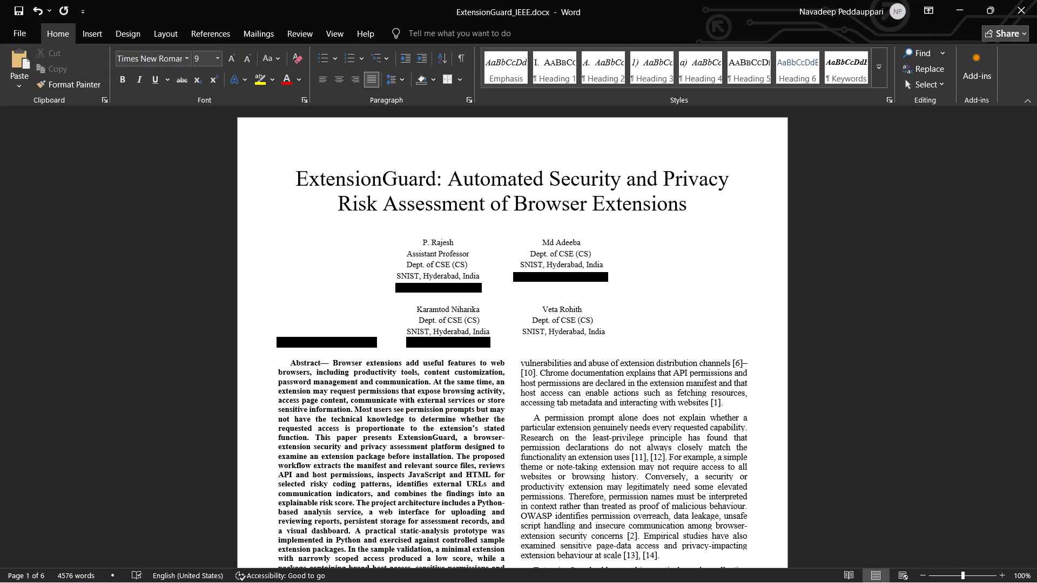
Indent the lower entry's first-column e-mail address with four tabs and 11 spaces.
{"action": "key", "text": "Tab"}
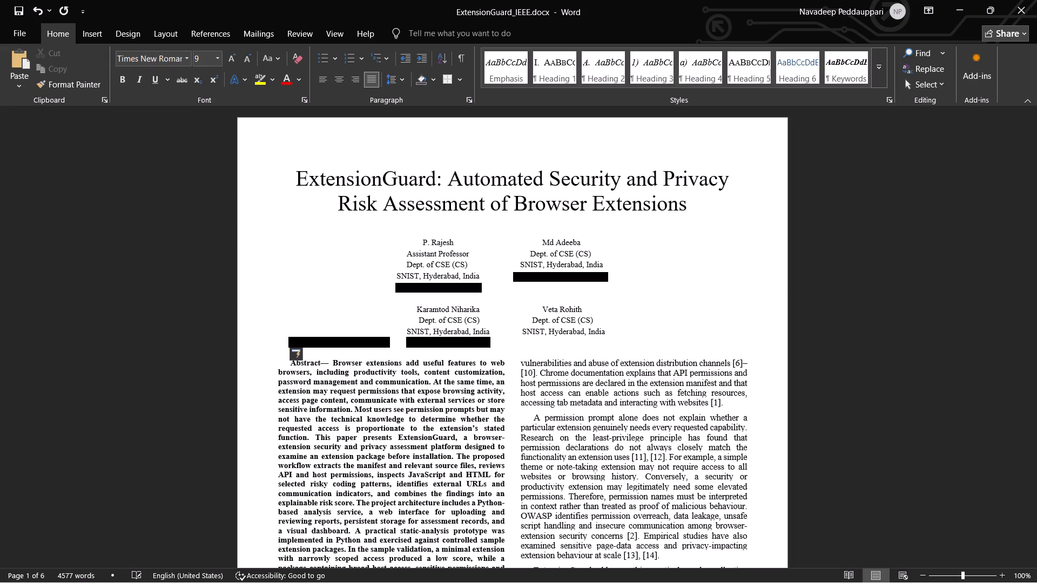
{"action": "key", "text": "Tab"}
{"action": "key", "text": "Tab"}
{"action": "key", "text": "Tab"}
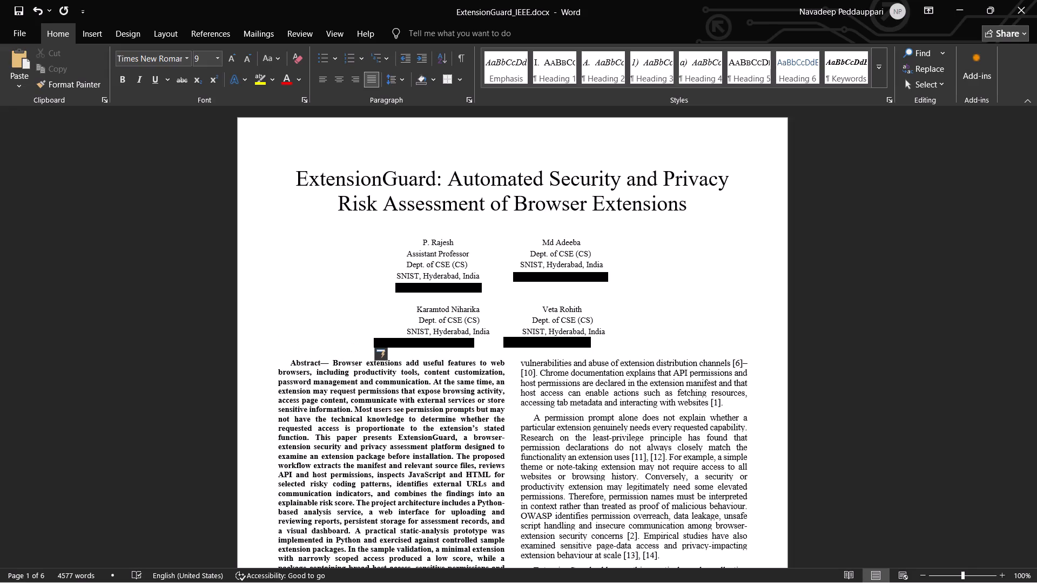
{"action": "key", "text": "Tab"}
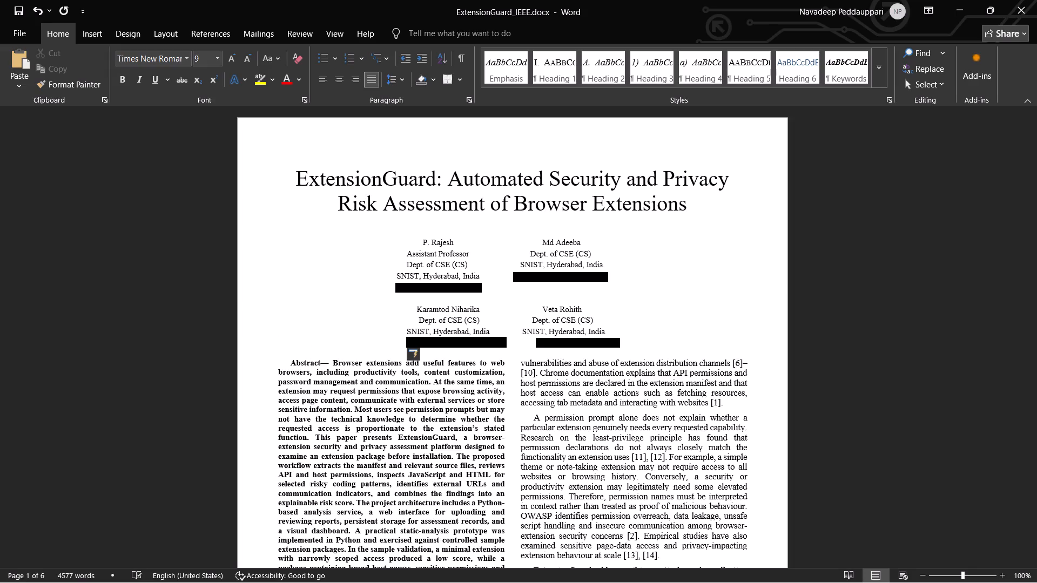
{"action": "key", "text": "BackSpace"}
{"action": "key", "text": "space"}
{"action": "key", "text": "space"}
{"action": "key", "text": "space"}
{"action": "key", "text": "space"}
{"action": "key", "text": "space"}
{"action": "key", "text": "space"}
{"action": "key", "text": "space"}
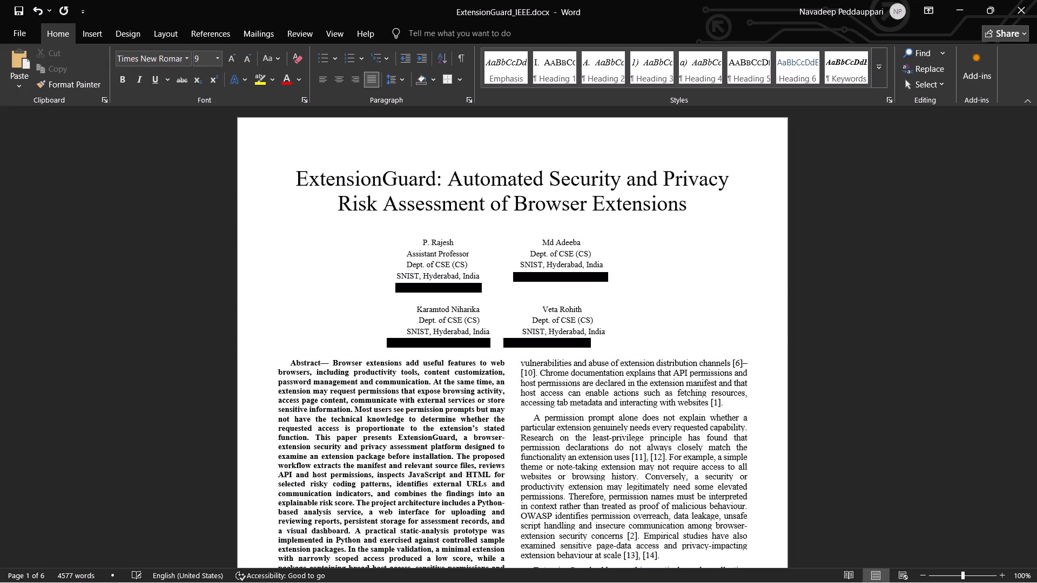
{"action": "key", "text": "space"}
{"action": "key", "text": "space"}
{"action": "key", "text": "space"}
{"action": "key", "text": "space"}
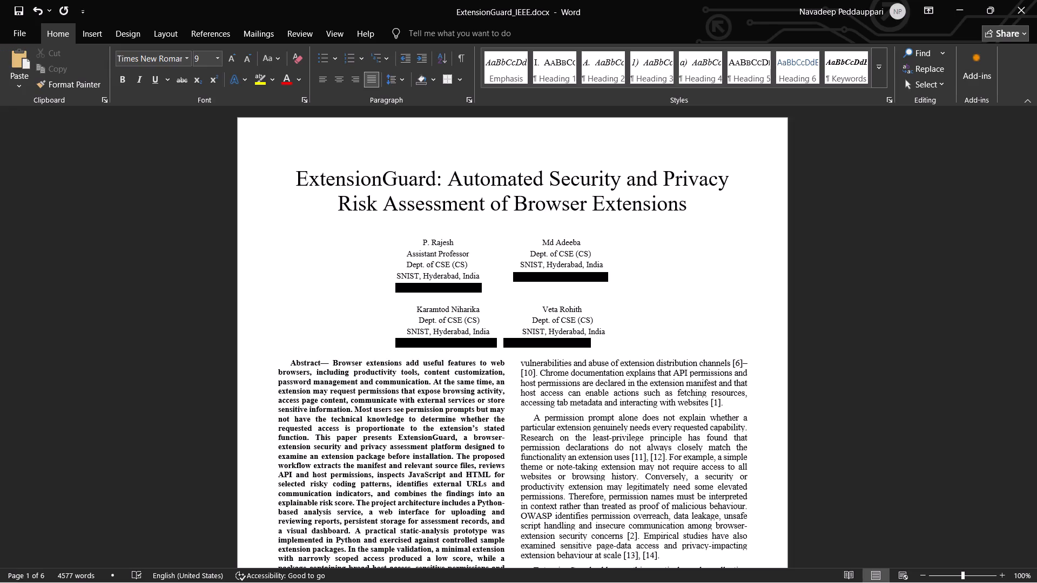
Replace the indent before the lower entry's first-column "SNIST, Hyderabad, India" text with three tabs and 11 spaces.
{"action": "key", "text": "Up"}
{"action": "key", "text": "BackSpace"}
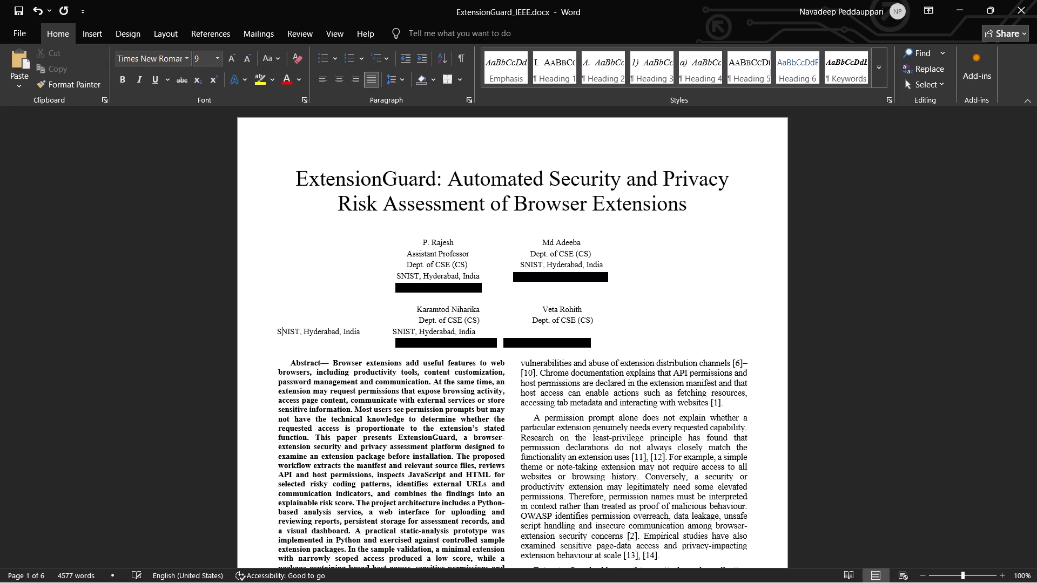
{"action": "key", "text": "Tab"}
{"action": "key", "text": "Tab"}
{"action": "key", "text": "Tab"}
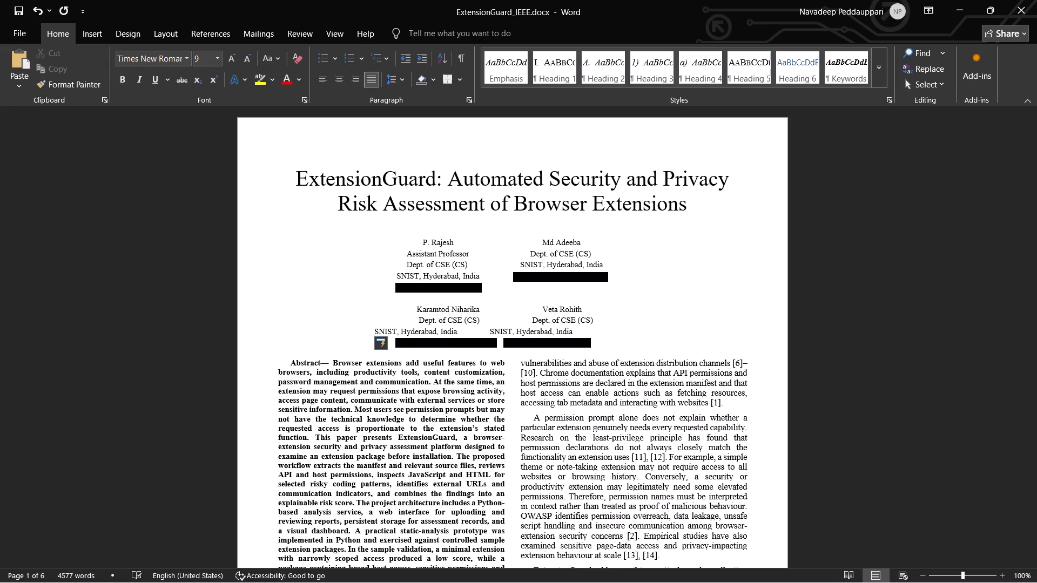
{"action": "key", "text": "space"}
{"action": "key", "text": "space"}
{"action": "key", "text": "space"}
{"action": "key", "text": "space"}
{"action": "key", "text": "space"}
{"action": "key", "text": "space"}
{"action": "key", "text": "space"}
{"action": "key", "text": "space"}
{"action": "key", "text": "space"}
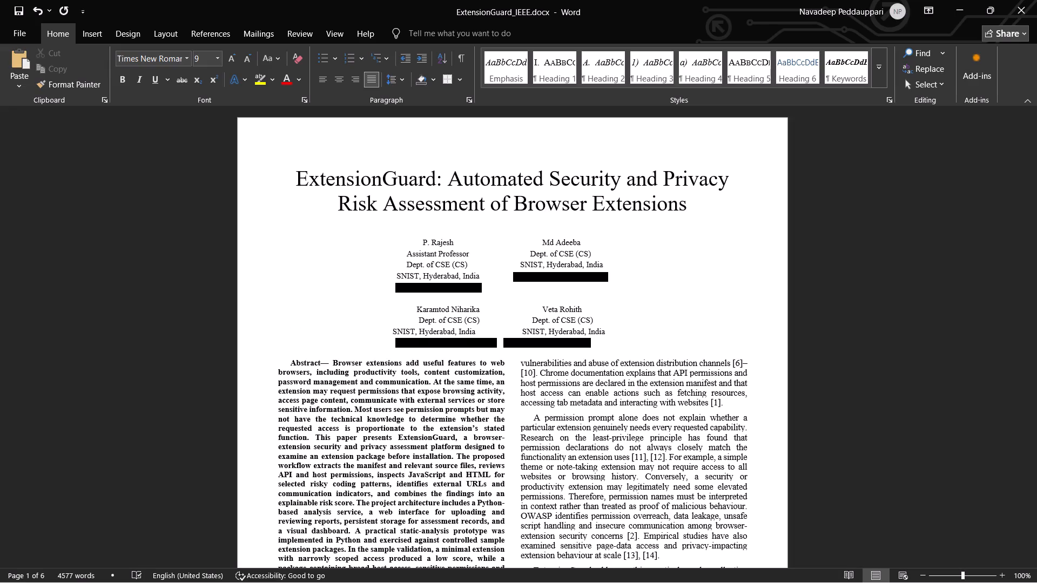
{"action": "key", "text": "space"}
{"action": "key", "text": "space"}
Remove five spaces before the lower entry's first-column "Dept. of CSE (CS)" text.
{"action": "key", "text": "Up"}
{"action": "key", "text": "Right"}
{"action": "key", "text": "Right"}
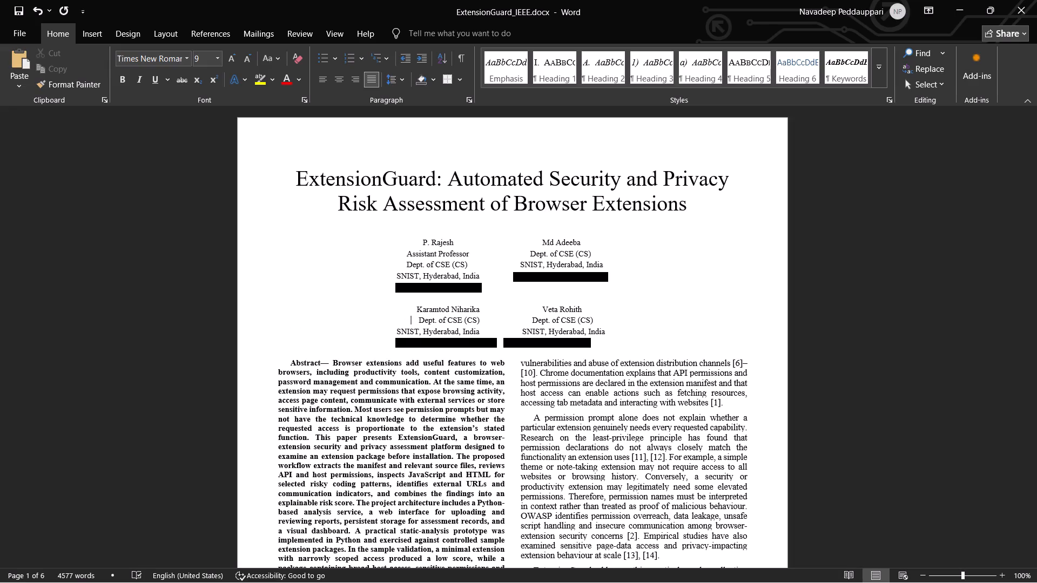
{"action": "key", "text": "Right"}
{"action": "key", "text": "Right"}
{"action": "key", "text": "Right"}
{"action": "key", "text": "Right"}
{"action": "key", "text": "BackSpace"}
{"action": "key", "text": "BackSpace"}
{"action": "key", "text": "BackSpace"}
{"action": "key", "text": "BackSpace"}
{"action": "key", "text": "BackSpace"}
Remove five spaces before the lower entry's first-column author name.
{"action": "key", "text": "Up"}
{"action": "key", "text": "Right"}
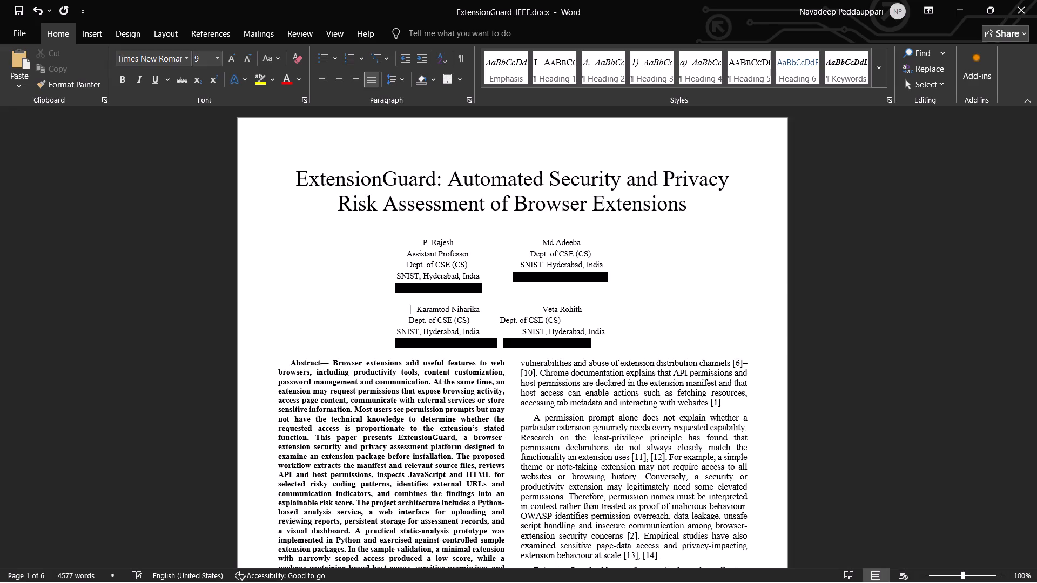
{"action": "key", "text": "Right"}
{"action": "key", "text": "Right"}
{"action": "key", "text": "Right"}
{"action": "key", "text": "BackSpace"}
{"action": "key", "text": "BackSpace"}
{"action": "key", "text": "BackSpace"}
{"action": "key", "text": "BackSpace"}
{"action": "key", "text": "BackSpace"}
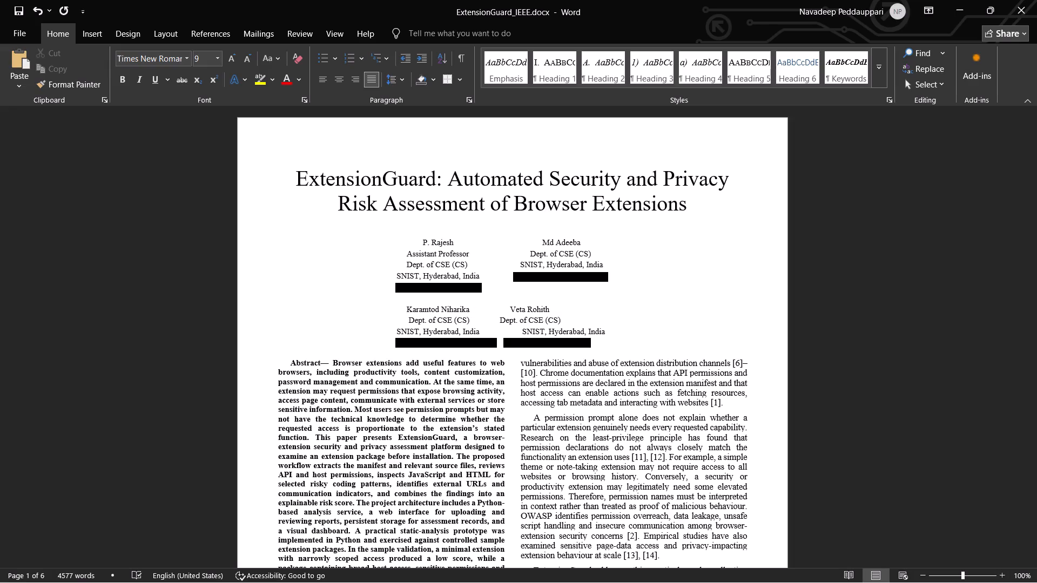
Remove three spaces before the lower entry's first-column e-mail address.
{"action": "key", "text": "Down"}
{"action": "key", "text": "Down"}
{"action": "key", "text": "Down"}
{"action": "key", "text": "Left"}
{"action": "key", "text": "Left"}
{"action": "key", "text": "Left"}
{"action": "key", "text": "Left"}
{"action": "key", "text": "Right"}
{"action": "key", "text": "BackSpace"}
{"action": "key", "text": "BackSpace"}
{"action": "key", "text": "BackSpace"}
Insert a tab and three spaces before the lower entry's second-column author name.
{"action": "key", "text": "Right"}
{"action": "key", "text": "Right"}
{"action": "key", "text": "Right"}
{"action": "key", "text": "Right"}
{"action": "key", "text": "Right"}
{"action": "key", "text": "Right"}
{"action": "key", "text": "Right"}
{"action": "key", "text": "Right"}
{"action": "key", "text": "Right"}
{"action": "key", "text": "Right"}
{"action": "key", "text": "Right"}
{"action": "key", "text": "Right"}
{"action": "key", "text": "Right"}
{"action": "key", "text": "Right"}
{"action": "key", "text": "Right"}
{"action": "key", "text": "Right"}
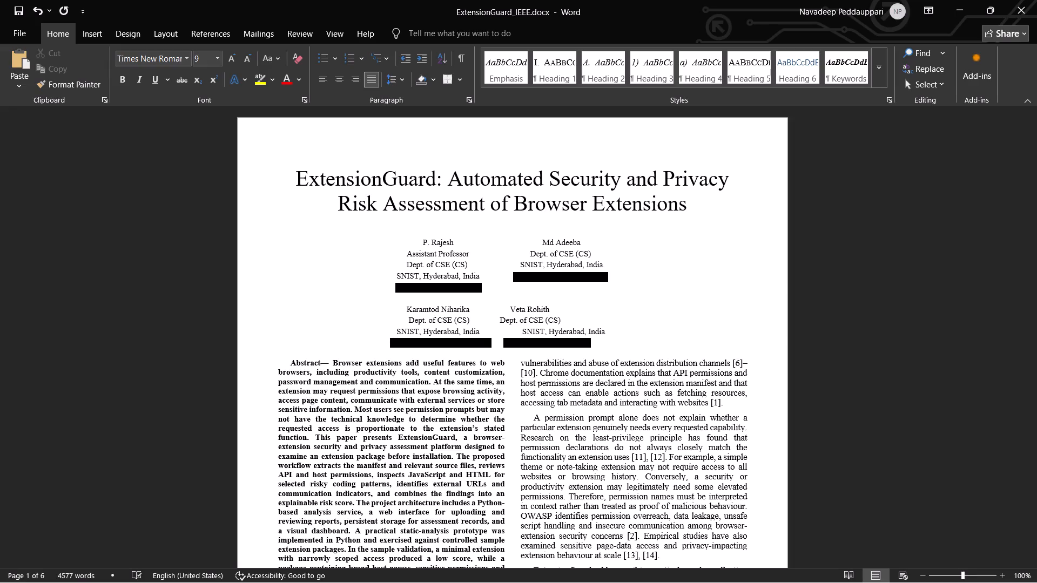
{"action": "key", "text": "Right"}
{"action": "key", "text": "Up"}
{"action": "key", "text": "Up"}
{"action": "key", "text": "Up"}
{"action": "key", "text": "ctrl+Right"}
{"action": "key", "text": "ctrl+Right"}
{"action": "key", "text": "ctrl+Right"}
{"action": "key", "text": "ctrl+Right"}
{"action": "key", "text": "Tab"}
{"action": "key", "text": "space"}
{"action": "key", "text": "space"}
{"action": "key", "text": "space"}
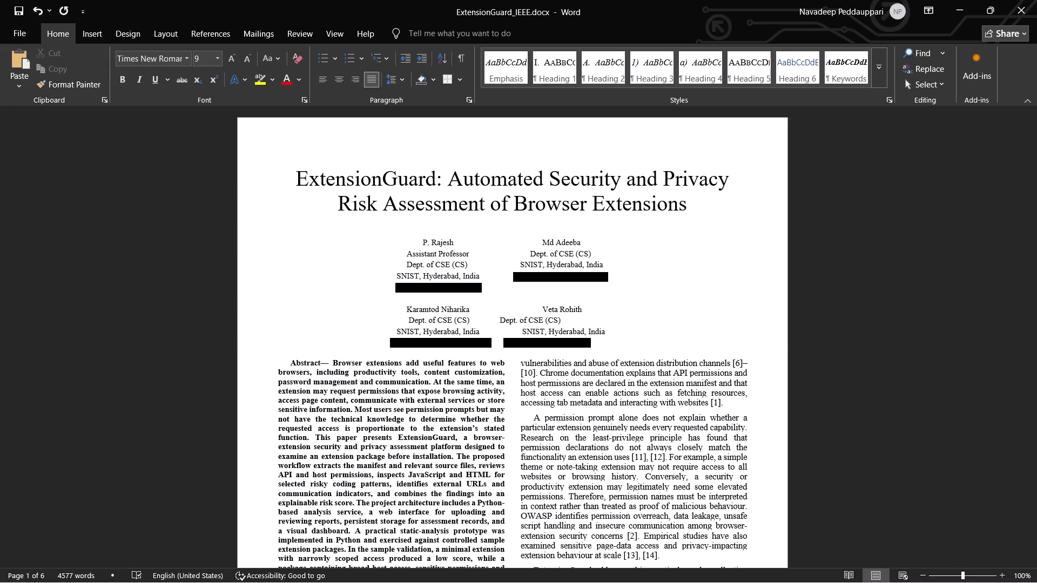
Insert one tab and 14 spaces before the lower entry's second-column "Dept. of CSE (CS)" text.
{"action": "key", "text": "Down"}
{"action": "key", "text": "Left"}
{"action": "key", "text": "ctrl+Left"}
{"action": "key", "text": "ctrl+Left"}
{"action": "key", "text": "ctrl+Left"}
{"action": "key", "text": "ctrl+Left"}
{"action": "key", "text": "Tab"}
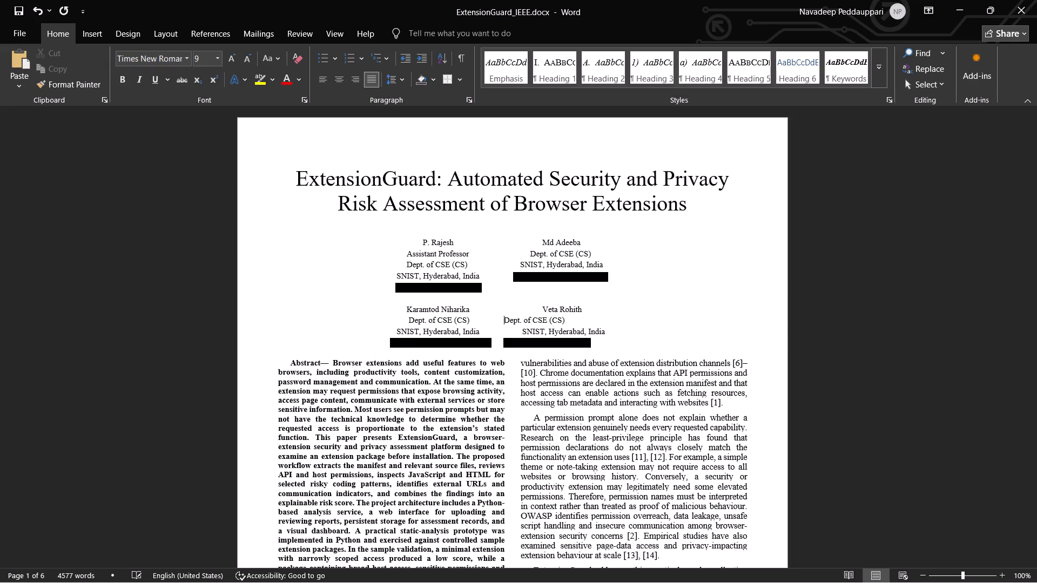
{"action": "key", "text": "Tab"}
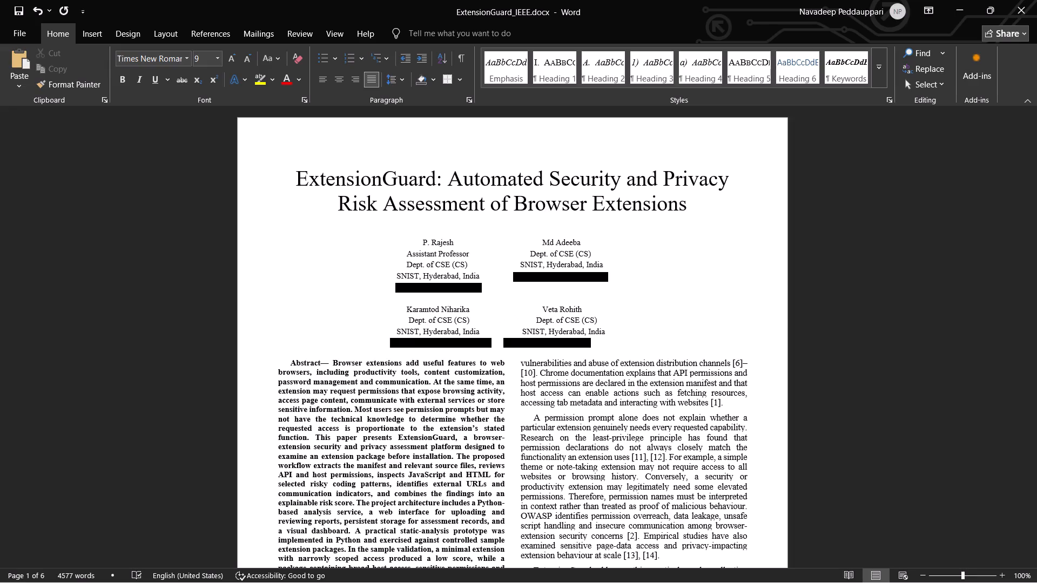
{"action": "key", "text": "BackSpace"}
{"action": "key", "text": "space"}
{"action": "key", "text": "space"}
{"action": "key", "text": "space"}
{"action": "key", "text": "space"}
{"action": "key", "text": "space"}
{"action": "key", "text": "space"}
{"action": "key", "text": "space"}
{"action": "key", "text": "space"}
{"action": "key", "text": "space"}
{"action": "key", "text": "space"}
{"action": "key", "text": "space"}
{"action": "key", "text": "space"}
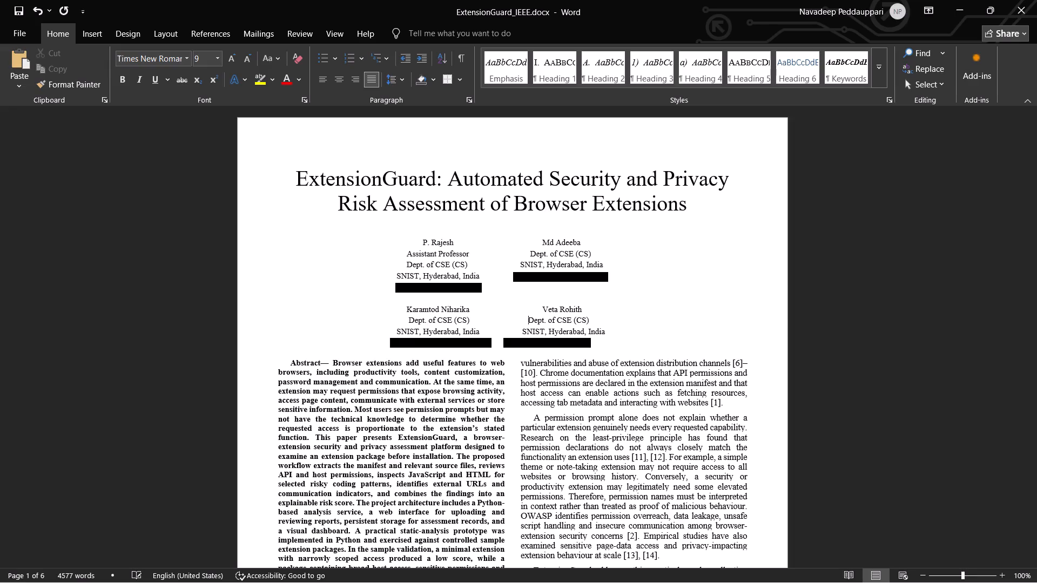
{"action": "key", "text": "space"}
{"action": "key", "text": "space"}
Add eight spaces before the lower entry's second-column e-mail address to line it up under "SNIST, Hyderabad, India".
{"action": "key", "text": "Down"}
{"action": "key", "text": "Left"}
{"action": "key", "text": "Left"}
{"action": "key", "text": "Down"}
{"action": "key", "text": "Left"}
{"action": "key", "text": "Left"}
{"action": "key", "text": "Left"}
{"action": "key", "text": "Left"}
{"action": "key", "text": "Left"}
{"action": "key", "text": "Left"}
{"action": "key", "text": "Tab"}
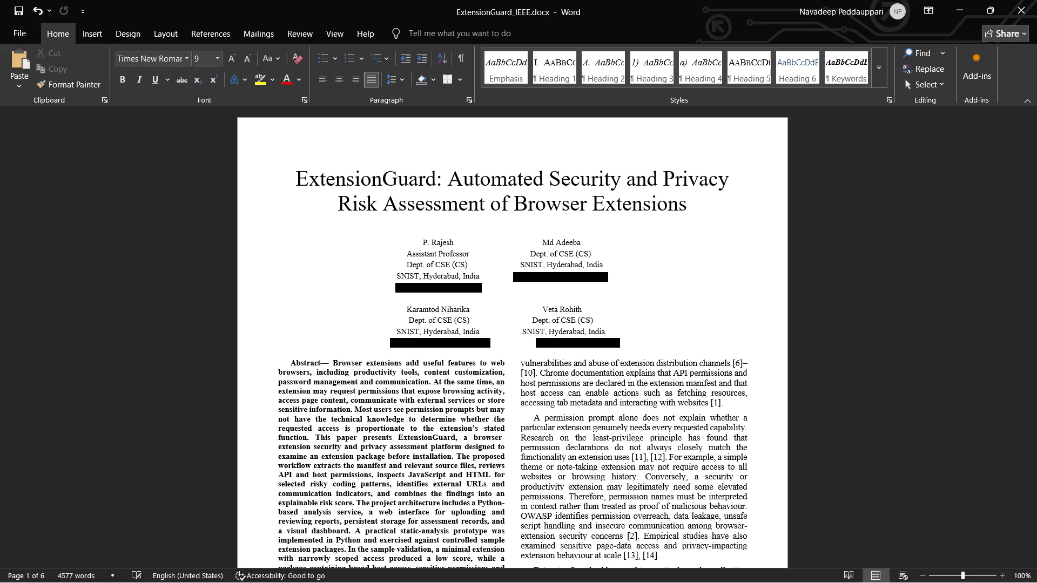
{"action": "key", "text": "BackSpace"}
{"action": "key", "text": "BackSpace"}
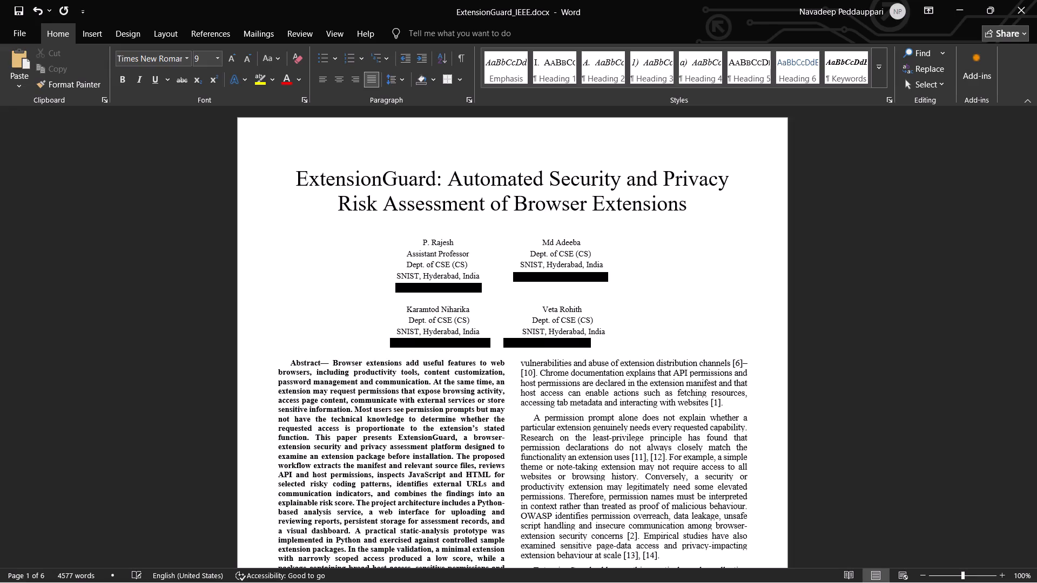
{"action": "key", "text": "space"}
{"action": "key", "text": "space"}
{"action": "key", "text": "space"}
{"action": "key", "text": "space"}
{"action": "key", "text": "space"}
{"action": "key", "text": "space"}
{"action": "key", "text": "space"}
{"action": "key", "text": "space"}
{"action": "key", "text": "space"}
{"action": "key", "text": "space"}
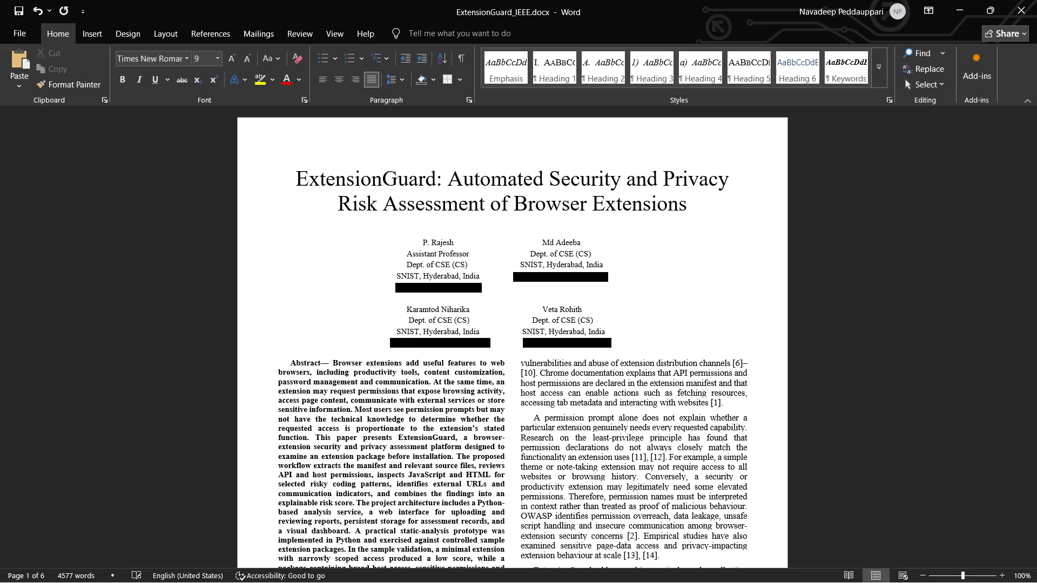
{"action": "key", "text": "BackSpace"}
Review the author block and the layout of the first two pages of the ExtensionGuard paper.
{"action": "scroll", "coordinate": [531, 262], "scroll_direction": "down", "scroll_amount": 1}
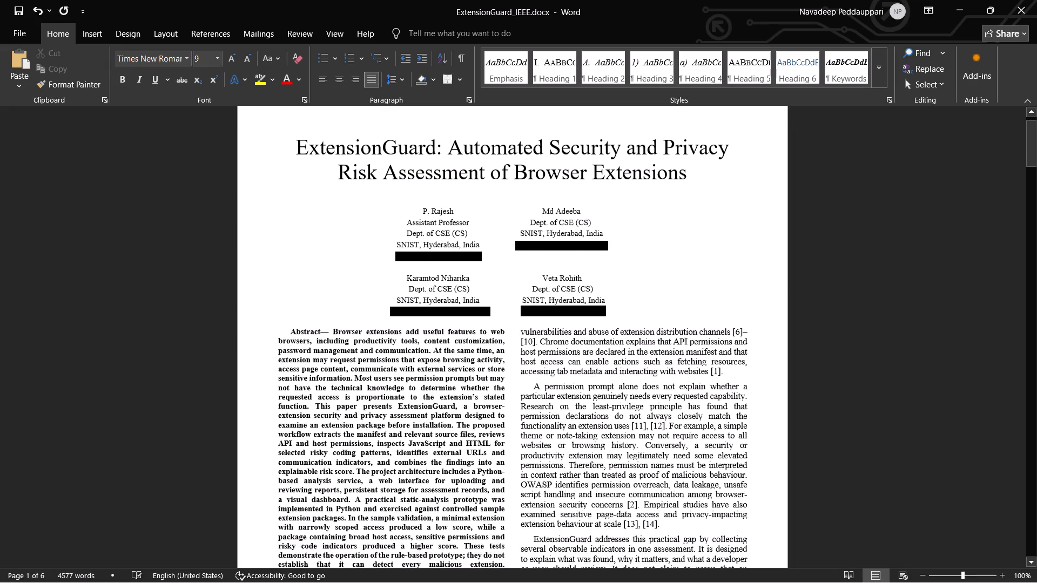
{"action": "scroll", "coordinate": [531, 262], "scroll_direction": "up", "scroll_amount": 2}
{"action": "scroll", "coordinate": [531, 262], "scroll_direction": "down", "scroll_amount": 1}
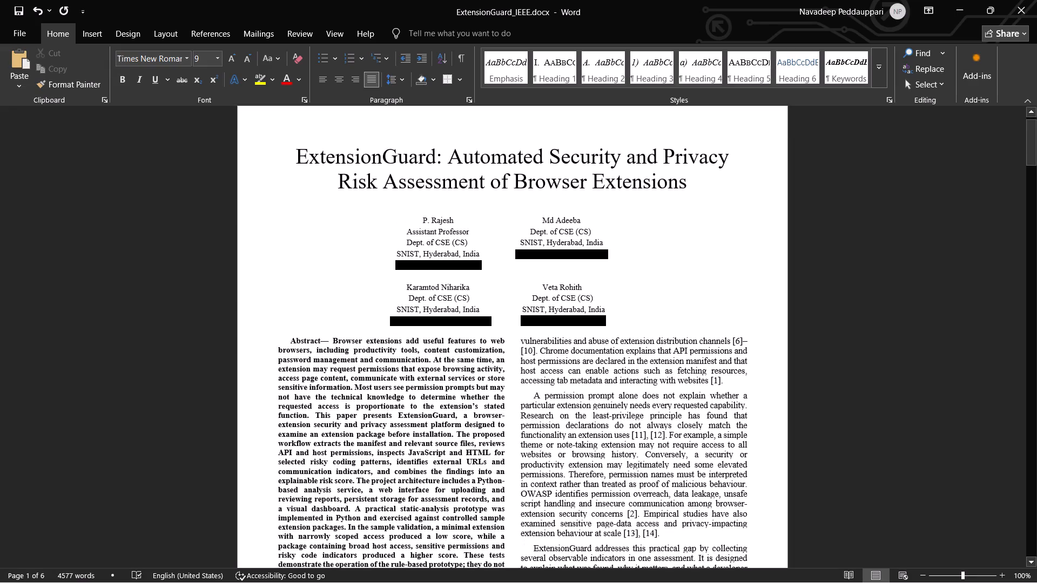
{"action": "scroll", "coordinate": [531, 262], "scroll_direction": "down", "scroll_amount": 2}
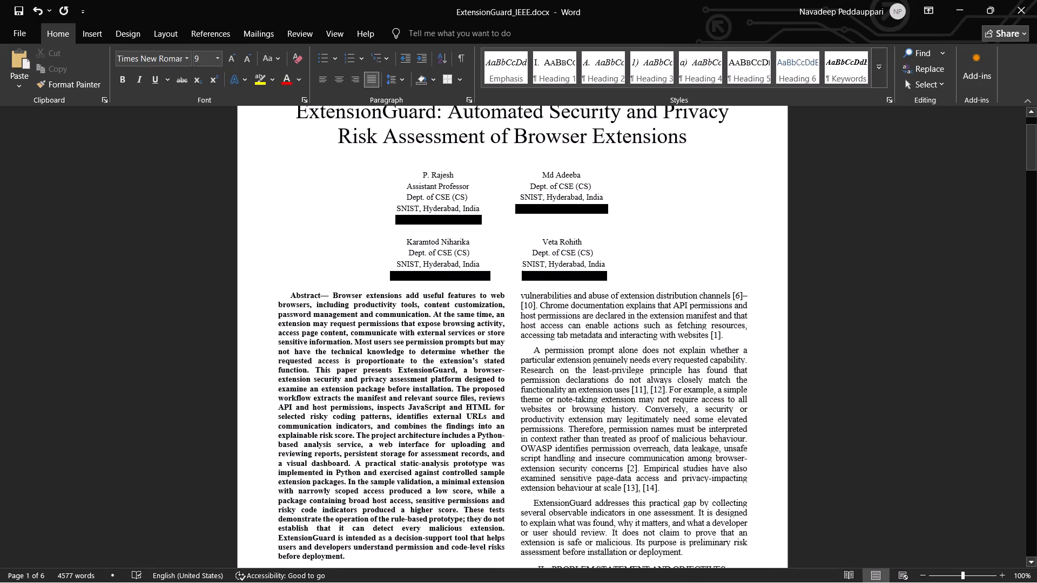
{"action": "scroll", "coordinate": [509, 307], "scroll_direction": "down", "scroll_amount": 4}
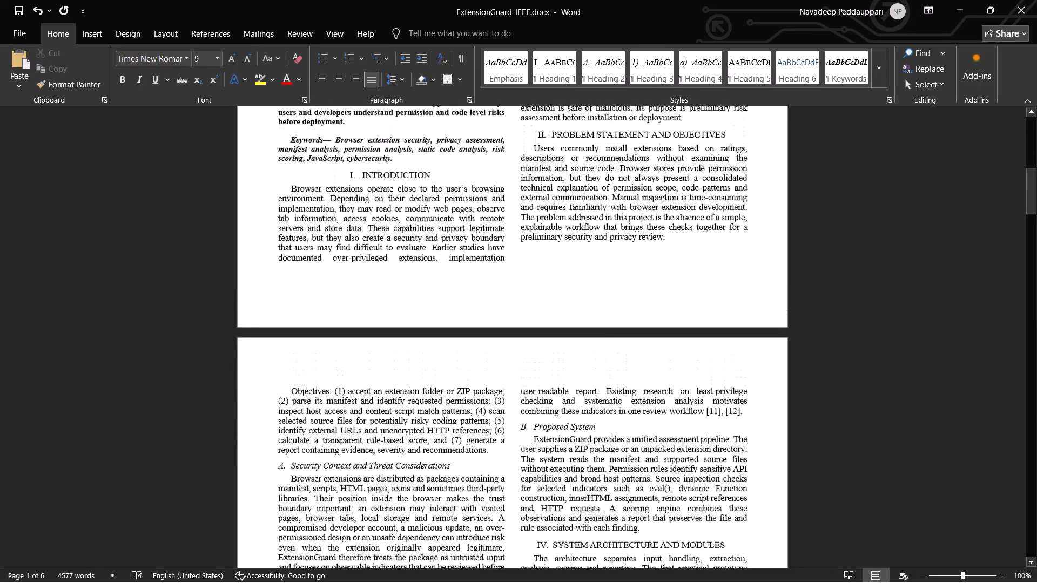
{"action": "scroll", "coordinate": [509, 307], "scroll_direction": "up", "scroll_amount": 5}
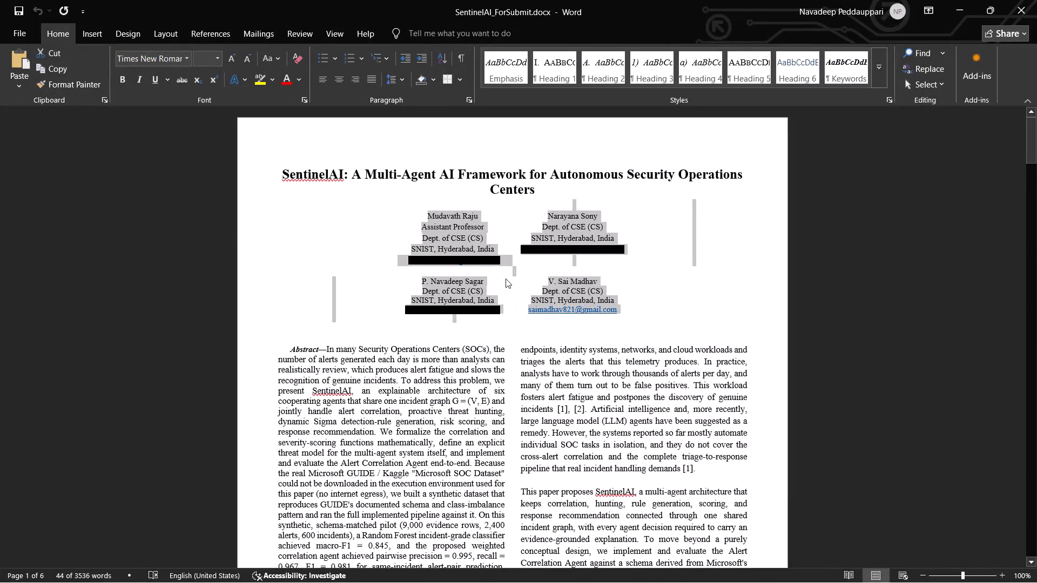
Copy the formatting of the paper title in SentinelAI_ForSubmit.docx and apply it to the full title in ExtensionGuard_IEEE.docx.
{"action": "left_click", "coordinate": [709, 316]}
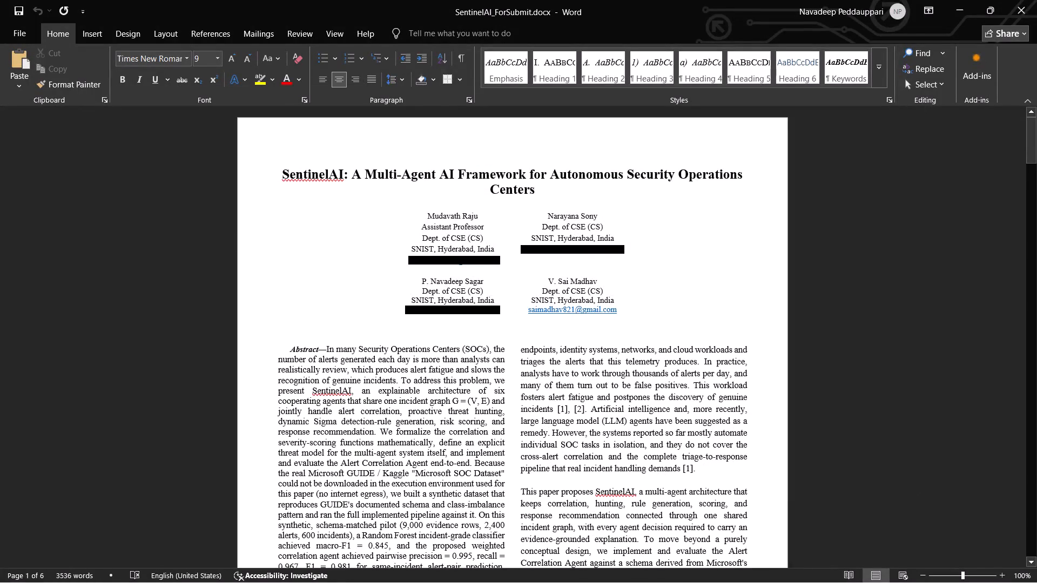
{"action": "left_click_drag", "start_coordinate": [281, 174], "coordinate": [436, 189]}
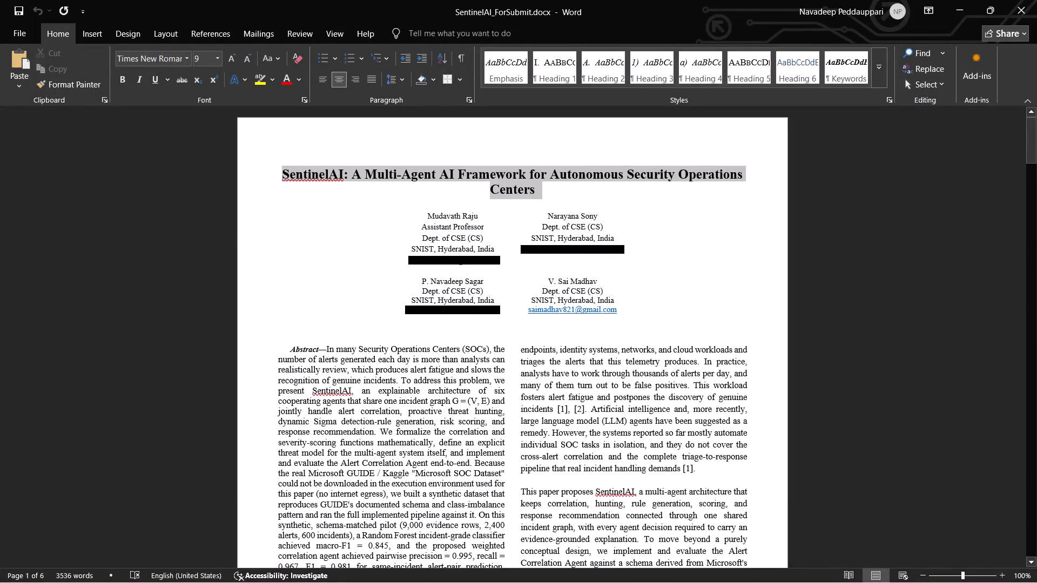
{"action": "left_click_drag", "start_coordinate": [436, 189], "coordinate": [537, 184]}
{"action": "key", "text": "ctrl+alt+c"}
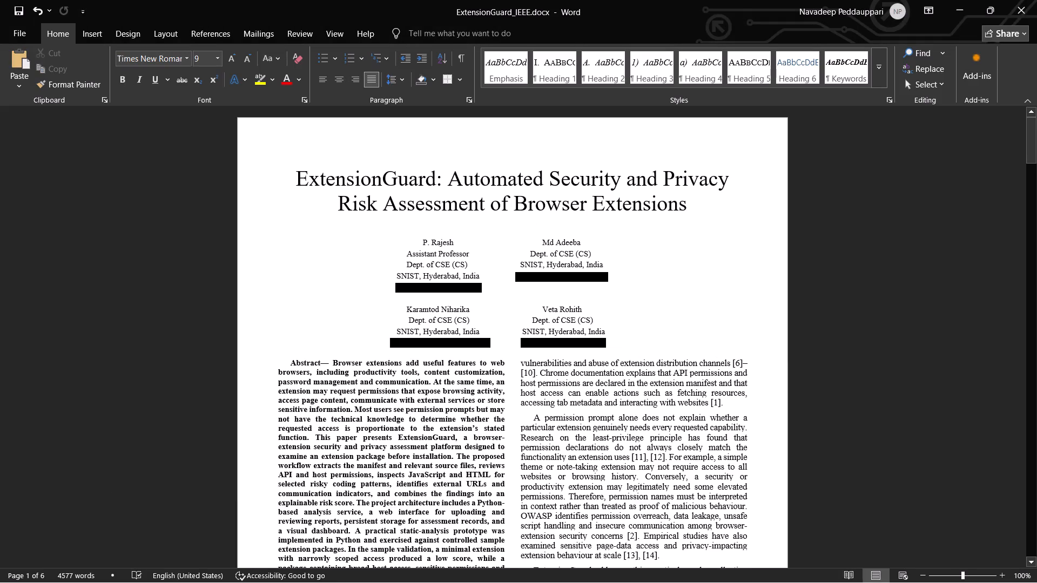
{"action": "left_click_drag", "start_coordinate": [298, 177], "coordinate": [692, 217]}
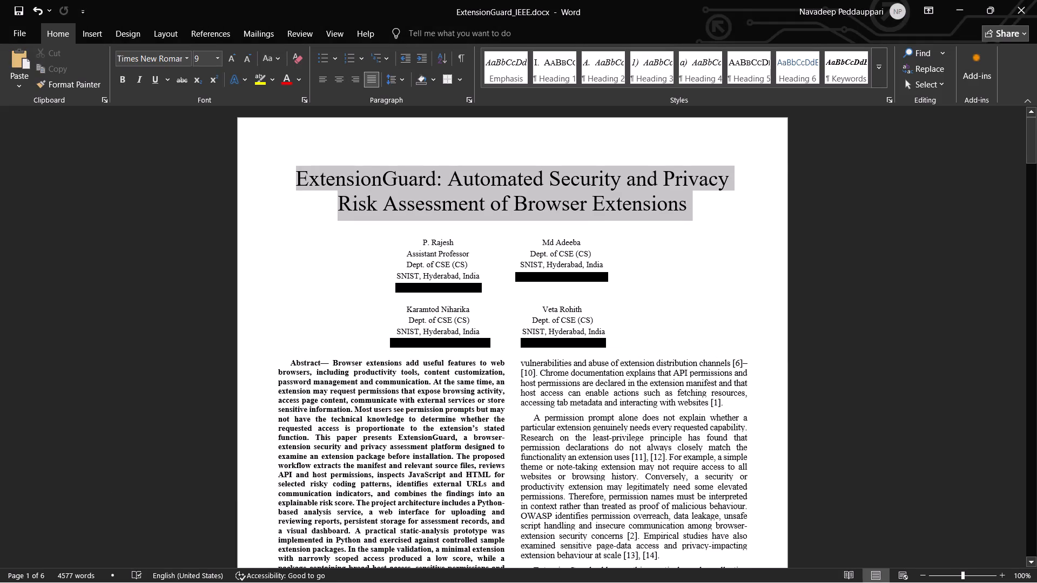
{"action": "left_click_drag", "start_coordinate": [692, 217], "coordinate": [694, 216]}
{"action": "key", "text": "ctrl+alt+v"}
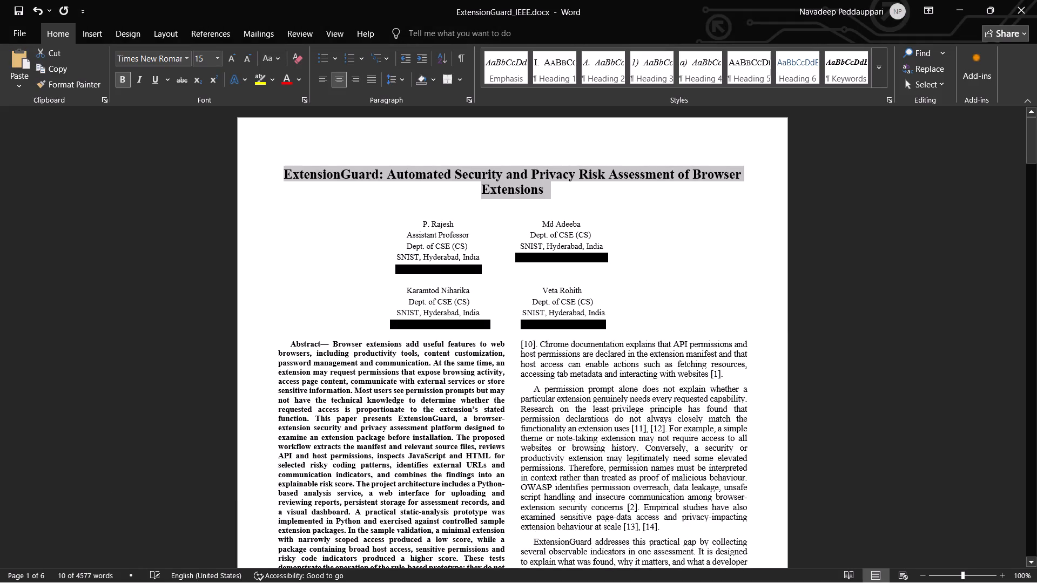
Replace the blank line between the ExtensionGuard title and the author block with one in the title's formatting.
{"action": "left_click", "coordinate": [489, 208]}
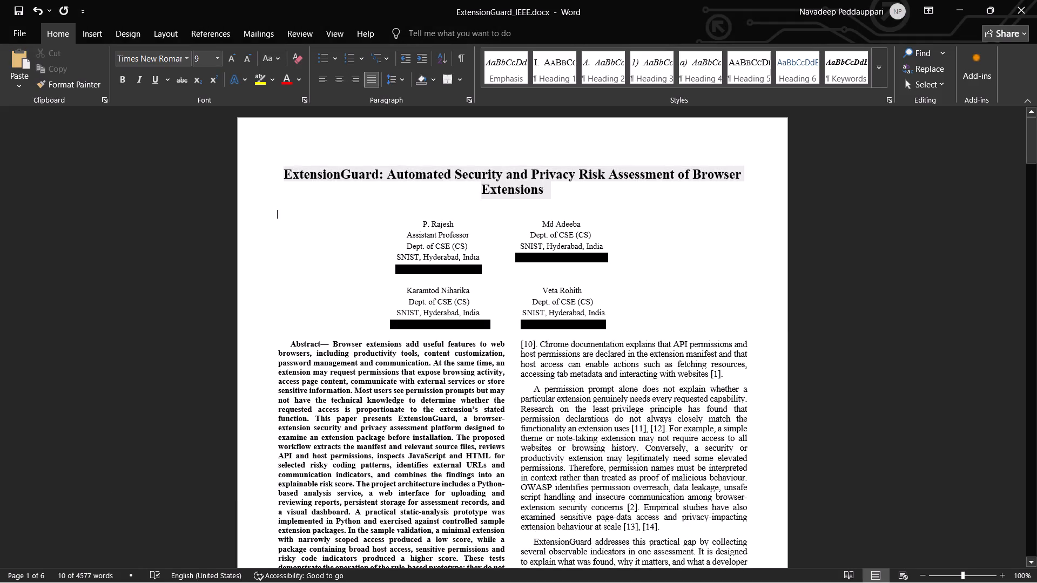
{"action": "key", "text": "BackSpace"}
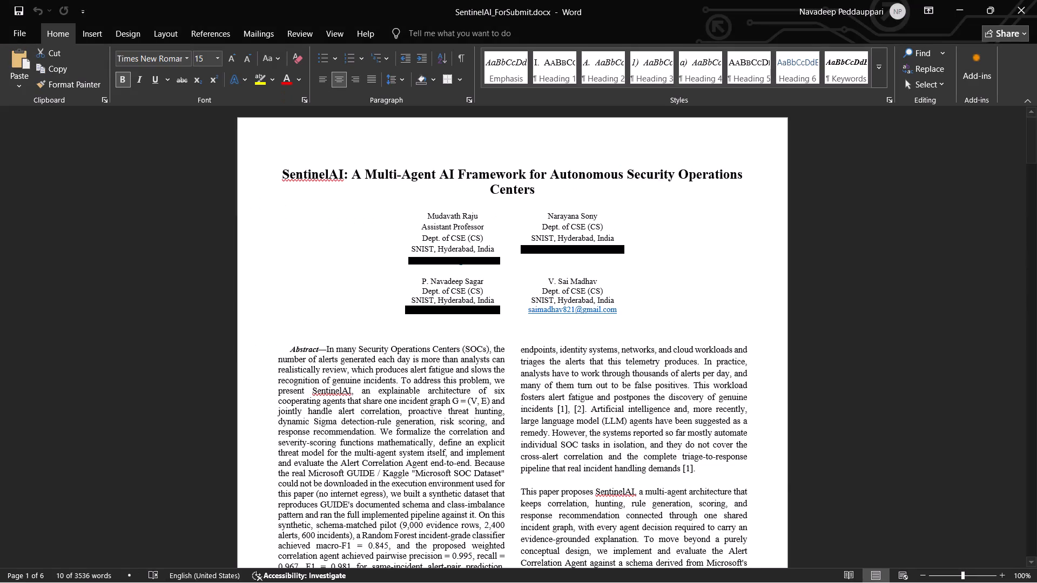
{"action": "key", "text": "Return"}
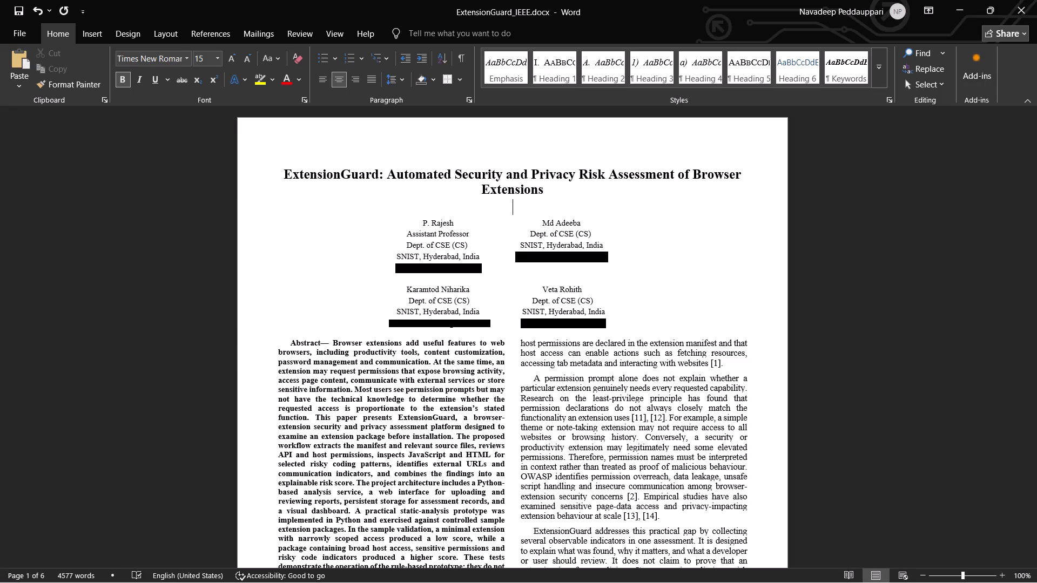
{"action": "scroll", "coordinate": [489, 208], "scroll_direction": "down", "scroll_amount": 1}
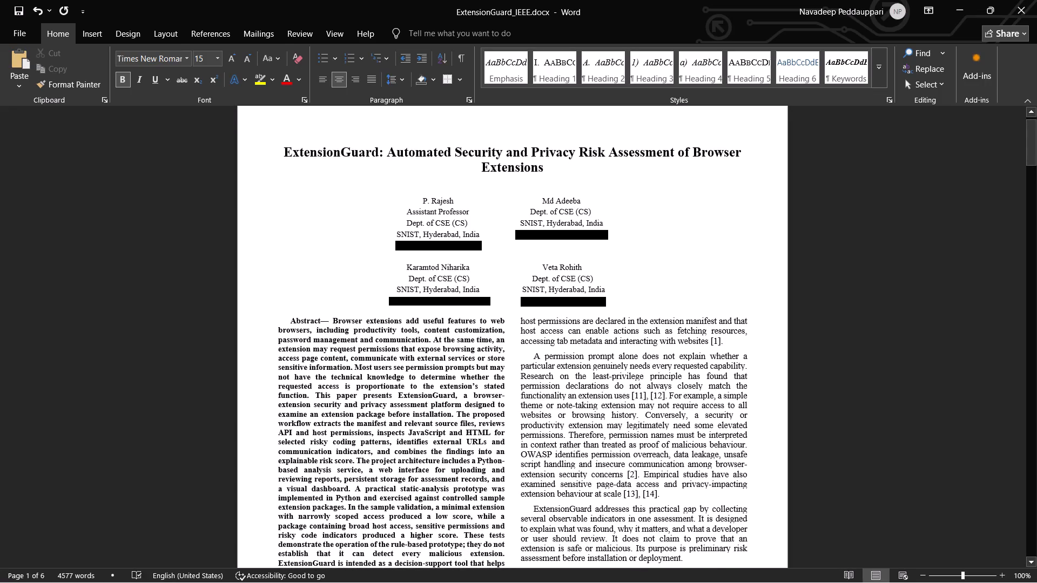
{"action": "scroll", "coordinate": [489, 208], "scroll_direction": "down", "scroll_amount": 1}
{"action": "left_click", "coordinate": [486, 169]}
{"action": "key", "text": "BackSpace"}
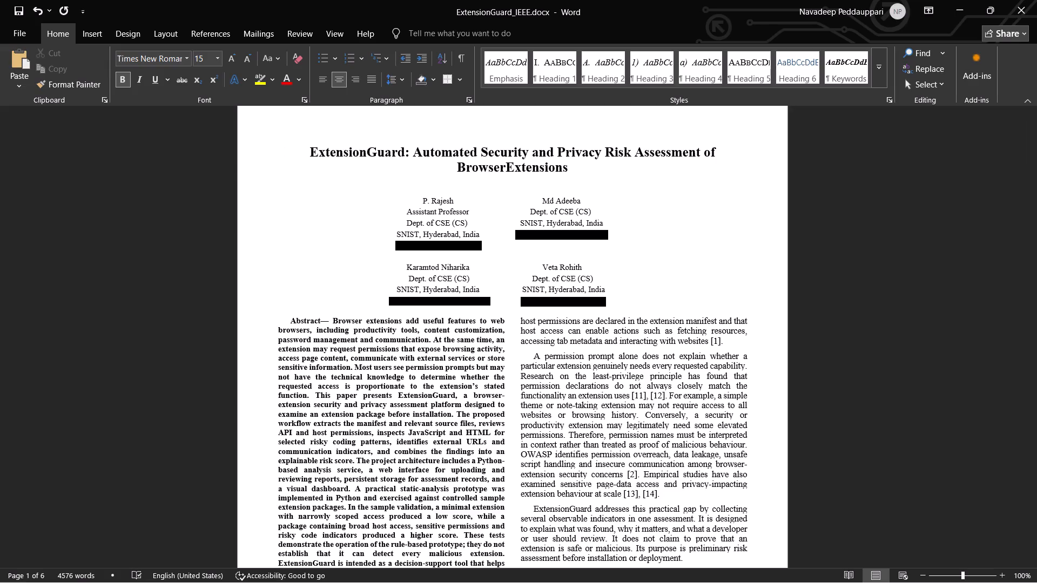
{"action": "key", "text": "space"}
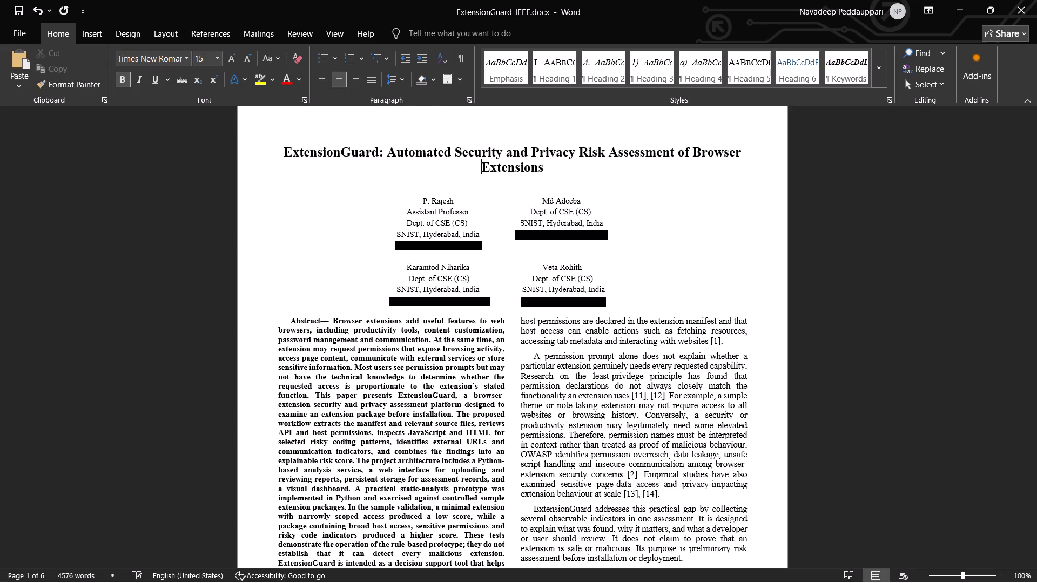
Break the ExtensionGuard paper title after "Risk" so that "Assessment of Browser Extensions" starts on the second line.
{"action": "left_click", "coordinate": [605, 154]}
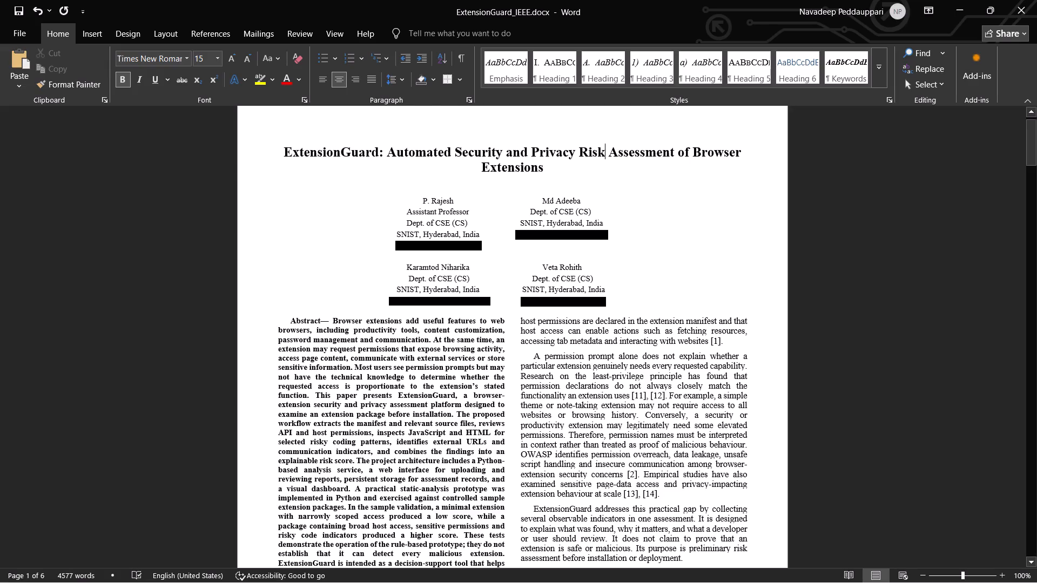
{"action": "key", "text": "Right"}
{"action": "key", "text": "Return"}
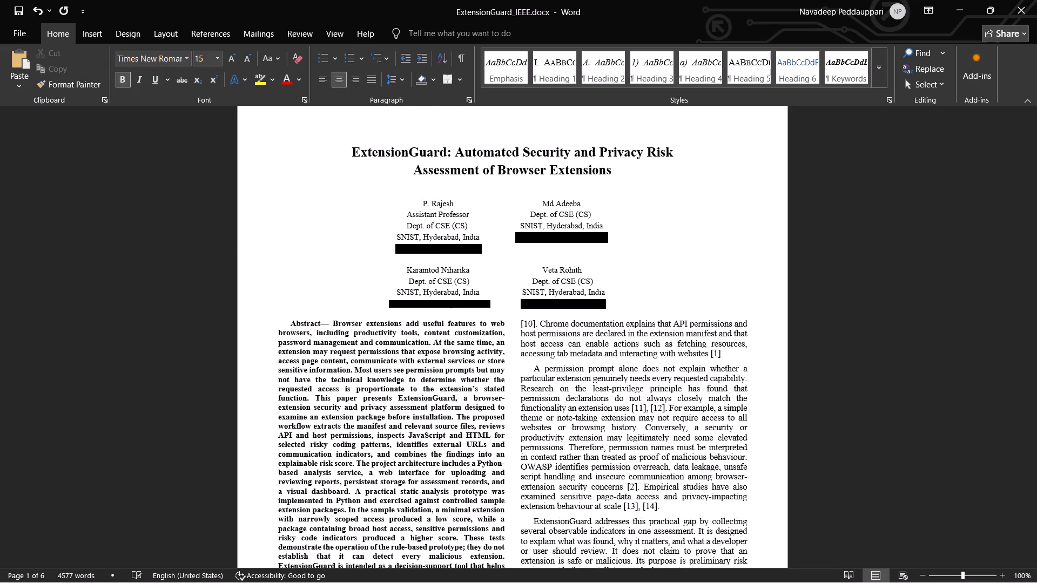
Review the layout of the whole ExtensionGuard paper from the first page through the references and back to the title.
{"action": "scroll", "coordinate": [605, 154], "scroll_direction": "down", "scroll_amount": 5}
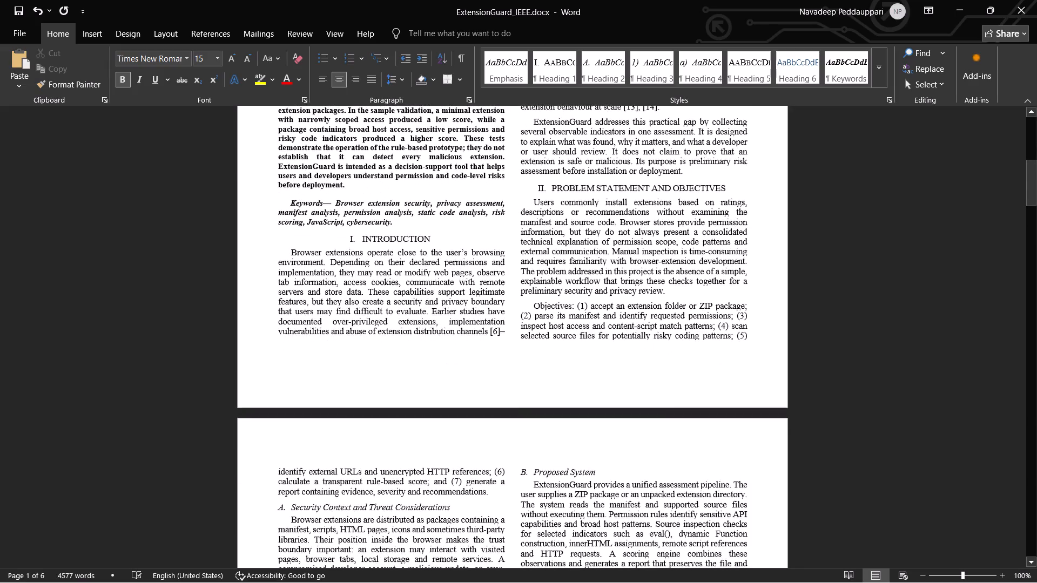
{"action": "scroll", "coordinate": [653, 179], "scroll_direction": "down", "scroll_amount": 17}
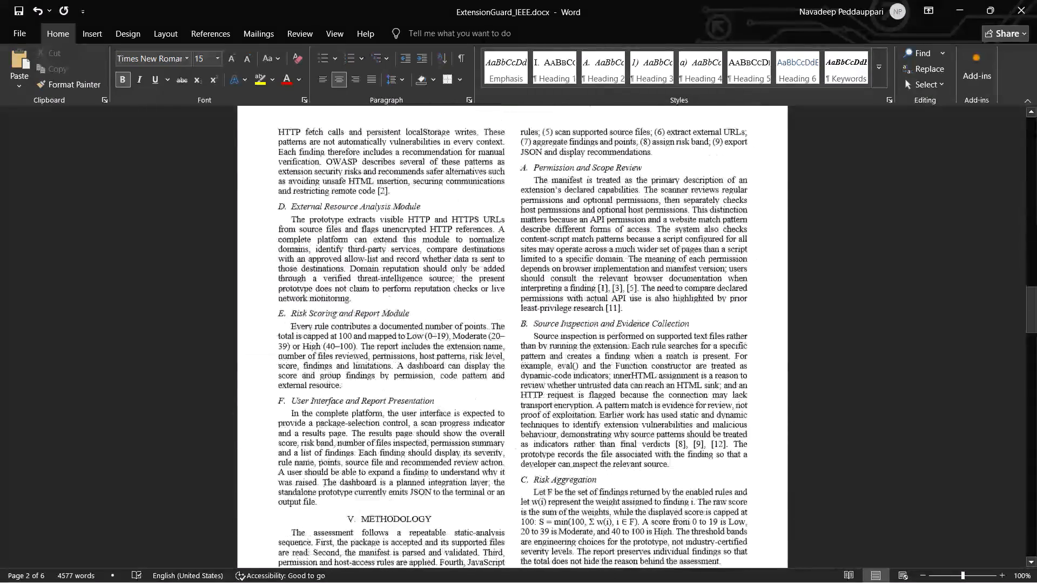
{"action": "scroll", "coordinate": [653, 179], "scroll_direction": "down", "scroll_amount": 7}
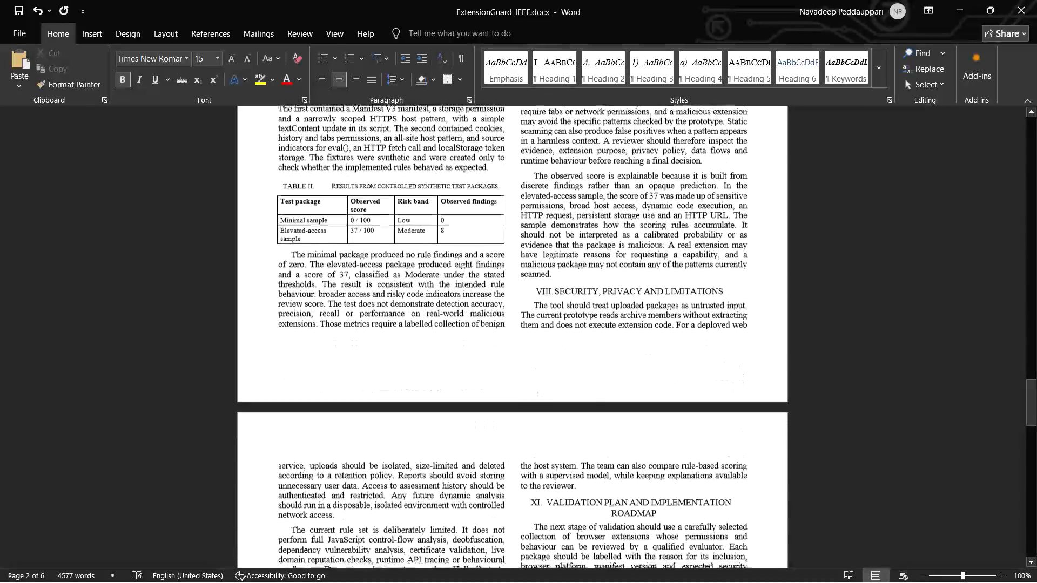
{"action": "scroll", "coordinate": [653, 179], "scroll_direction": "down", "scroll_amount": 9}
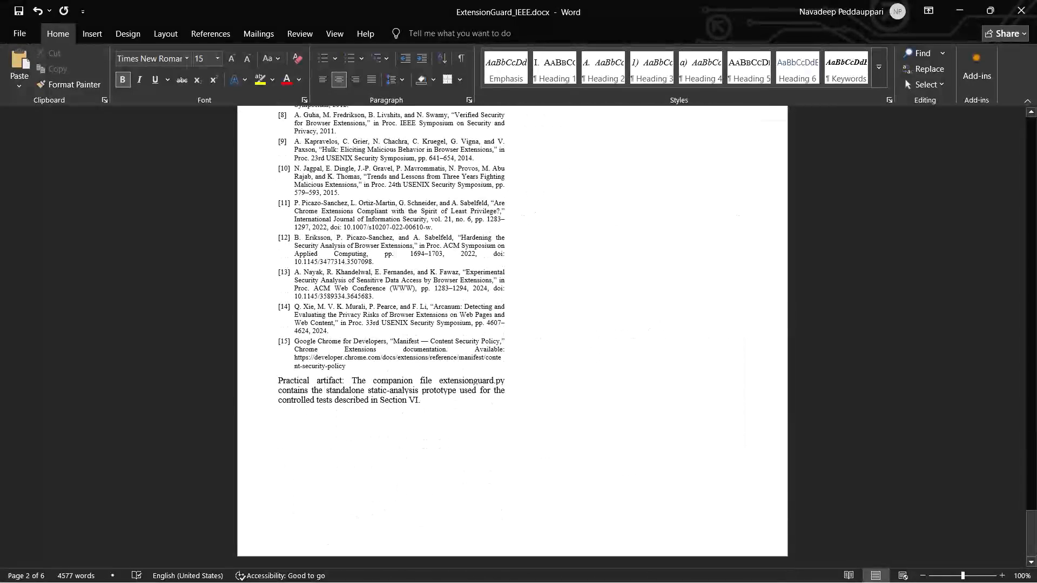
{"action": "scroll", "coordinate": [653, 179], "scroll_direction": "up", "scroll_amount": 3}
{"action": "scroll", "coordinate": [653, 179], "scroll_direction": "up", "scroll_amount": 19}
{"action": "scroll", "coordinate": [653, 179], "scroll_direction": "up", "scroll_amount": 3}
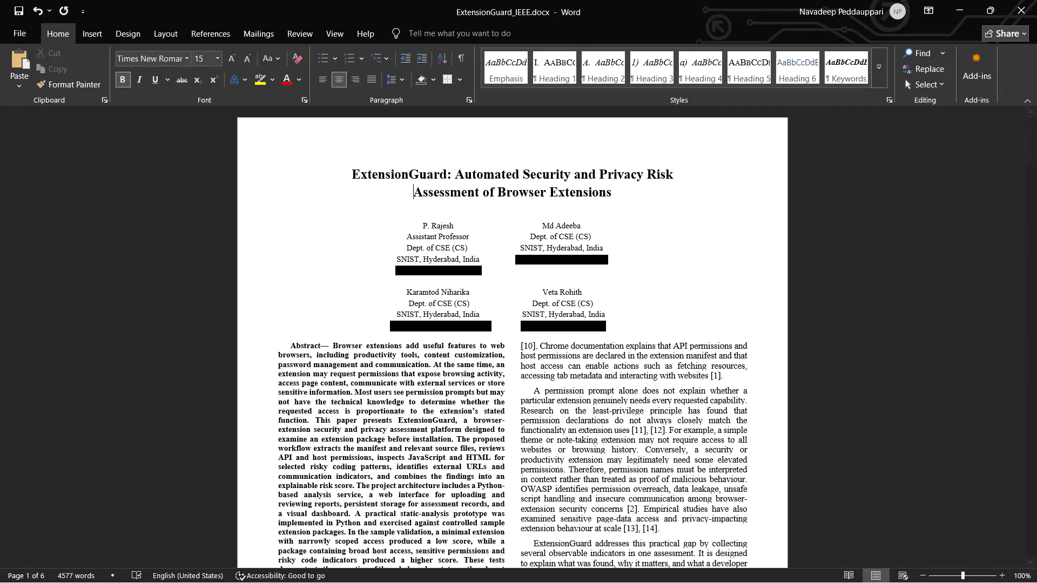
Examine the first three pages of the paper, including the text columns and the Fig. 1 workflow table in section IV.
{"action": "scroll", "coordinate": [641, 222], "scroll_direction": "down", "scroll_amount": 1}
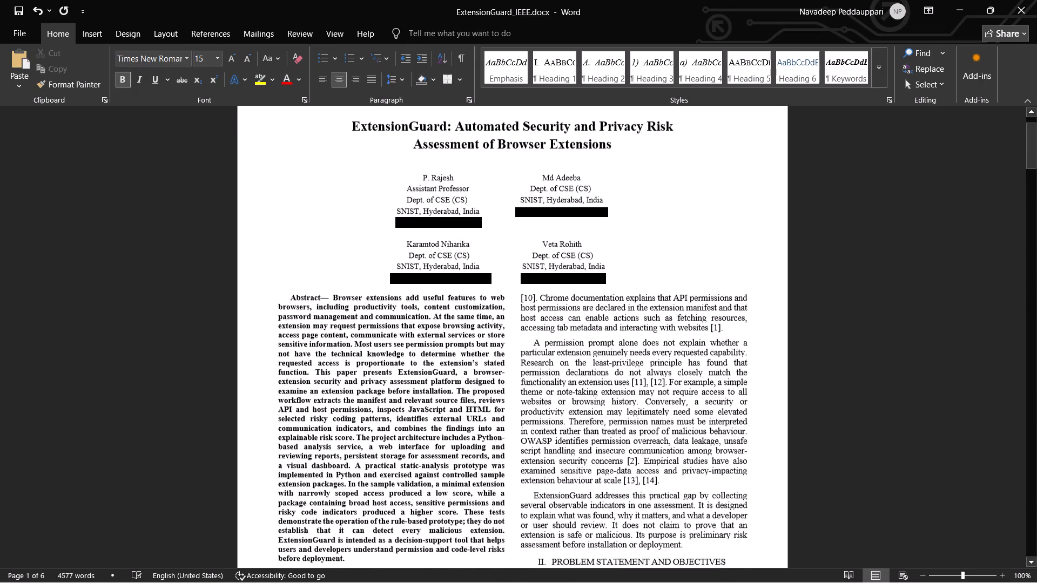
{"action": "scroll", "coordinate": [641, 222], "scroll_direction": "down", "scroll_amount": 2}
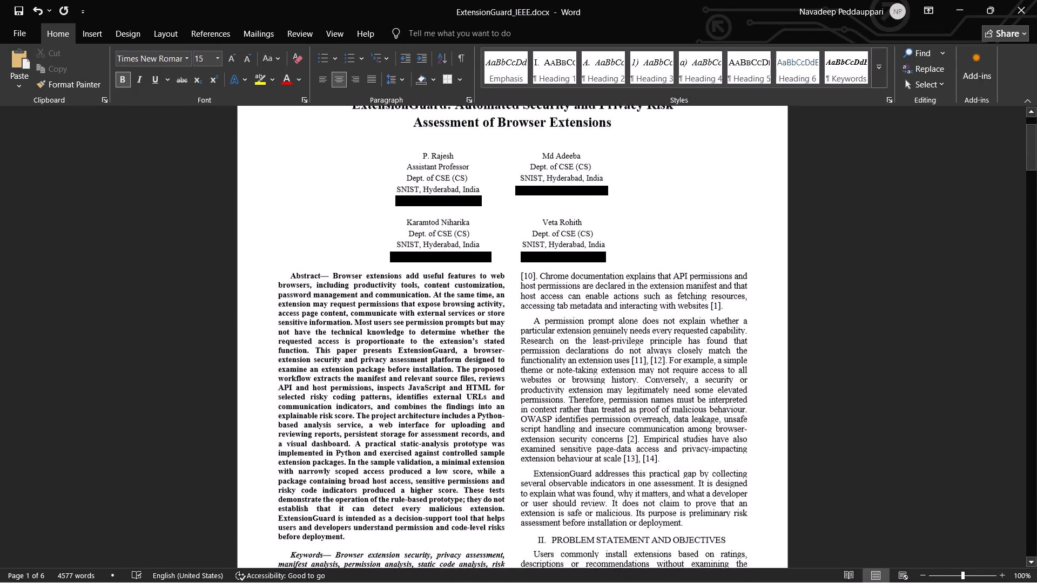
{"action": "scroll", "coordinate": [641, 222], "scroll_direction": "down", "scroll_amount": 1}
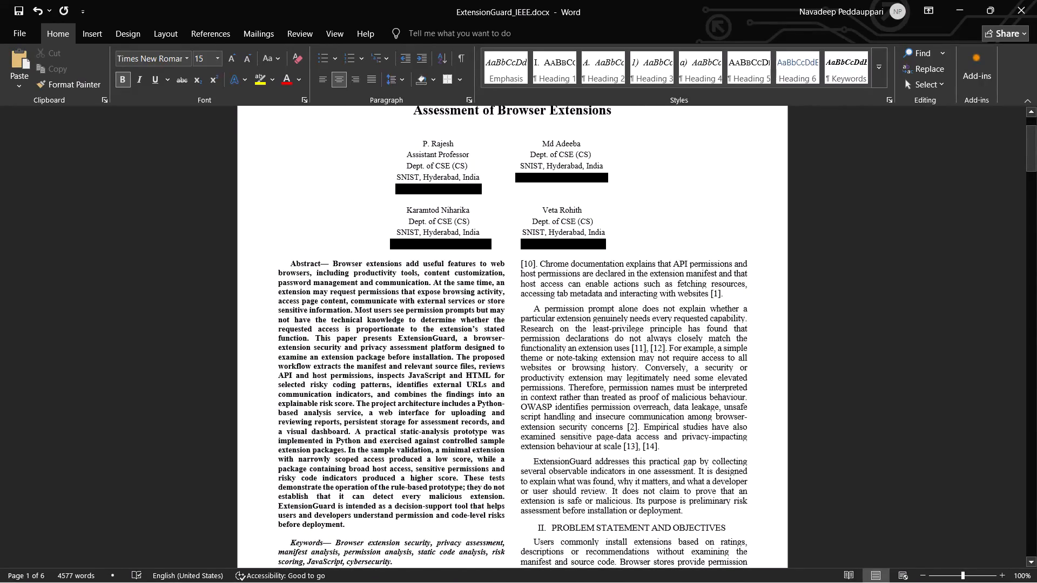
{"action": "scroll", "coordinate": [641, 222], "scroll_direction": "down", "scroll_amount": 2}
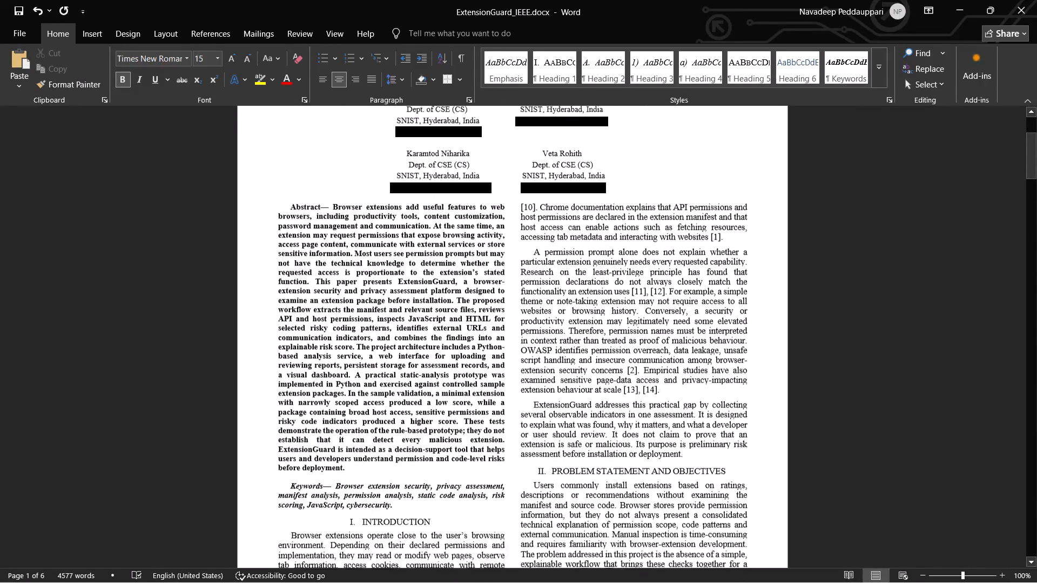
{"action": "scroll", "coordinate": [641, 222], "scroll_direction": "down", "scroll_amount": 3}
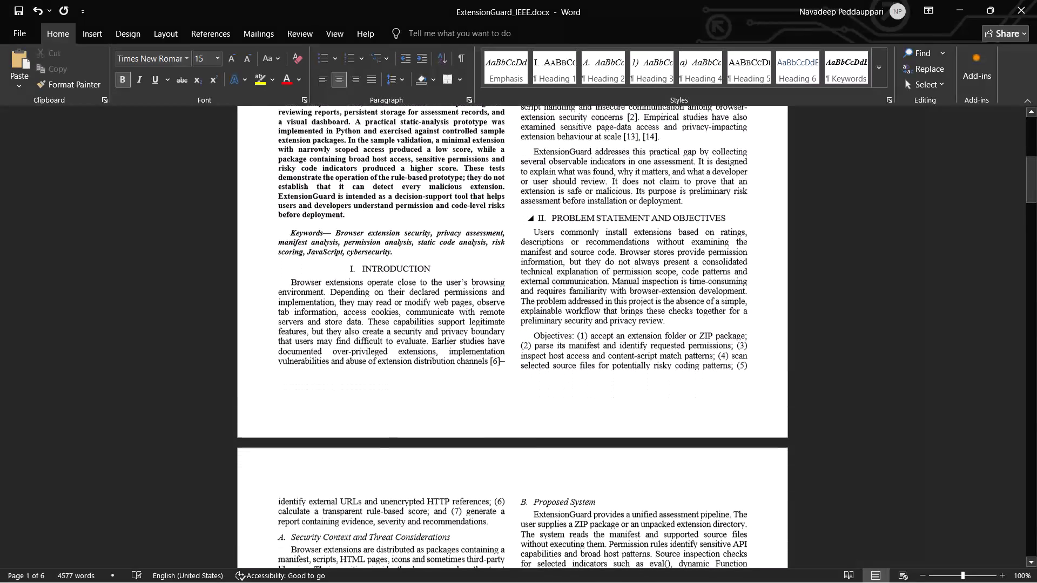
{"action": "scroll", "coordinate": [641, 222], "scroll_direction": "down", "scroll_amount": 4}
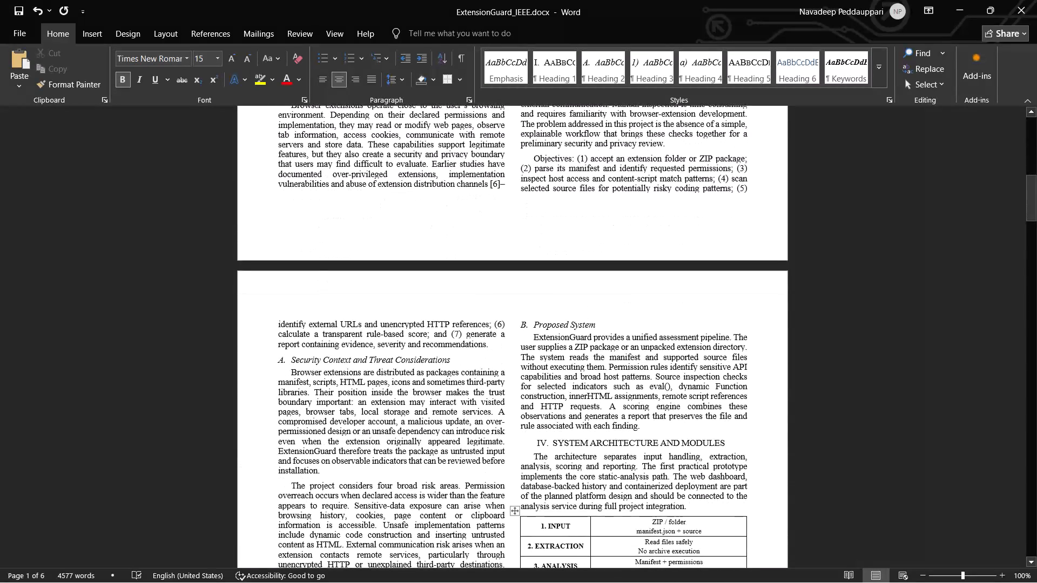
{"action": "scroll", "coordinate": [641, 222], "scroll_direction": "down", "scroll_amount": 5}
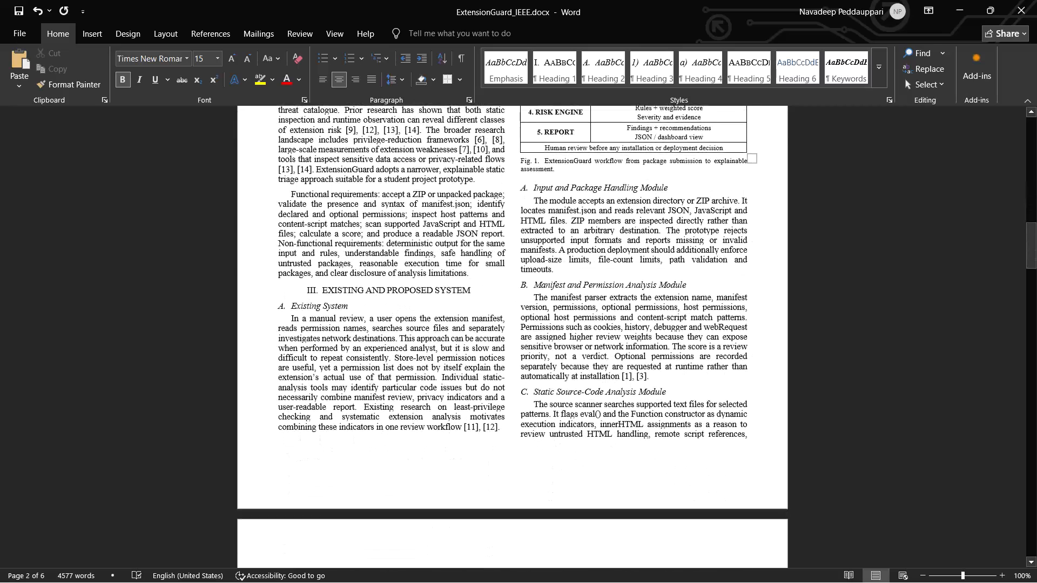
{"action": "scroll", "coordinate": [641, 222], "scroll_direction": "down", "scroll_amount": 2}
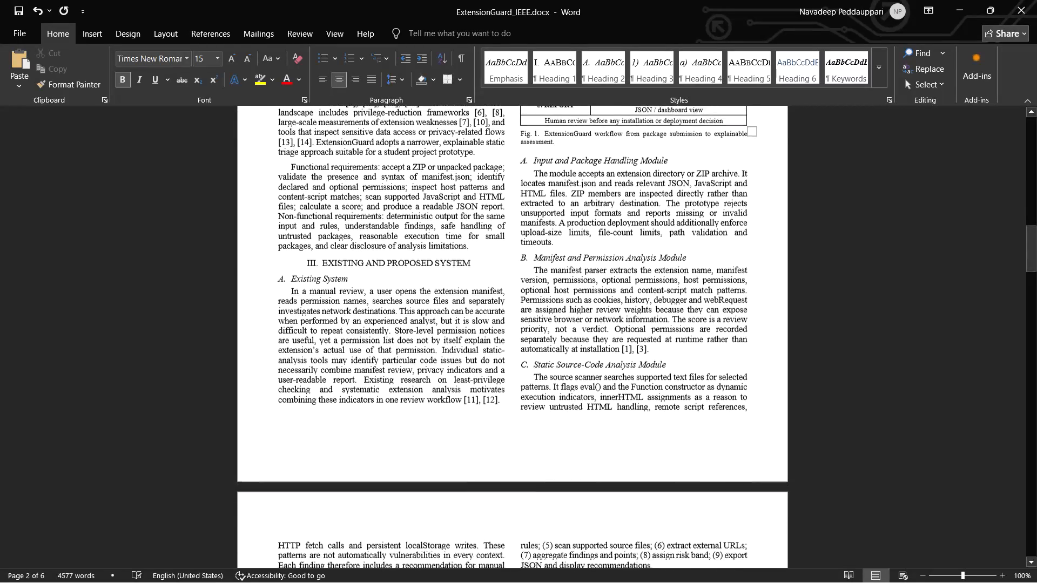
{"action": "scroll", "coordinate": [641, 222], "scroll_direction": "down", "scroll_amount": 5}
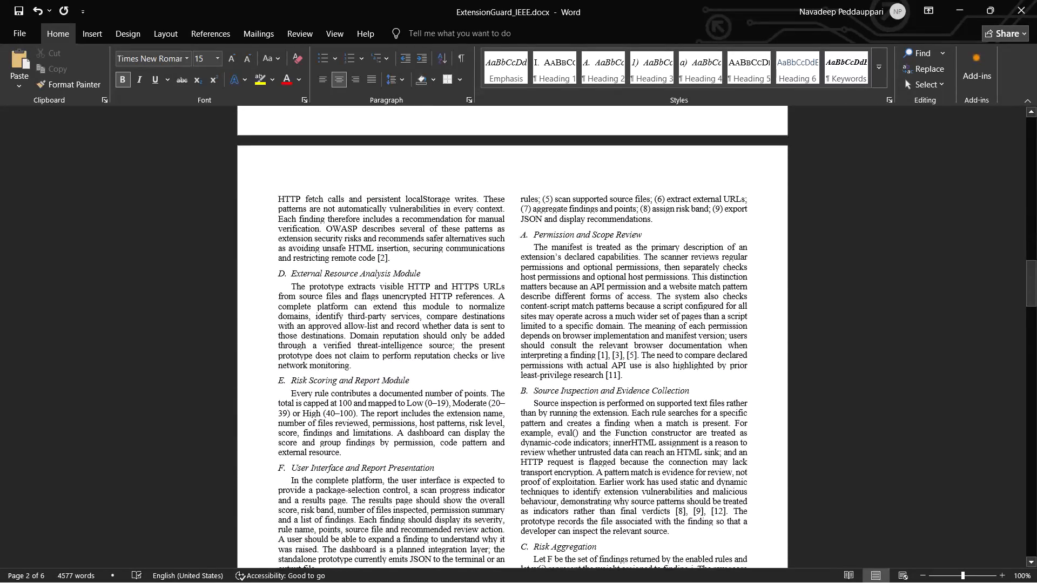
{"action": "scroll", "coordinate": [641, 222], "scroll_direction": "up", "scroll_amount": 4}
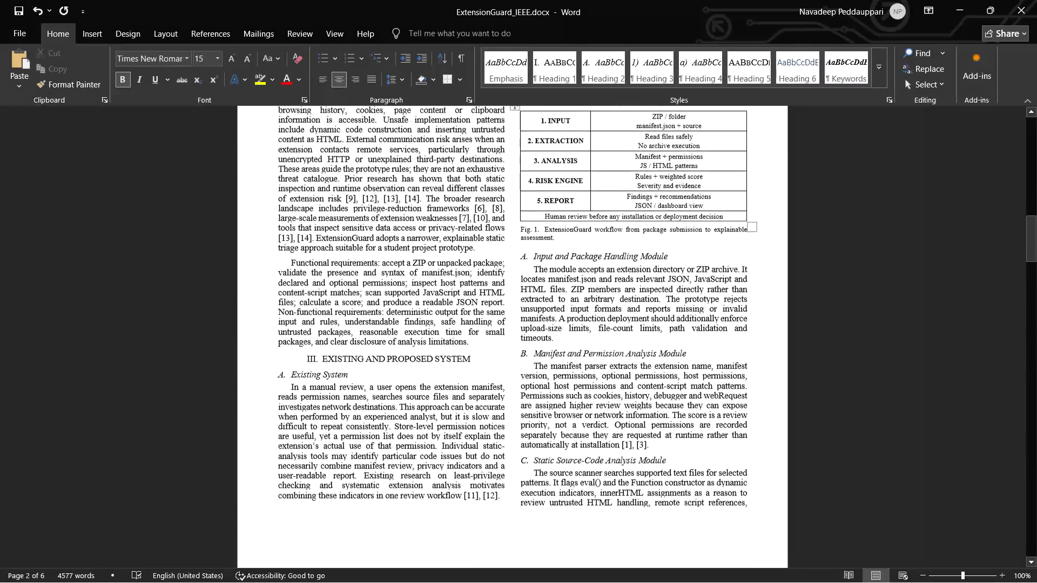
{"action": "scroll", "coordinate": [641, 222], "scroll_direction": "up", "scroll_amount": 1}
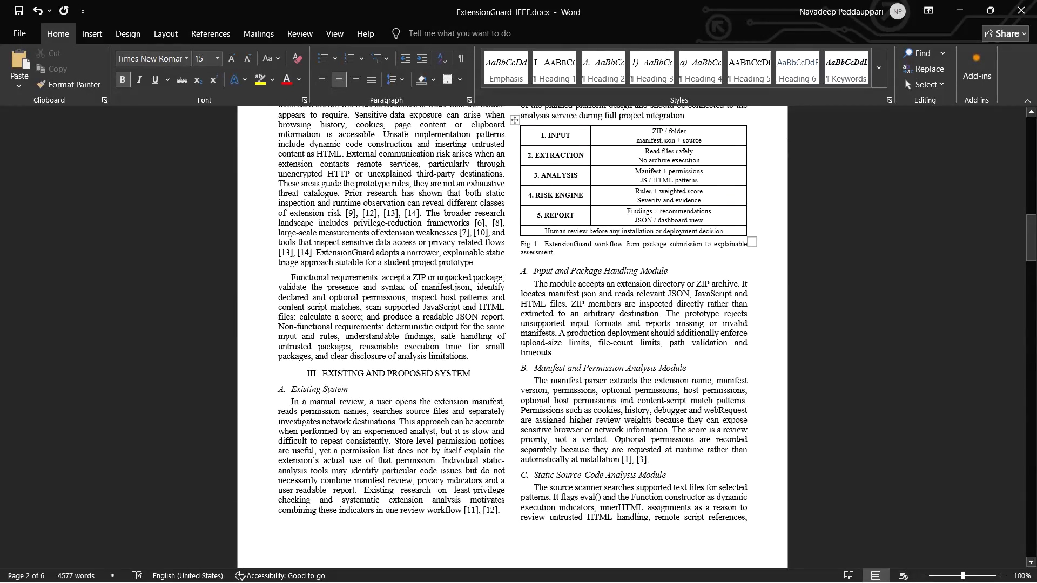
{"action": "scroll", "coordinate": [641, 222], "scroll_direction": "up", "scroll_amount": 2}
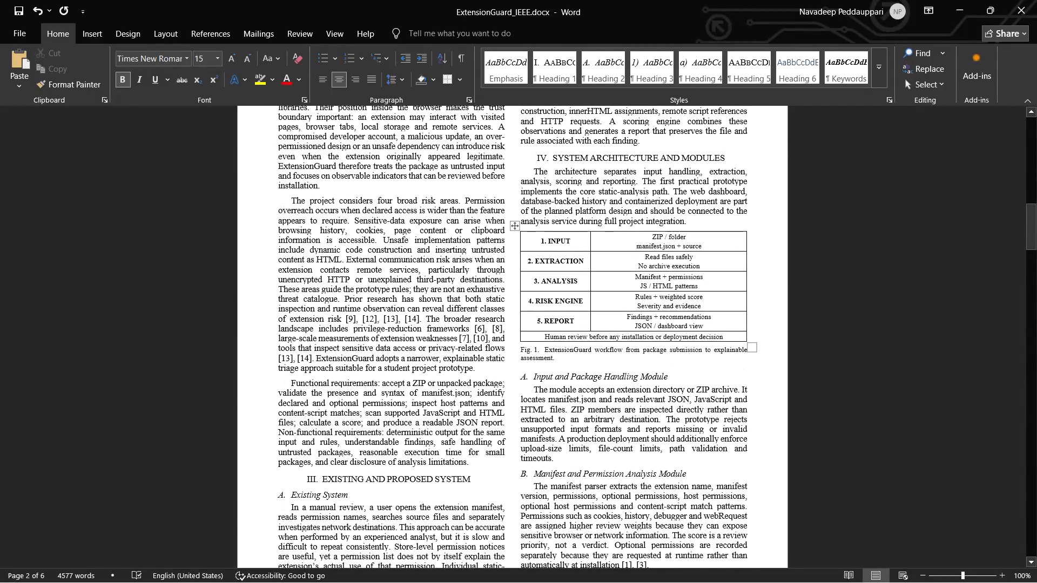
{"action": "scroll", "coordinate": [641, 222], "scroll_direction": "up", "scroll_amount": 1}
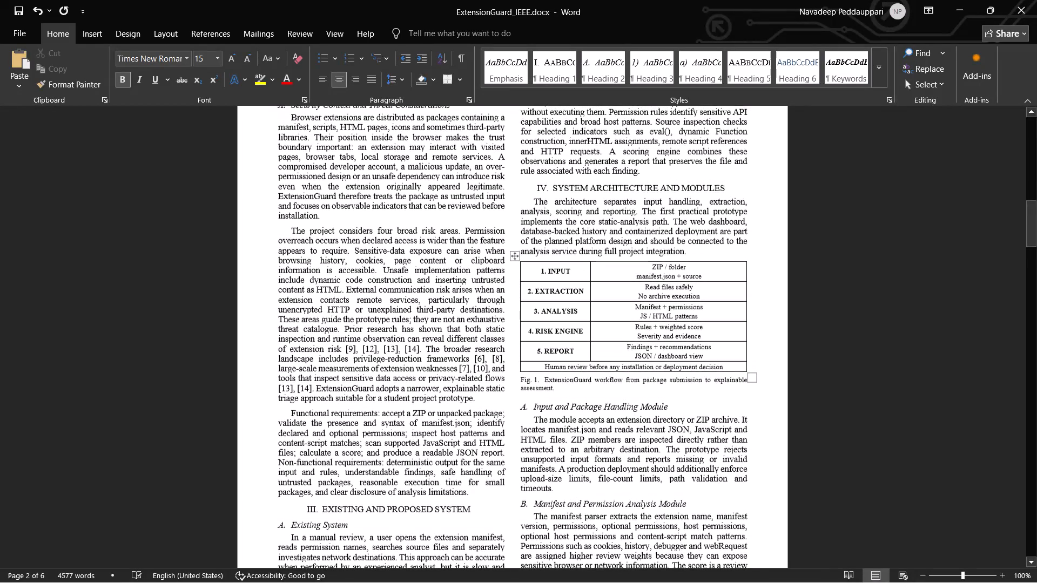
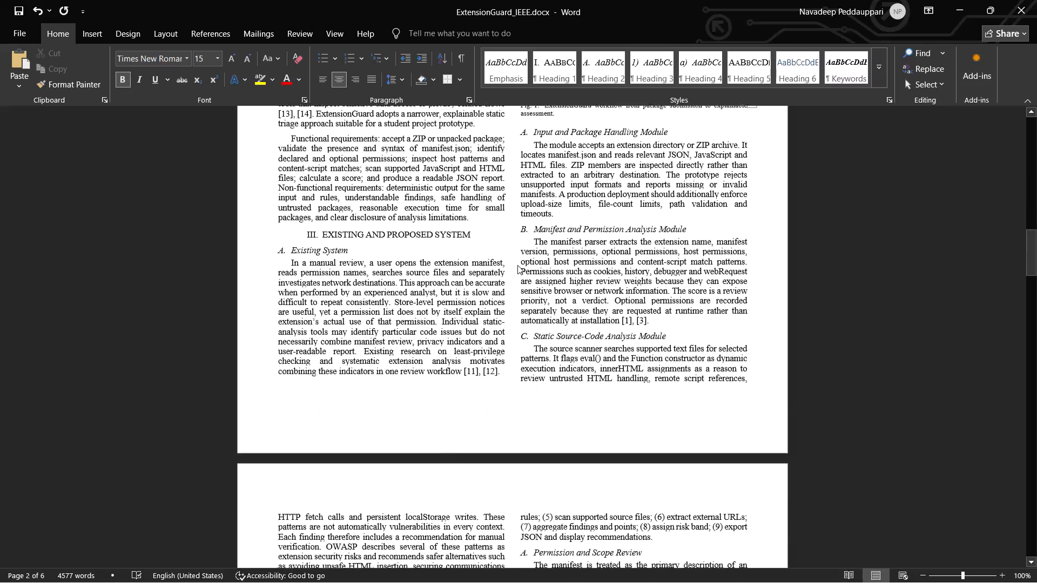
Review the ExtensionGuard paper's layout from section III through the rule and test tables, the conclusion and the reference list.
{"action": "scroll", "coordinate": [517, 265], "scroll_direction": "down", "scroll_amount": 1}
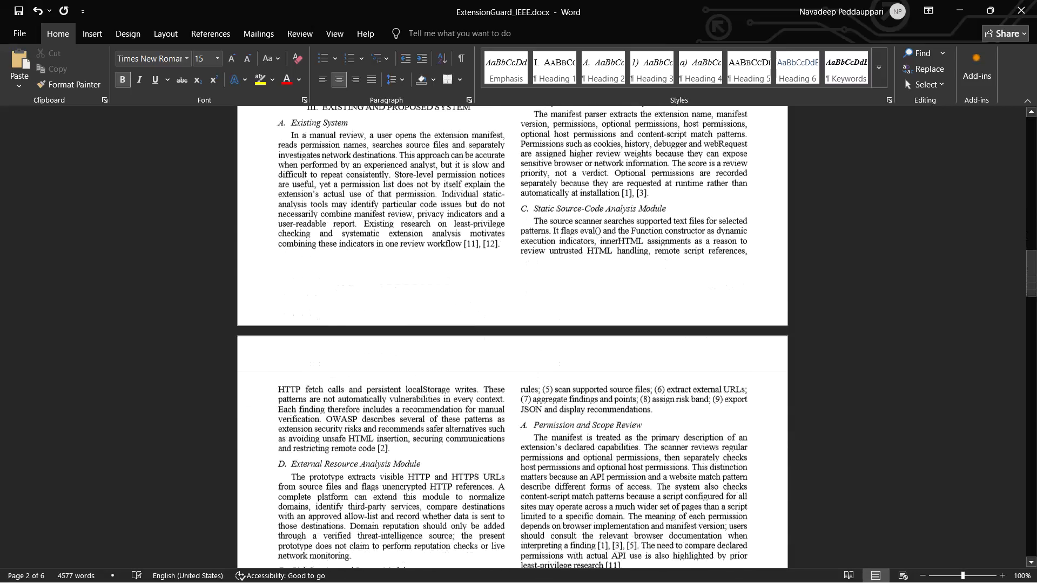
{"action": "scroll", "coordinate": [517, 265], "scroll_direction": "down", "scroll_amount": 5}
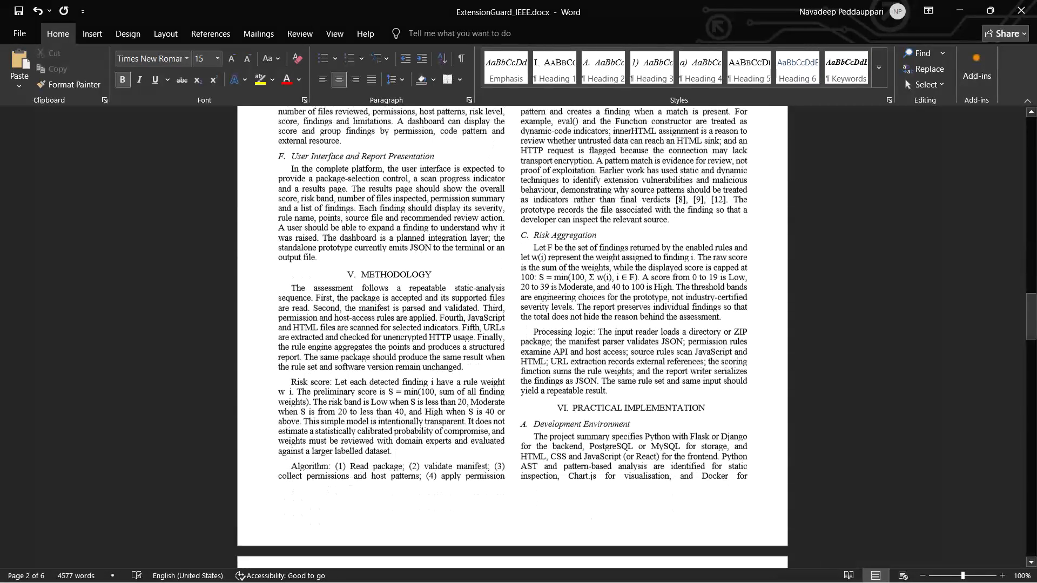
{"action": "scroll", "coordinate": [517, 265], "scroll_direction": "down", "scroll_amount": 5}
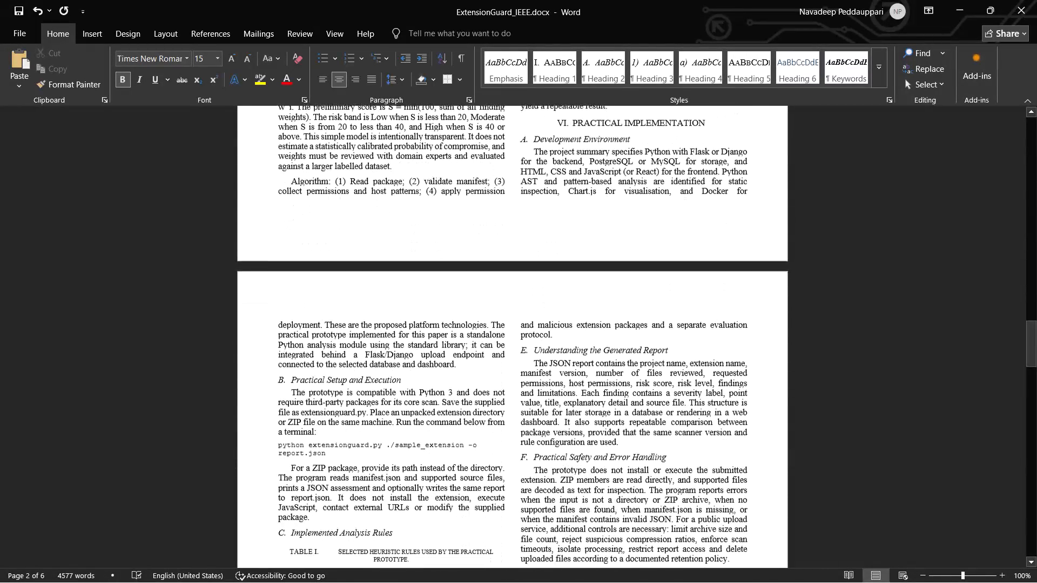
{"action": "scroll", "coordinate": [517, 265], "scroll_direction": "down", "scroll_amount": 1}
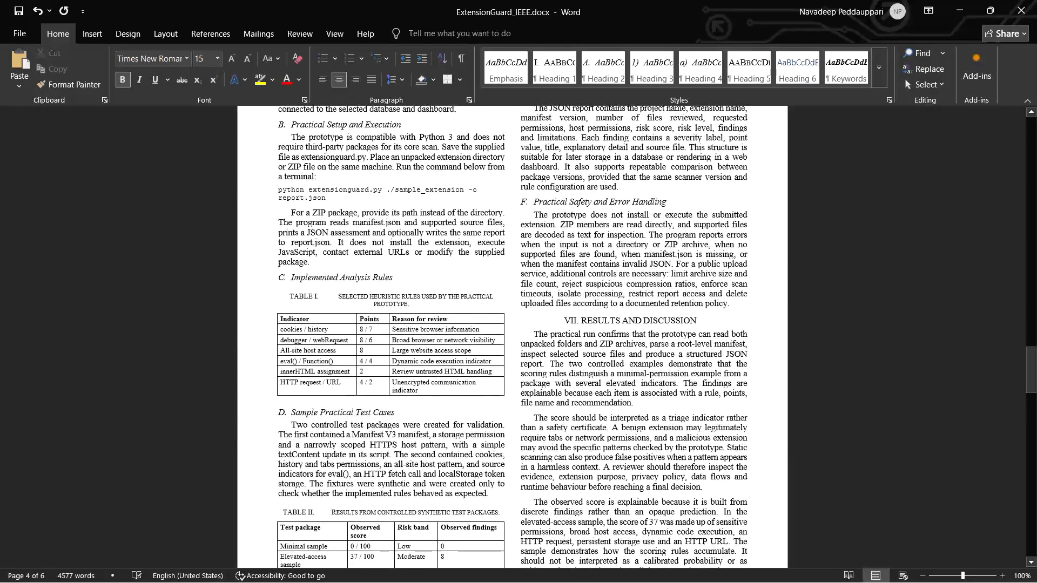
{"action": "scroll", "coordinate": [517, 265], "scroll_direction": "down", "scroll_amount": 2}
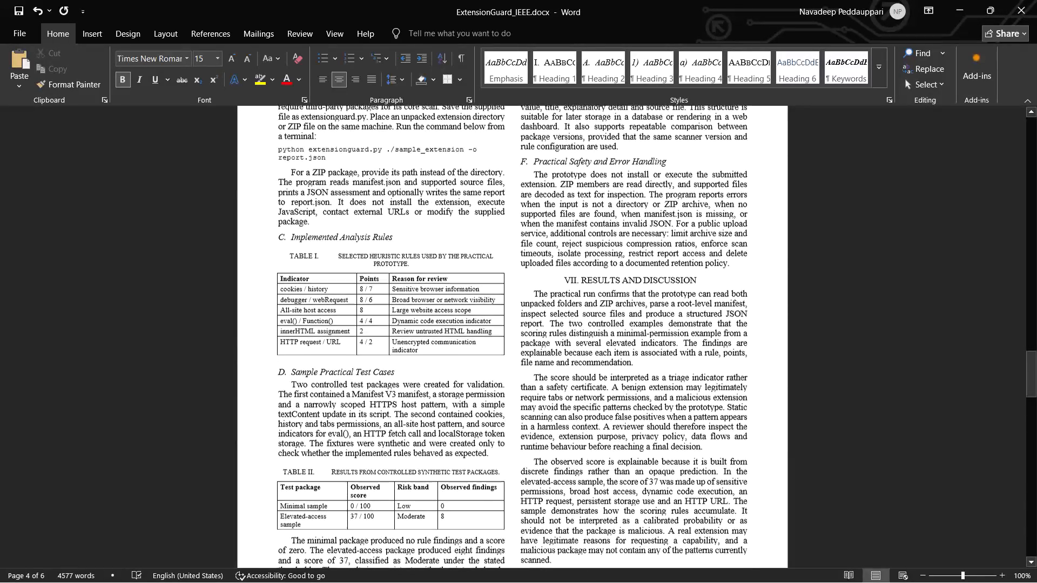
{"action": "scroll", "coordinate": [517, 265], "scroll_direction": "down", "scroll_amount": 4}
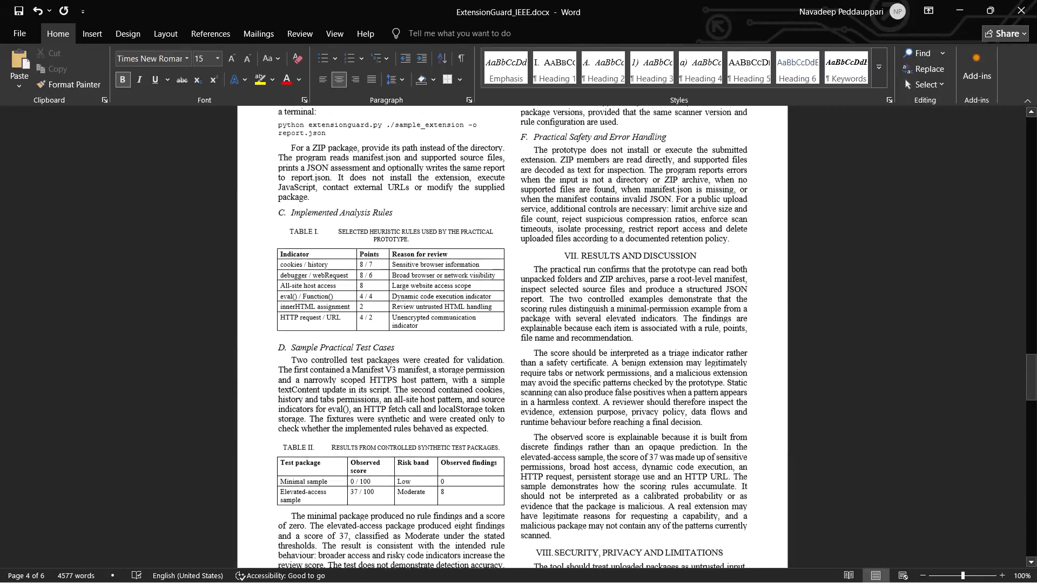
{"action": "scroll", "coordinate": [517, 265], "scroll_direction": "down", "scroll_amount": 2}
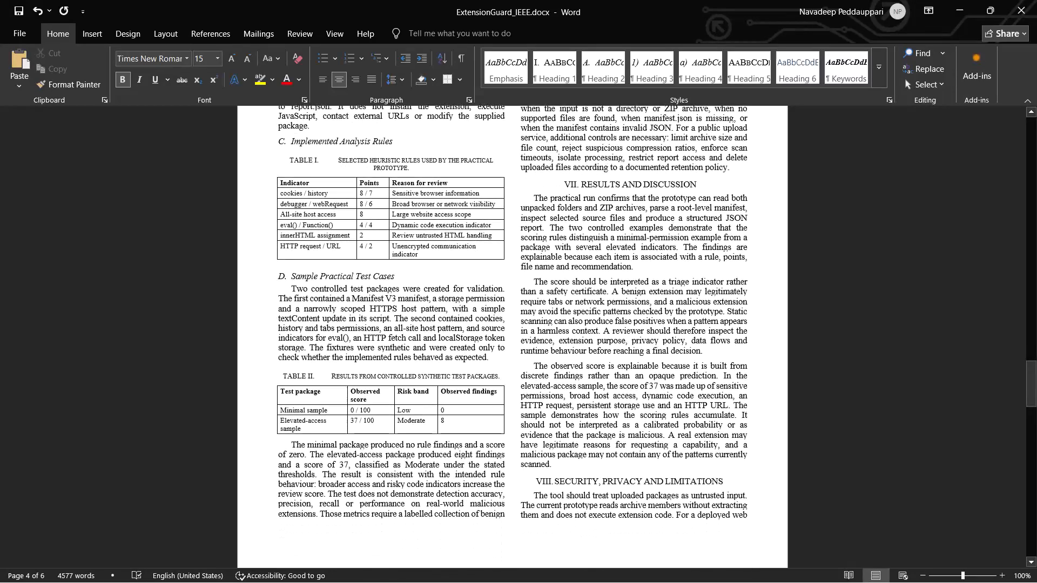
{"action": "scroll", "coordinate": [517, 265], "scroll_direction": "down", "scroll_amount": 5}
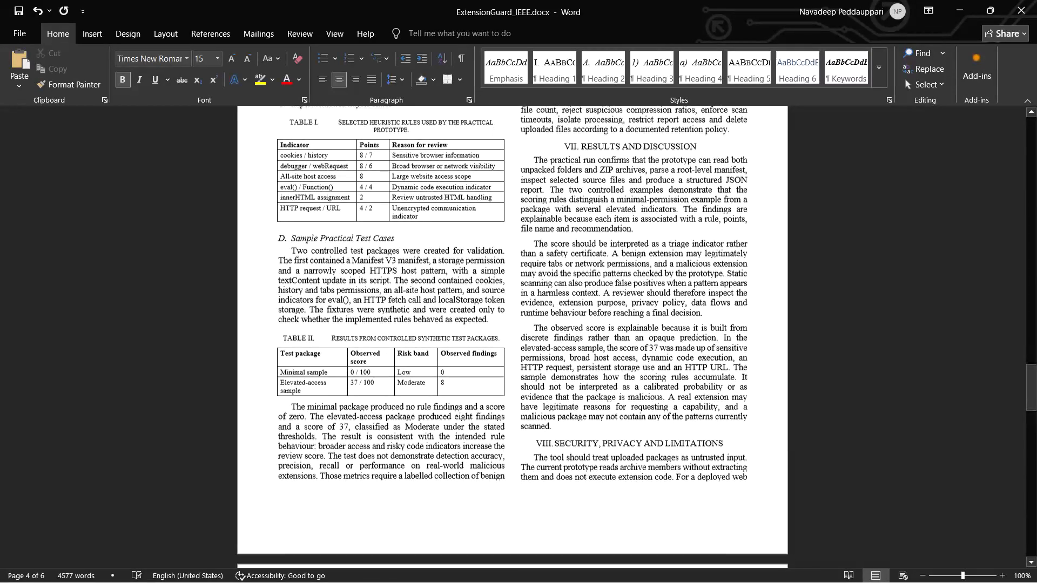
{"action": "scroll", "coordinate": [517, 265], "scroll_direction": "down", "scroll_amount": 6}
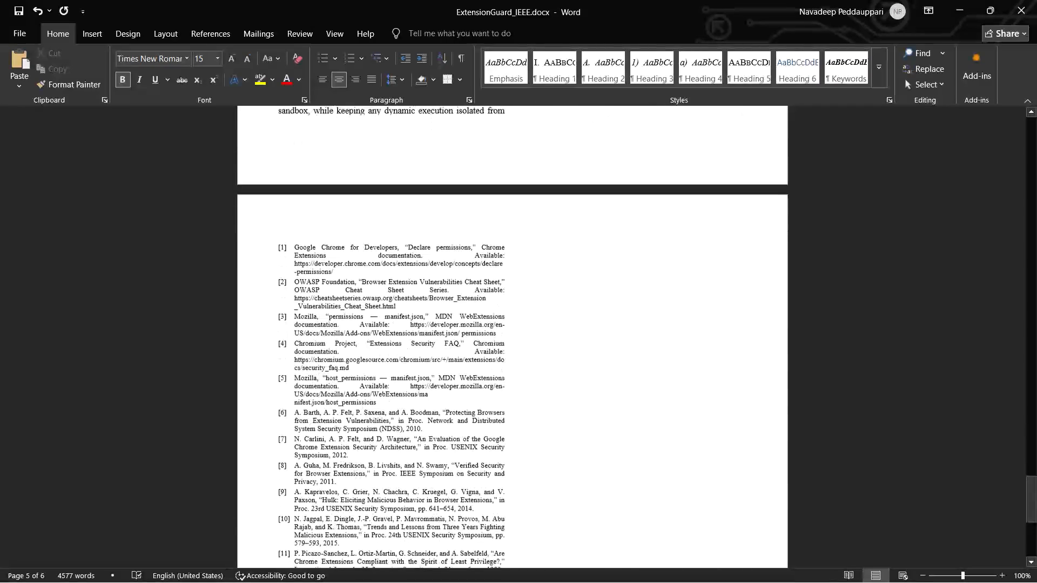
{"action": "scroll", "coordinate": [517, 265], "scroll_direction": "down", "scroll_amount": 1}
Capture a screen snip of section IV, System Architecture and Modules, including its introductory paragraph, workflow table and Fig. 1 caption.
{"action": "scroll", "coordinate": [517, 265], "scroll_direction": "up", "scroll_amount": 4}
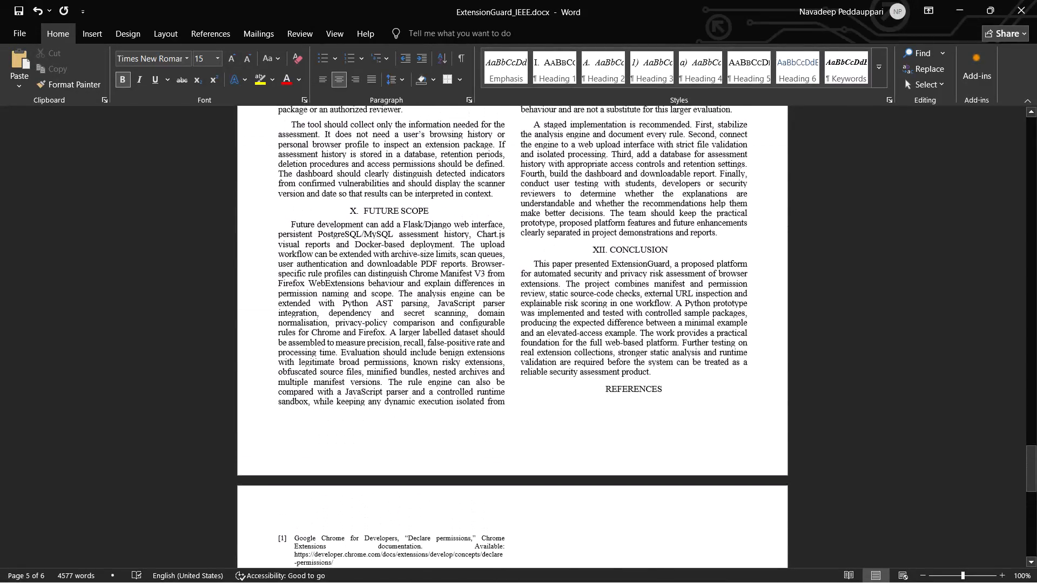
{"action": "scroll", "coordinate": [517, 265], "scroll_direction": "up", "scroll_amount": 2}
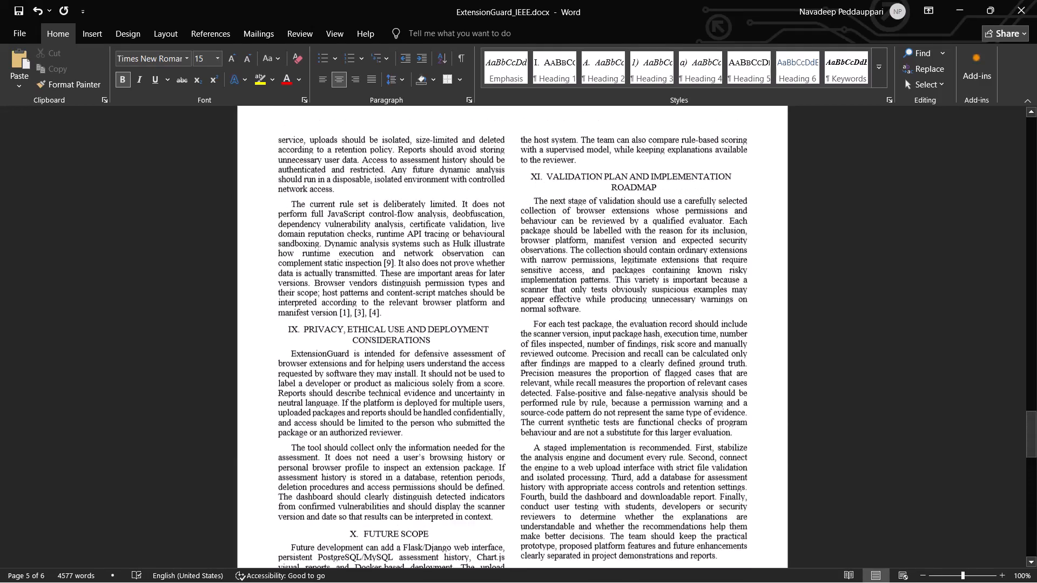
{"action": "scroll", "coordinate": [517, 265], "scroll_direction": "up", "scroll_amount": 3}
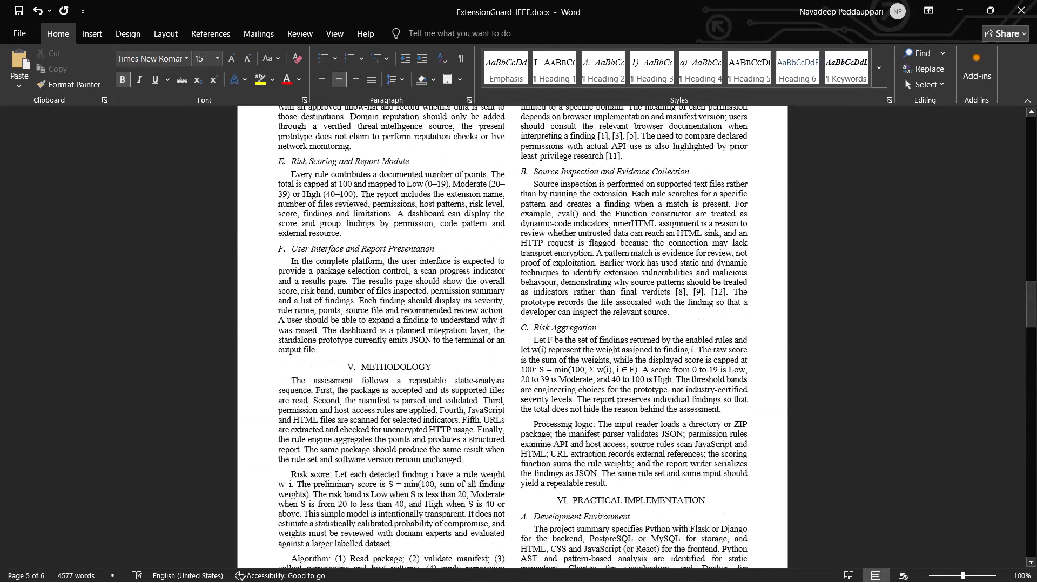
{"action": "scroll", "coordinate": [517, 265], "scroll_direction": "up", "scroll_amount": 2}
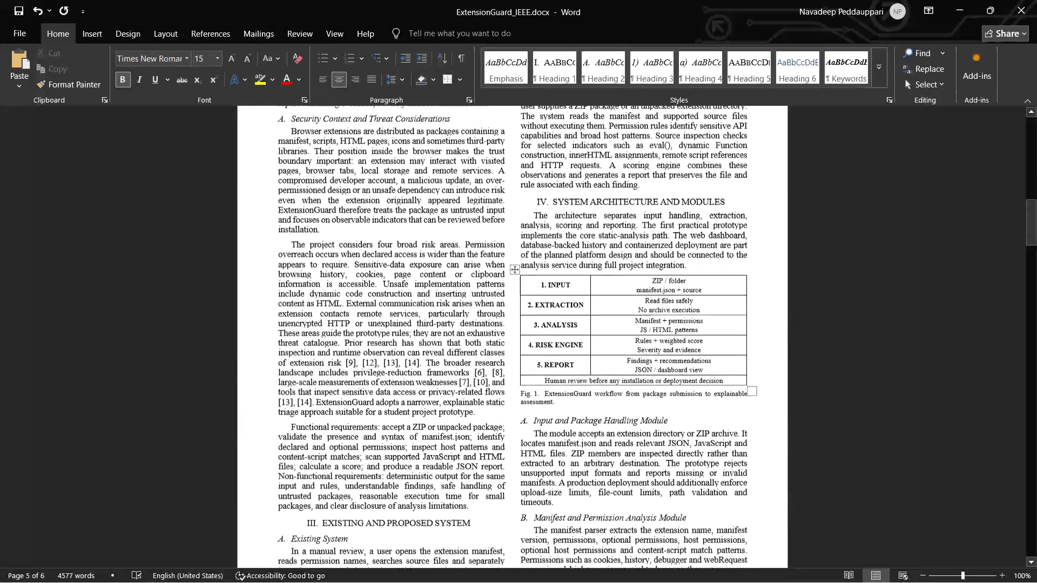
{"action": "left_click", "coordinate": [511, 215]}
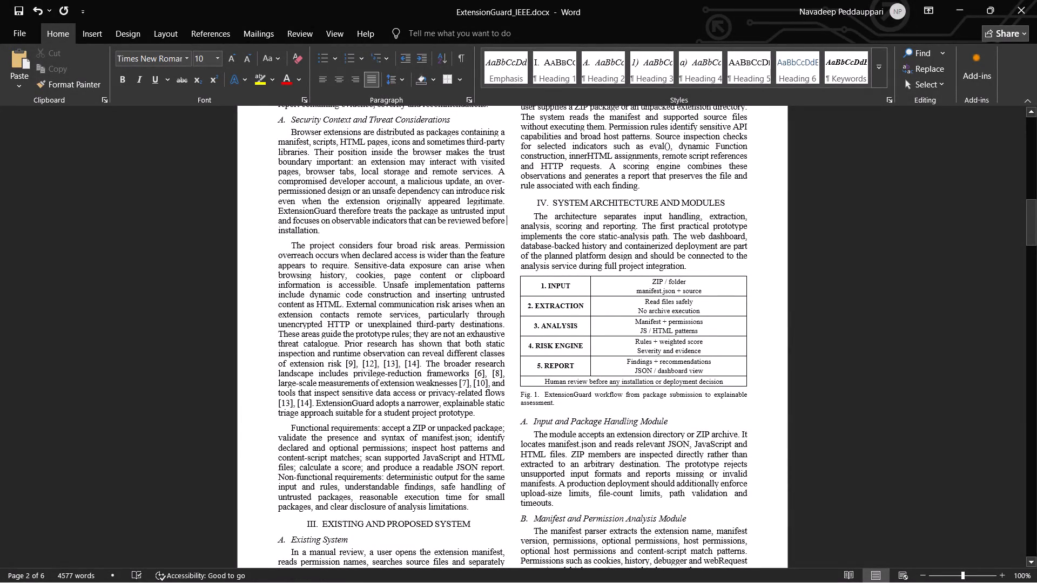
{"action": "left_click", "coordinate": [467, 449]}
{"action": "key", "text": "shift+super+s"}
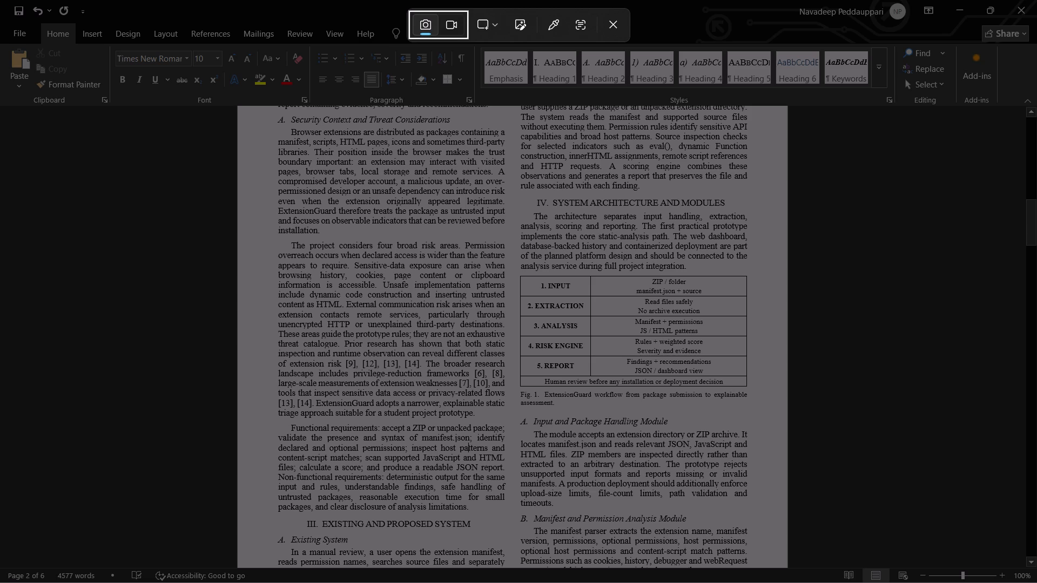
{"action": "left_click_drag", "start_coordinate": [510, 194], "coordinate": [774, 415]}
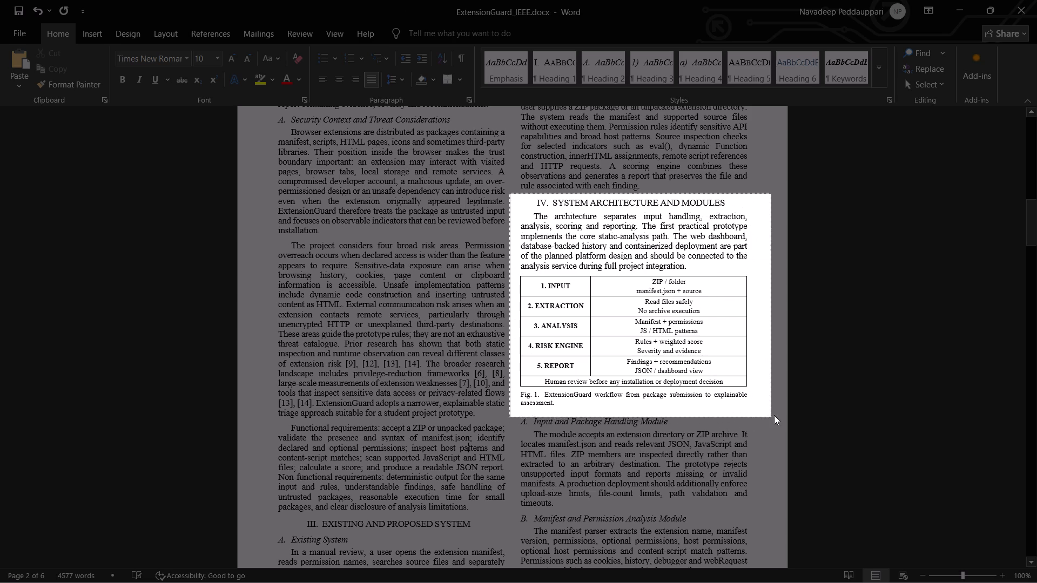
{"action": "left_click_drag", "start_coordinate": [774, 415], "coordinate": [764, 412]}
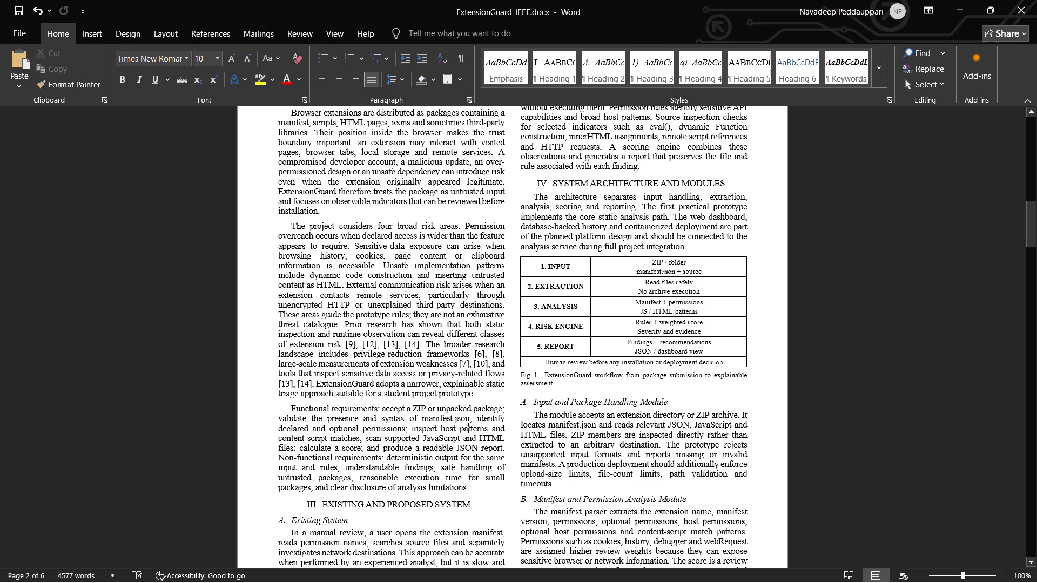
In the Word paper, delete the workflow table and its Fig. 1 caption from section IV, System Architecture and Modules.
{"action": "left_click_drag", "start_coordinate": [517, 262], "coordinate": [636, 387]}
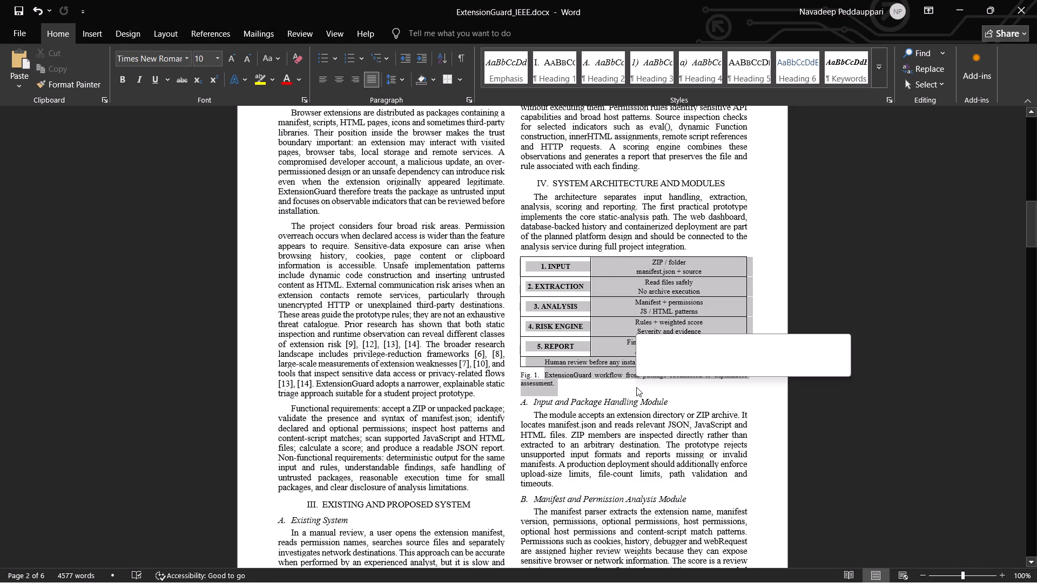
{"action": "key", "text": "BackSpace"}
Insert ExtensionGuard Workflow Diagram.png from Downloads on a new line after section IV's introductory paragraph.
{"action": "key", "text": "Up"}
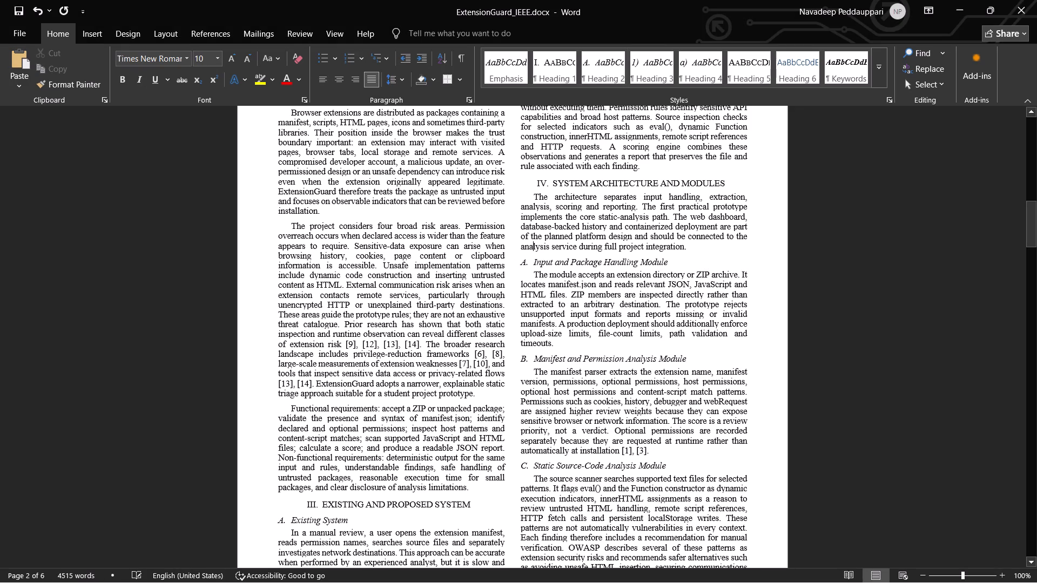
{"action": "key", "text": "End"}
{"action": "key", "text": "Return"}
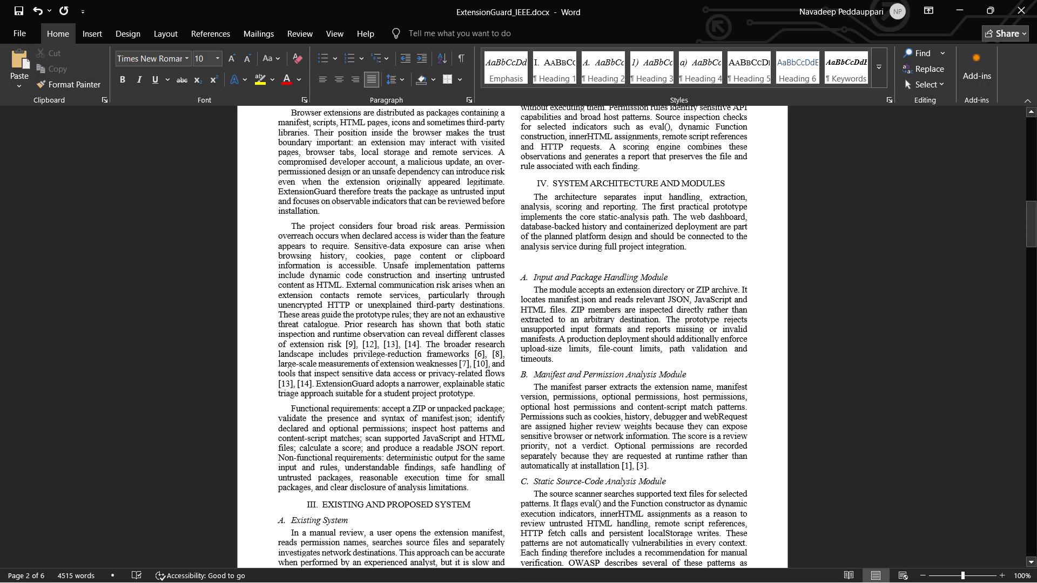
{"action": "left_click", "coordinate": [95, 33]}
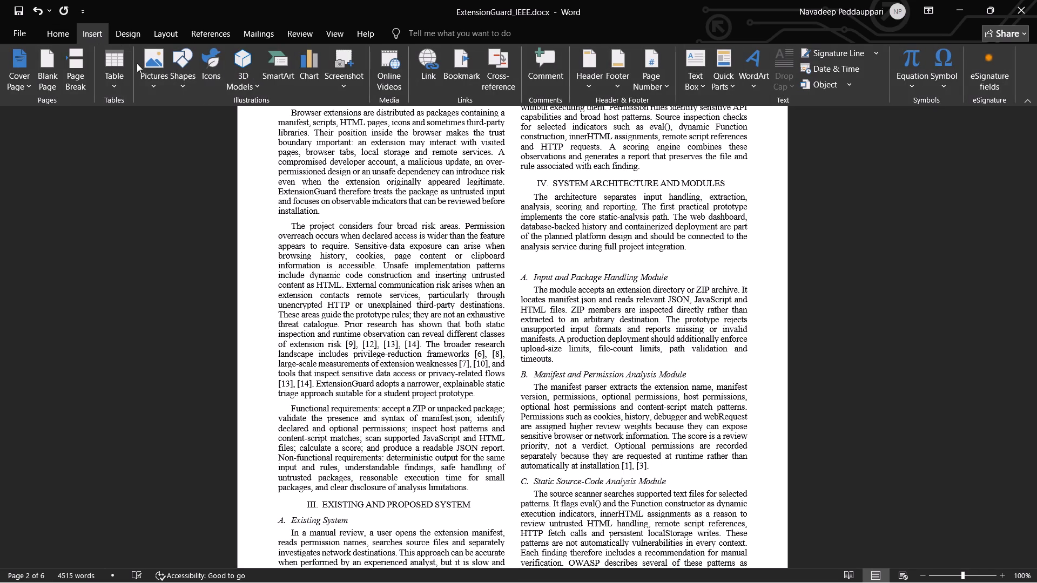
{"action": "left_click", "coordinate": [143, 82]}
{"action": "left_click", "coordinate": [166, 123]}
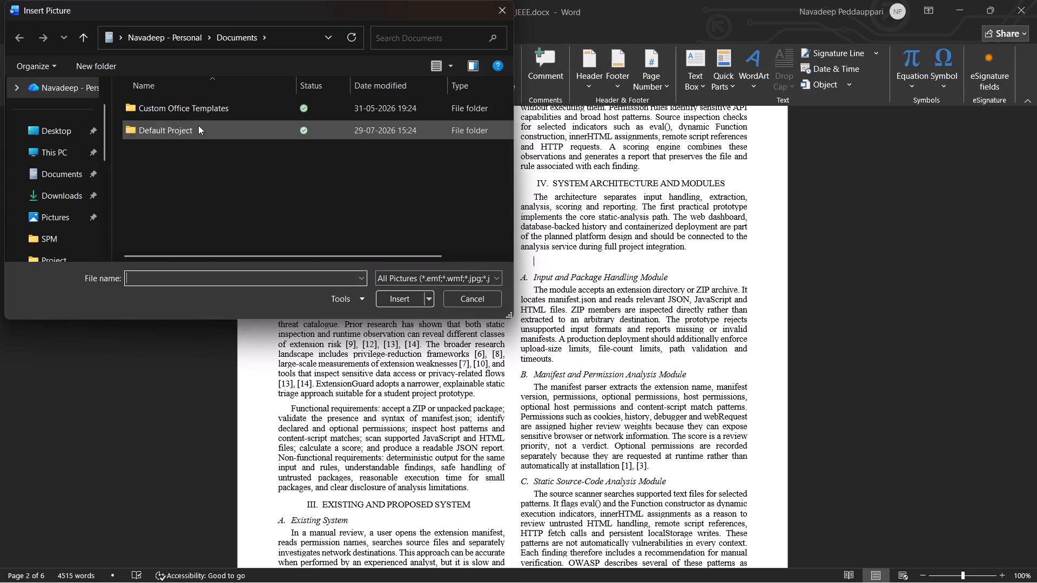
{"action": "left_click", "coordinate": [70, 185]}
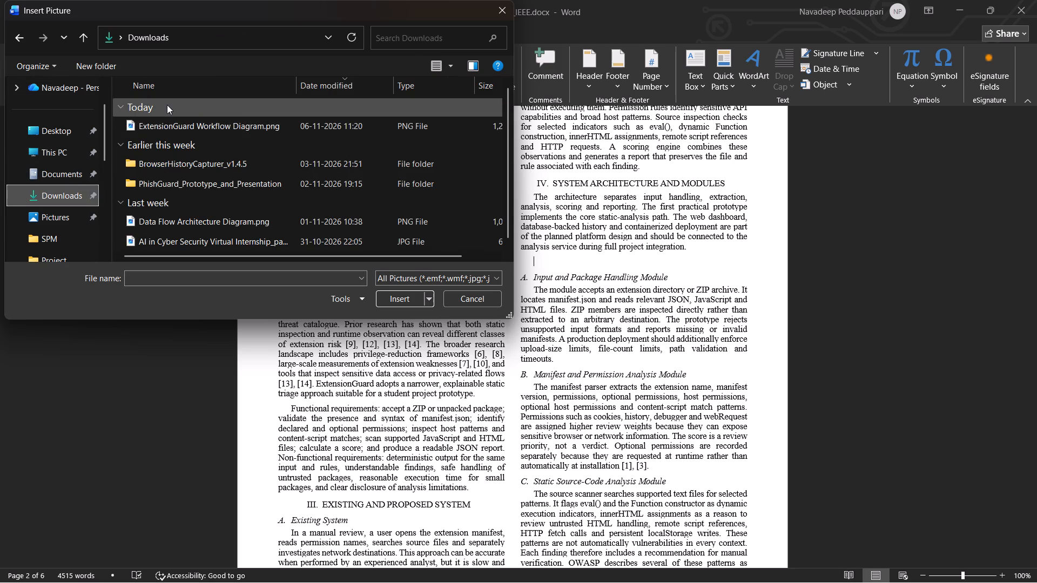
{"action": "left_click", "coordinate": [177, 126]}
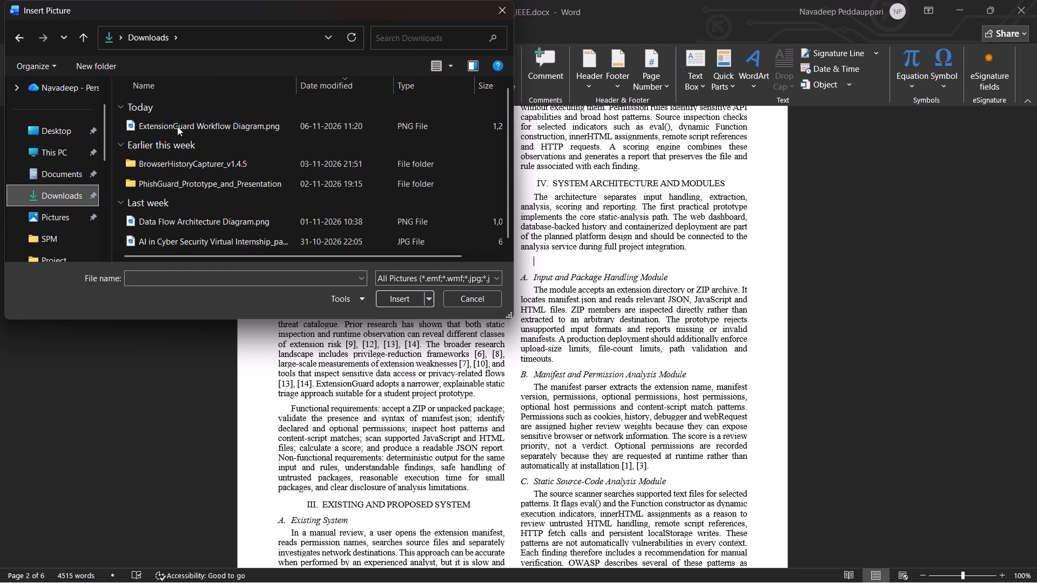
{"action": "key", "text": "Return"}
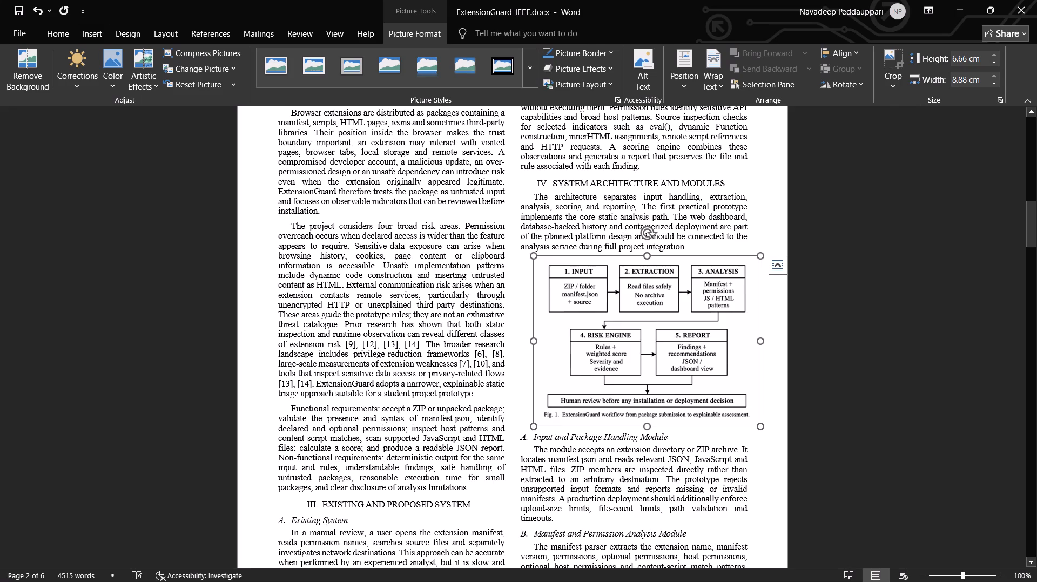
Widen the inserted workflow diagram slightly, to about 8.96 cm.
{"action": "left_click", "coordinate": [531, 340]}
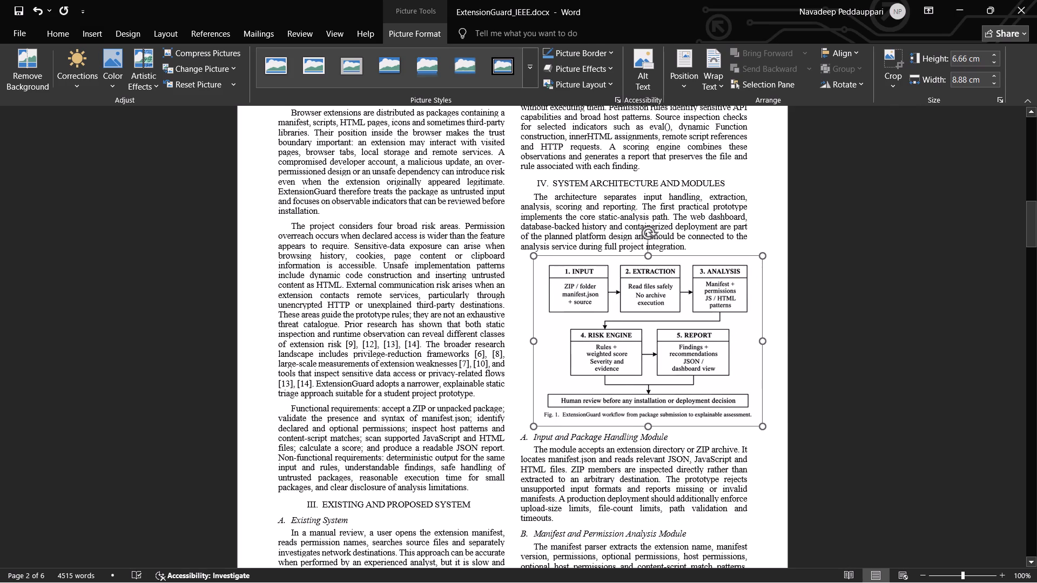
Remove the indent and the paragraph break before the diagram so it directly follows the introductory text.
{"action": "left_click", "coordinate": [528, 320]}
{"action": "key", "text": "BackSpace"}
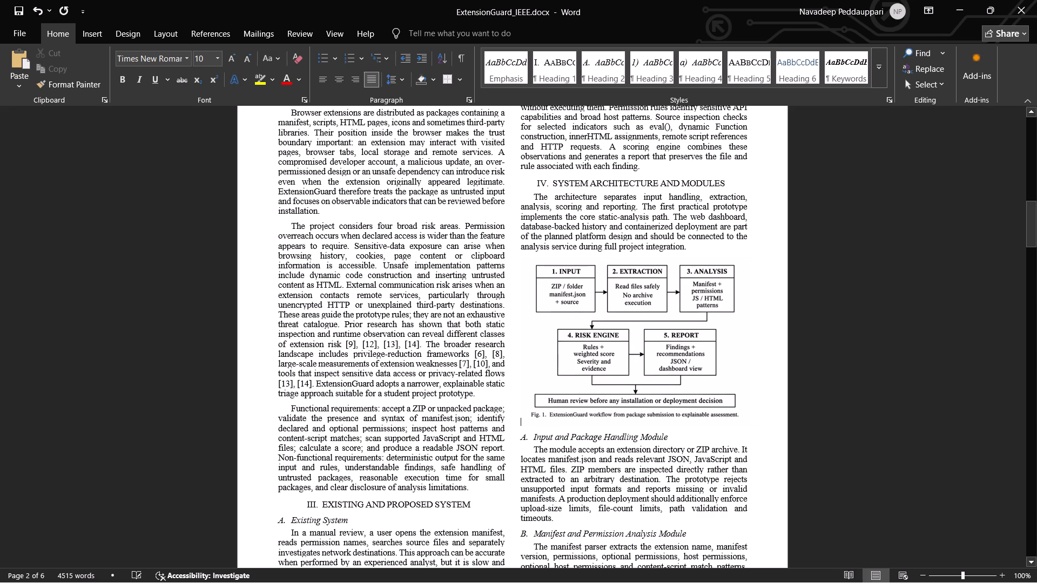
{"action": "key", "text": "BackSpace"}
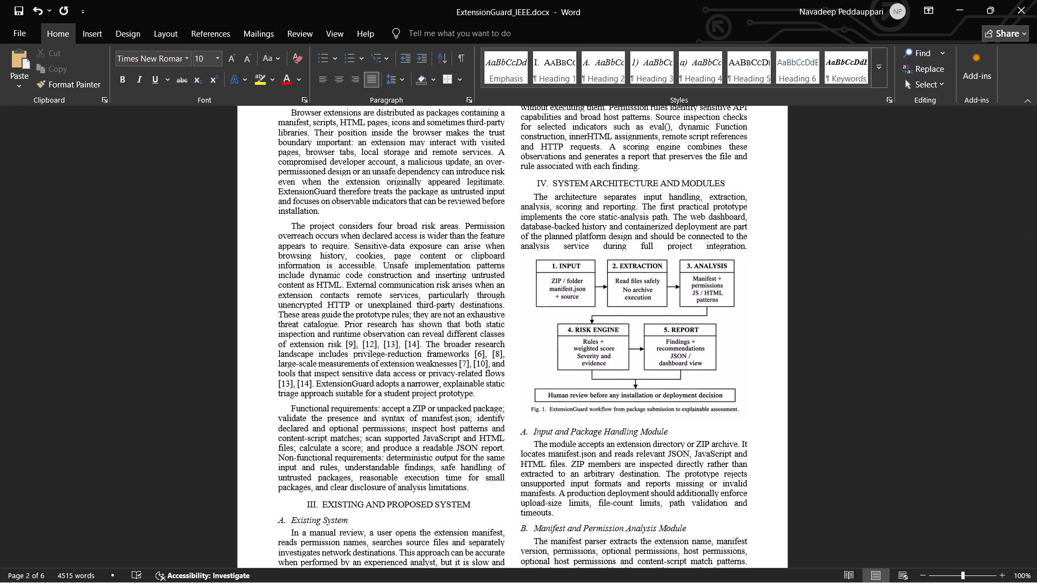
Stretch the workflow diagram slightly wider by extending its right edge past the text column.
{"action": "left_click", "coordinate": [616, 377]}
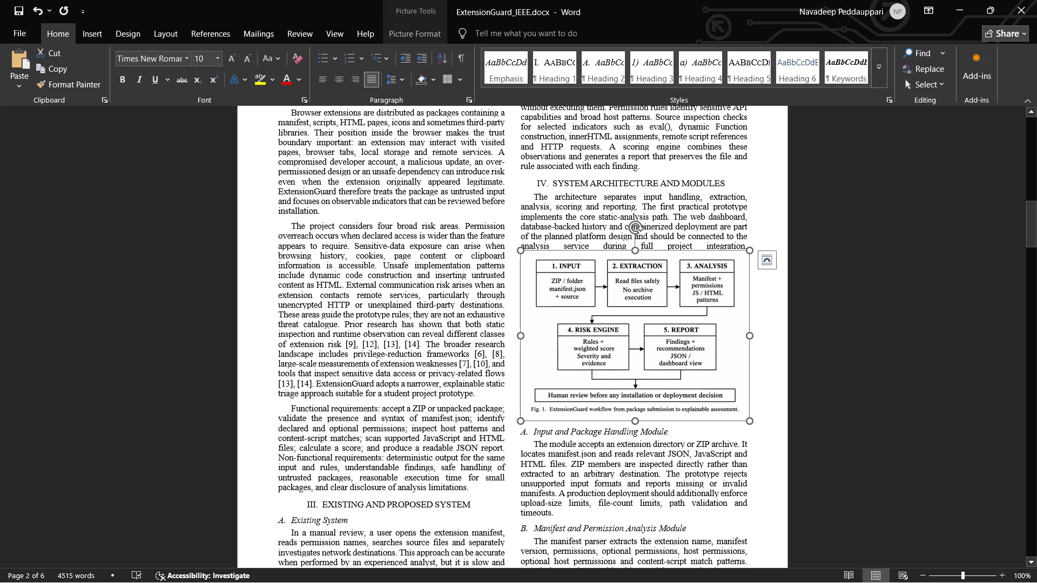
{"action": "left_click_drag", "start_coordinate": [748, 334], "coordinate": [761, 334]}
{"action": "left_click", "coordinate": [824, 322]}
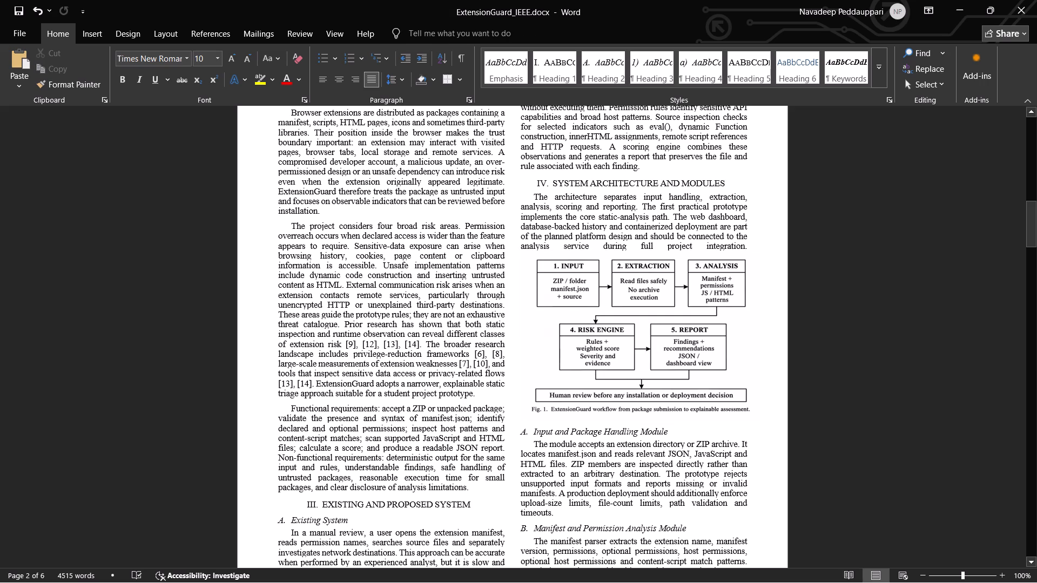
Crop the blank margin off the left side of the workflow diagram.
{"action": "left_click", "coordinate": [548, 315]}
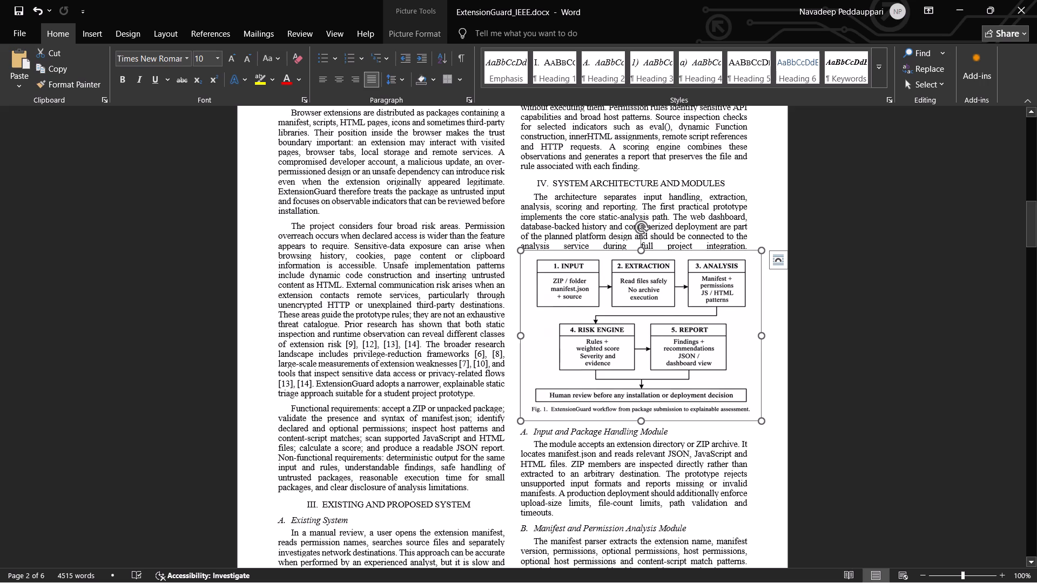
{"action": "right_click", "coordinate": [573, 294]}
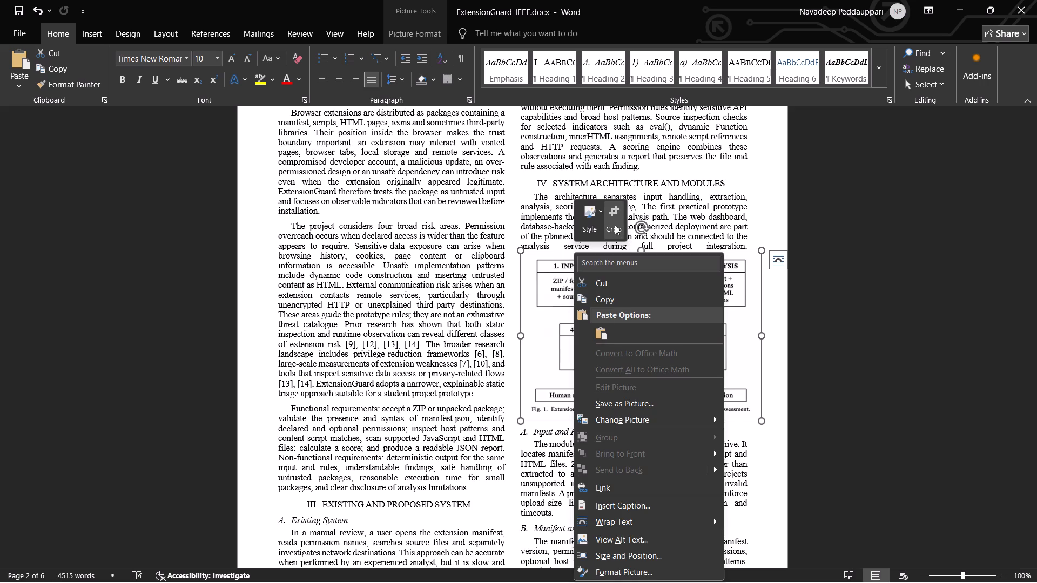
{"action": "left_click", "coordinate": [615, 225]}
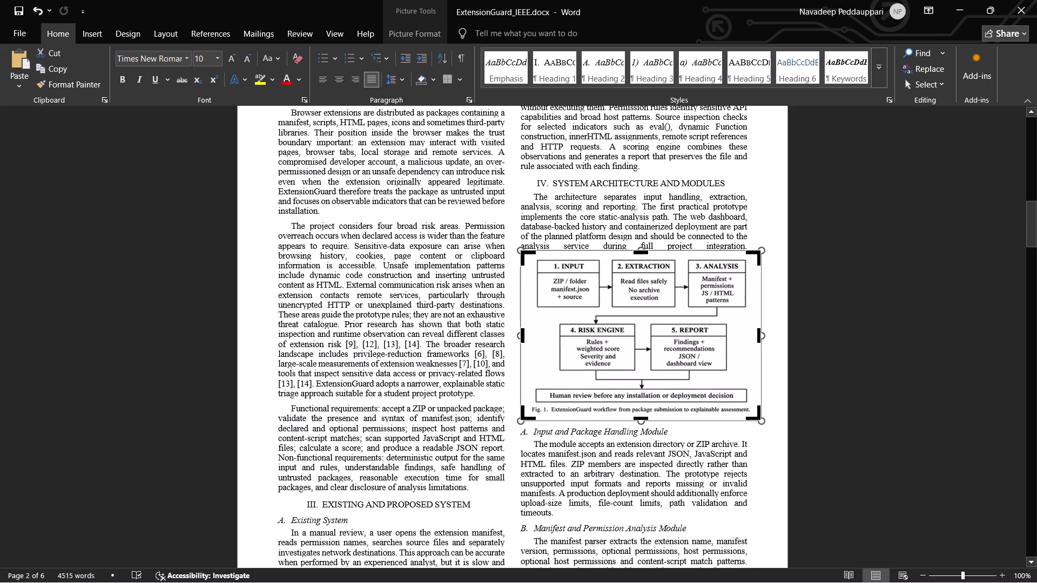
{"action": "left_click_drag", "start_coordinate": [521, 335], "coordinate": [530, 335]}
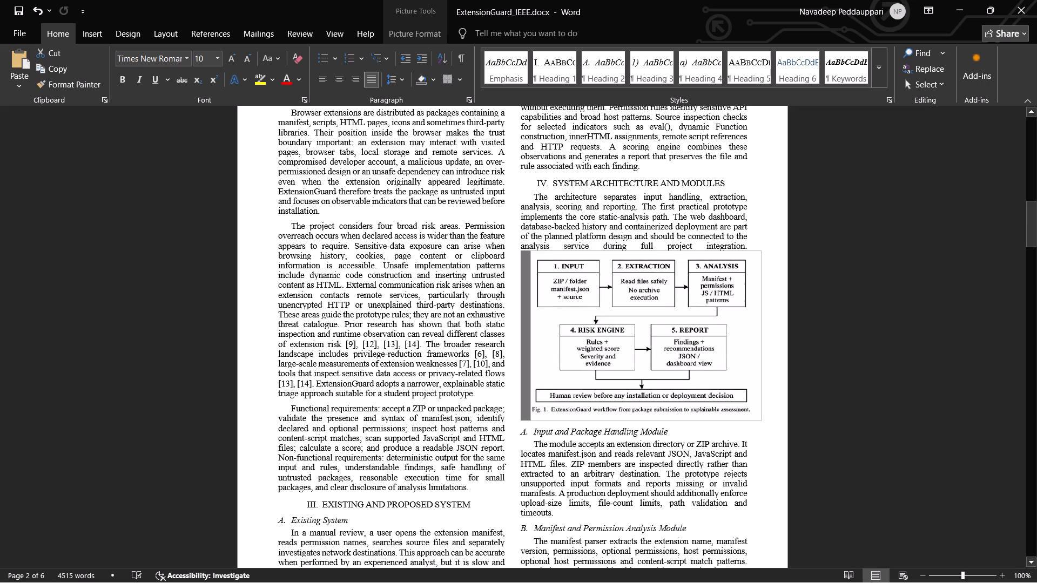
{"action": "left_click_drag", "start_coordinate": [530, 335], "coordinate": [530, 336]}
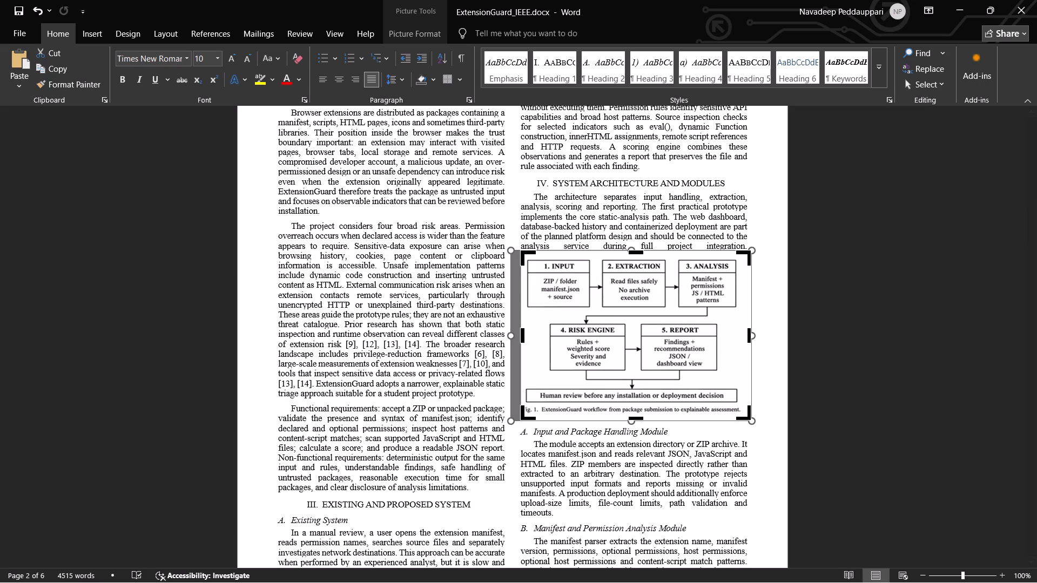
{"action": "left_click", "coordinate": [823, 310]}
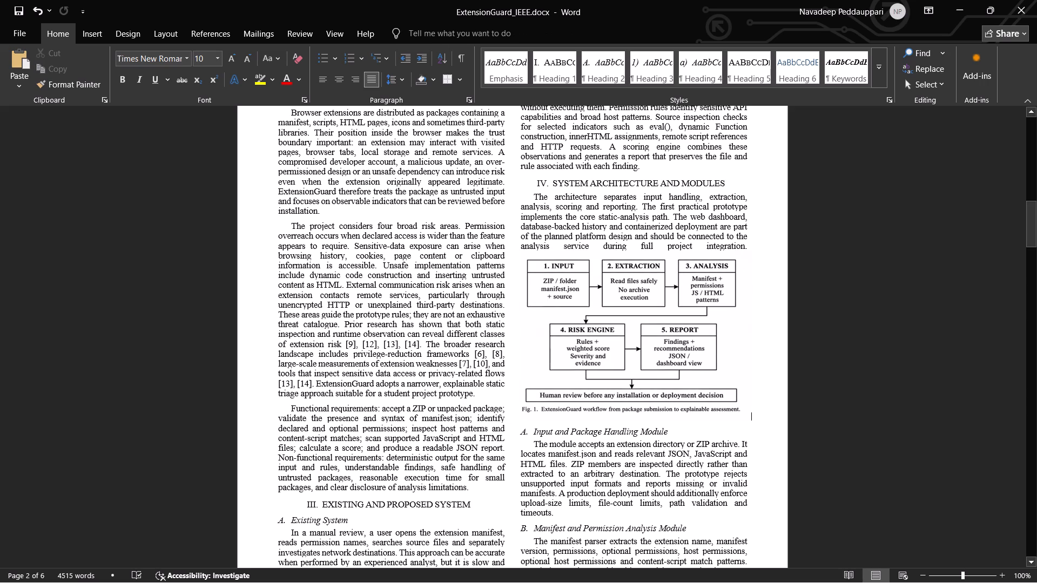
Delete the full stop after "integration" at the end of the paragraph preceding the workflow diagram.
{"action": "left_click", "coordinate": [581, 310]}
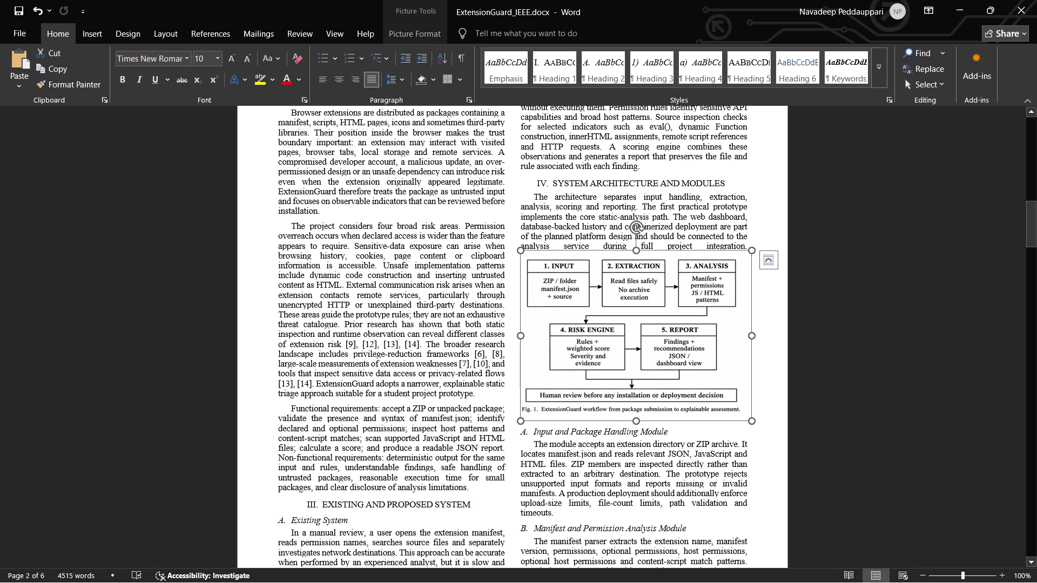
{"action": "left_click", "coordinate": [516, 353]}
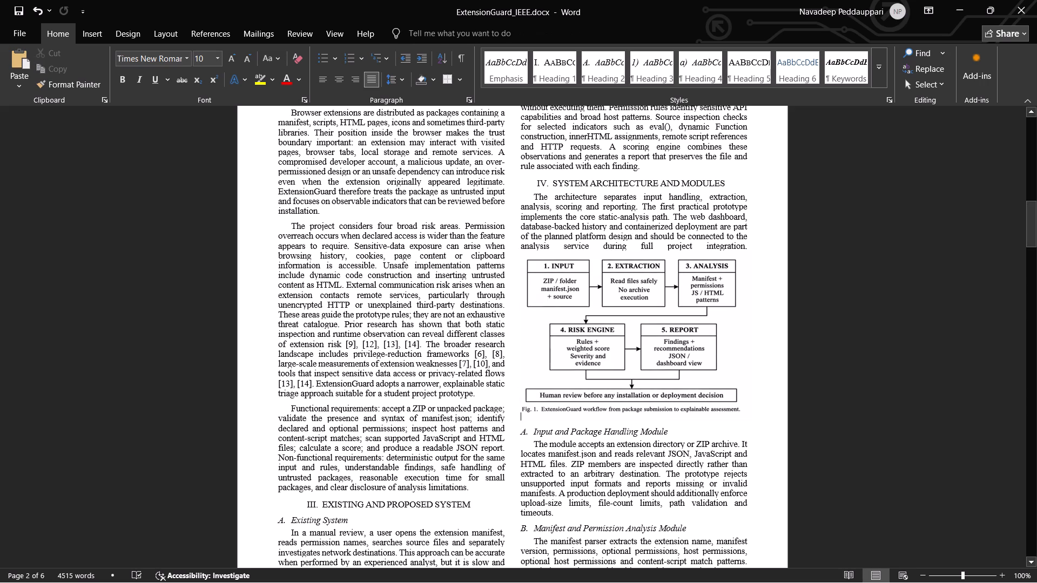
{"action": "key", "text": "BackSpace"}
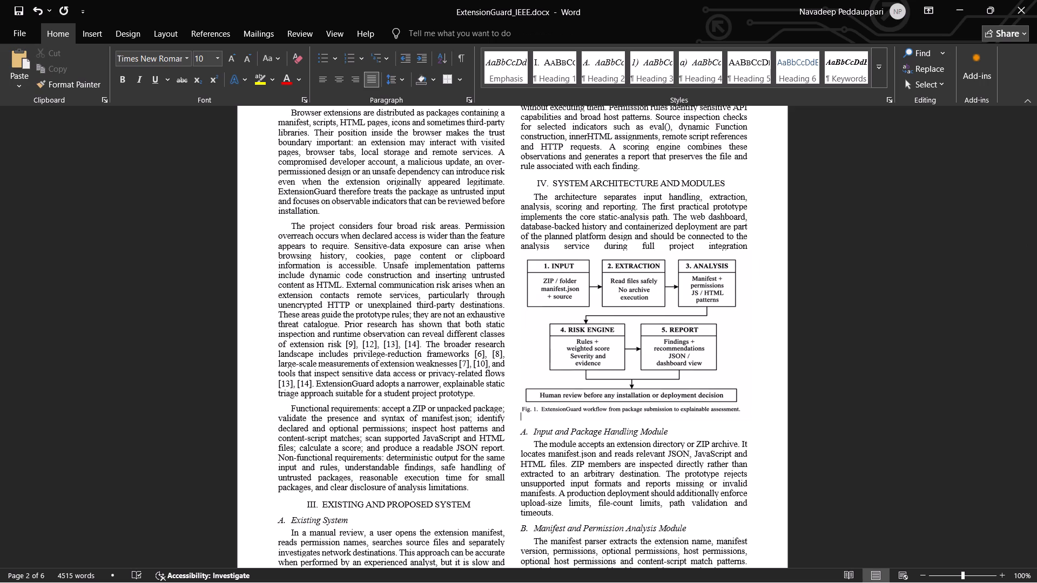
{"action": "key", "text": "Delete"}
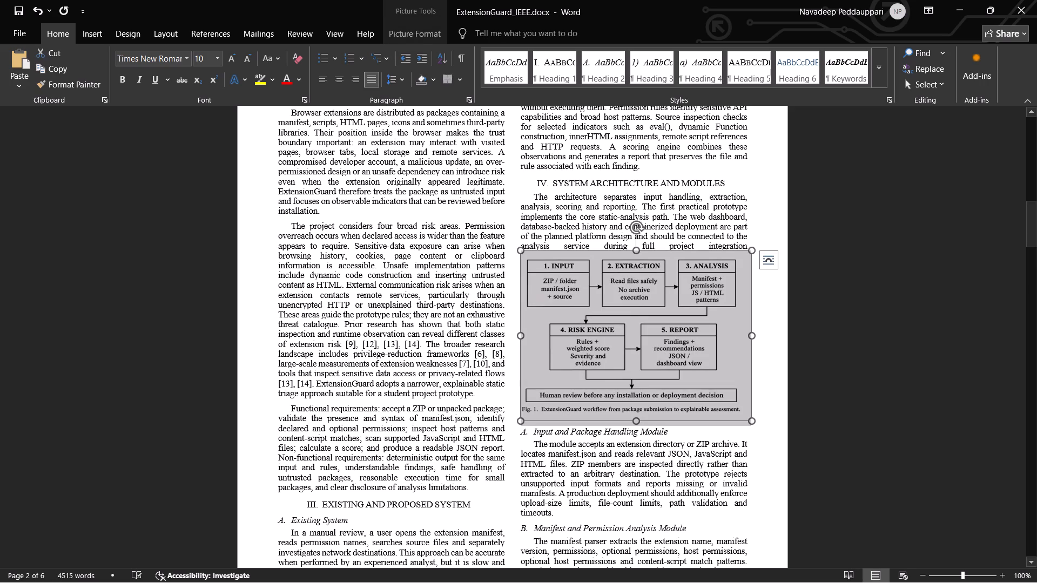
{"action": "left_click", "coordinate": [759, 361]}
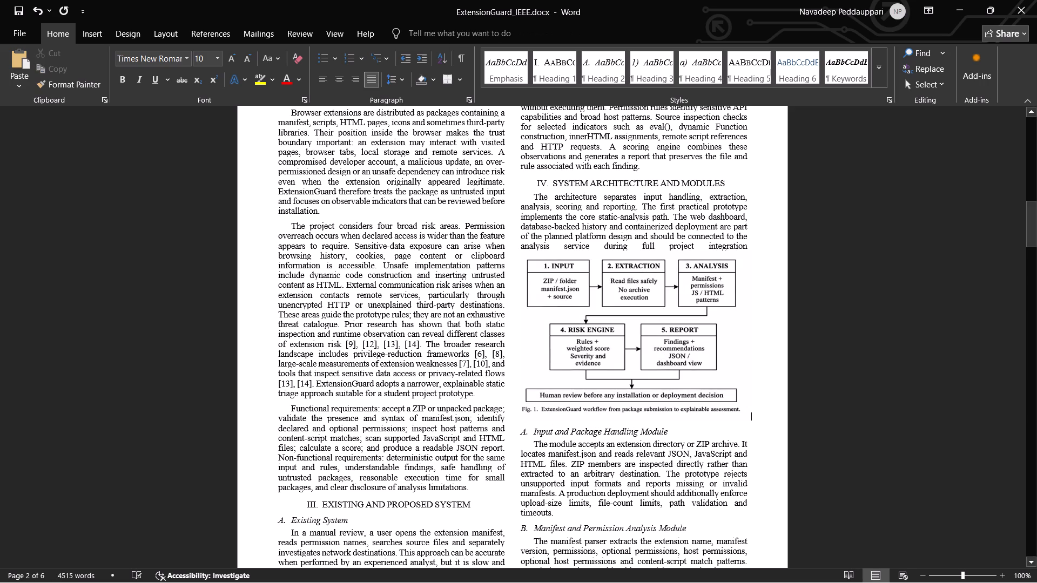
Stretch the cropped workflow diagram slightly further to the right.
{"action": "left_click", "coordinate": [678, 342]}
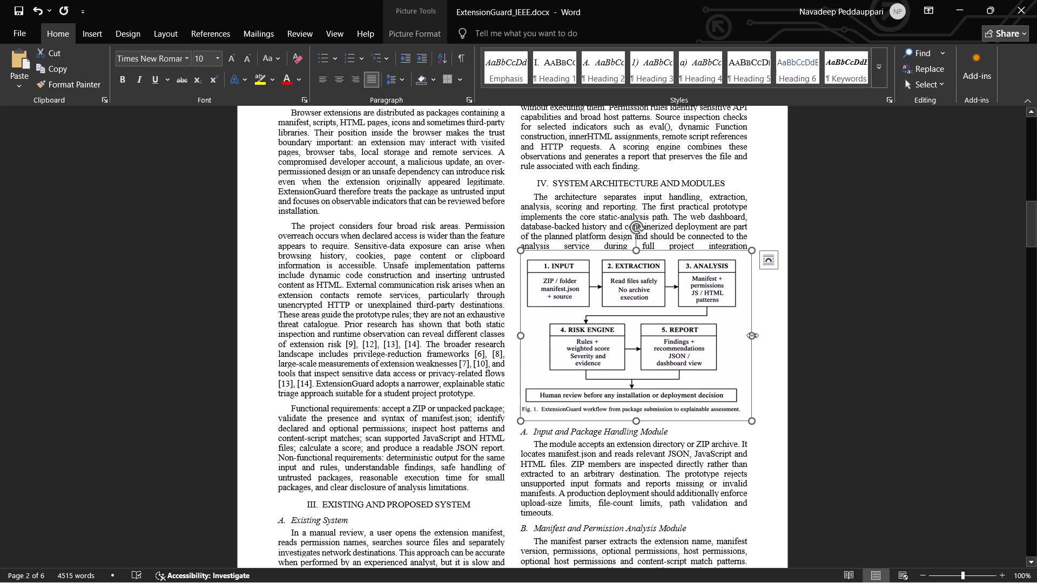
{"action": "left_click", "coordinate": [753, 335]}
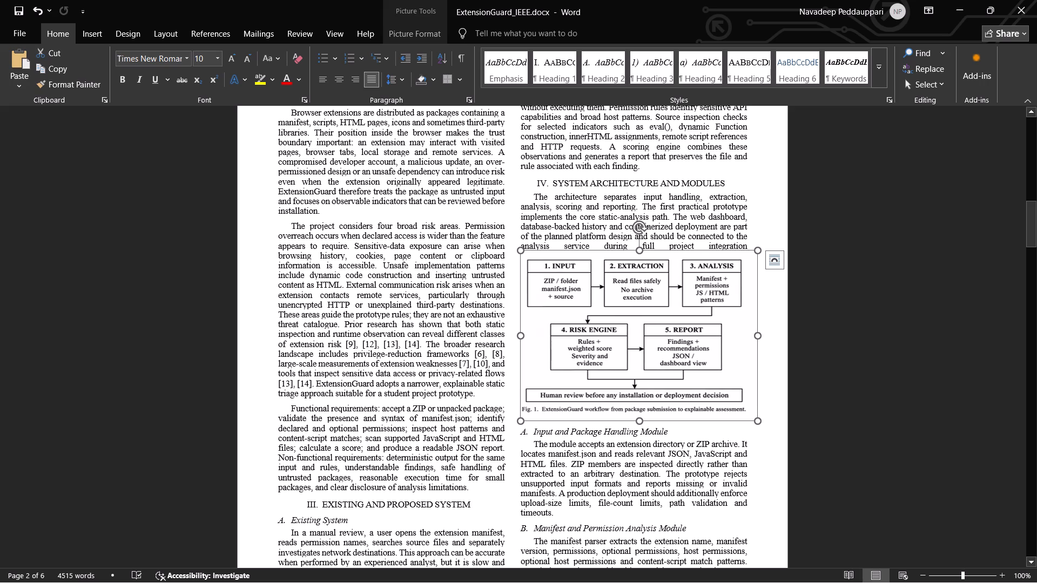
{"action": "left_click", "coordinate": [779, 357]}
Crop the "Fig. 1" caption line off the bottom of the workflow diagram in section IV.
{"action": "scroll", "coordinate": [653, 435], "scroll_direction": "down", "scroll_amount": 1}
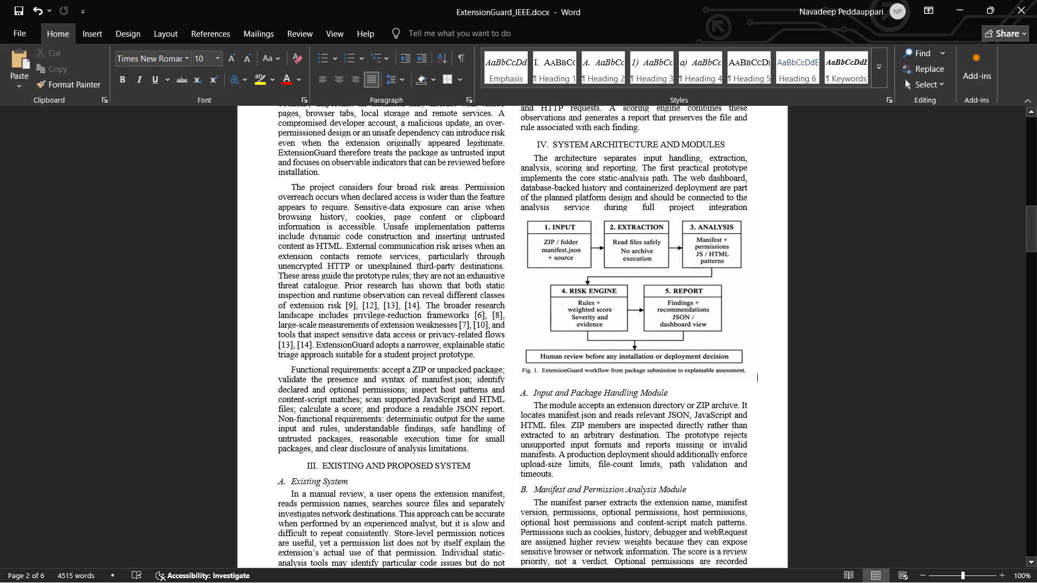
{"action": "scroll", "coordinate": [653, 435], "scroll_direction": "down", "scroll_amount": 2}
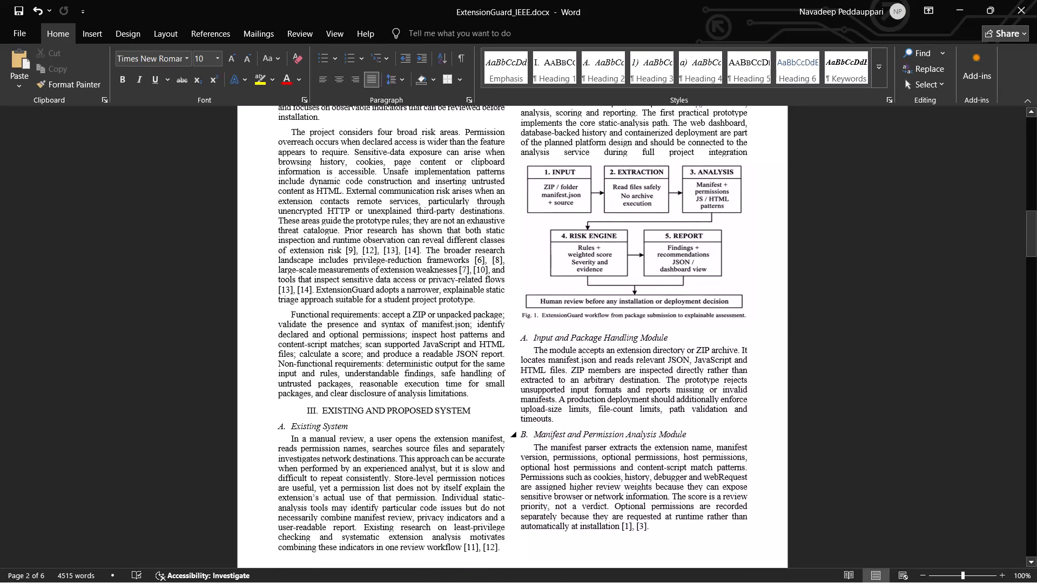
{"action": "scroll", "coordinate": [653, 435], "scroll_direction": "up", "scroll_amount": 1}
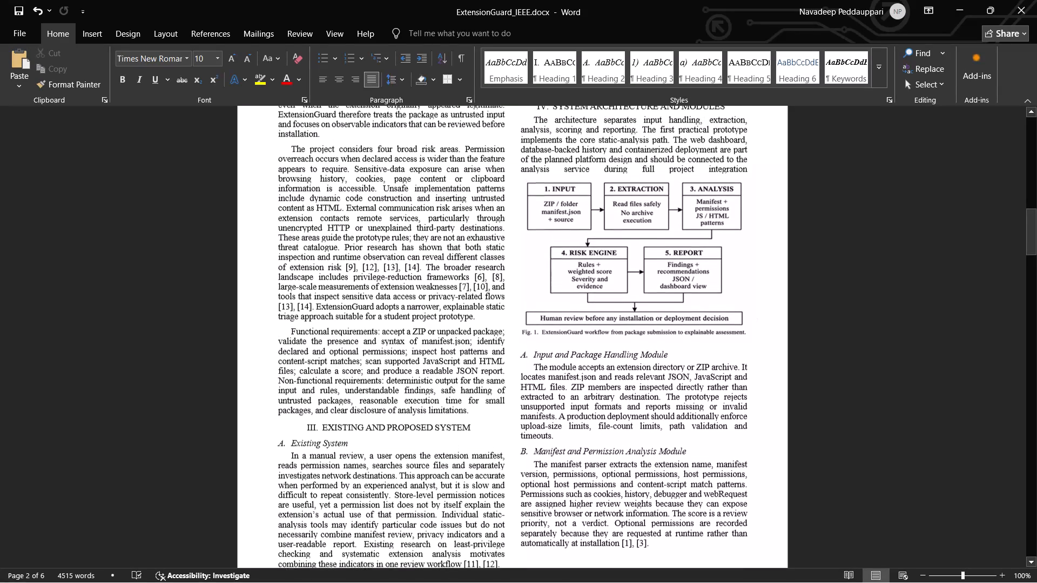
{"action": "scroll", "coordinate": [653, 435], "scroll_direction": "up", "scroll_amount": 1}
{"action": "left_click", "coordinate": [616, 269]}
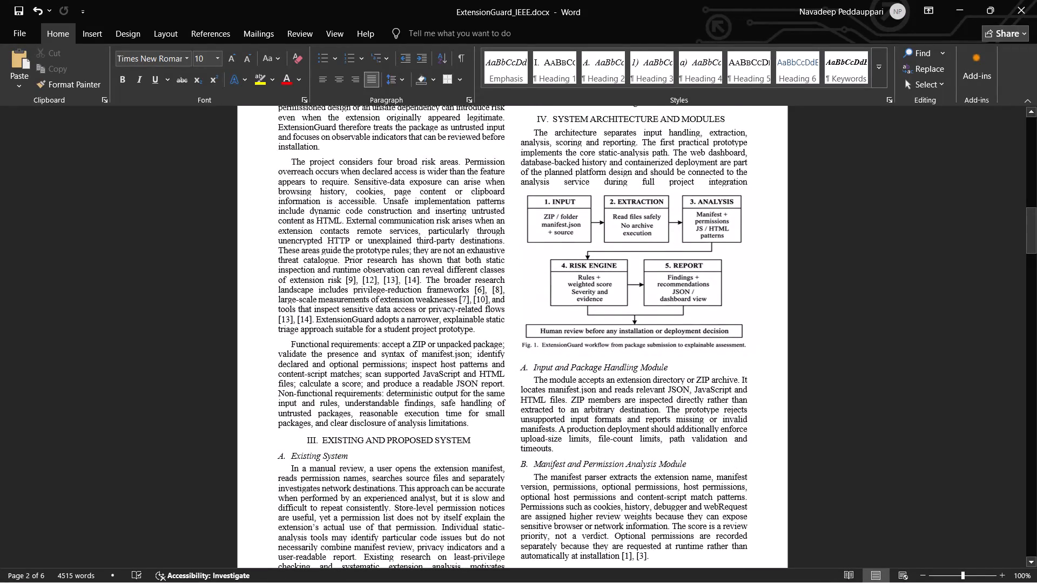
{"action": "left_click", "coordinate": [636, 219]}
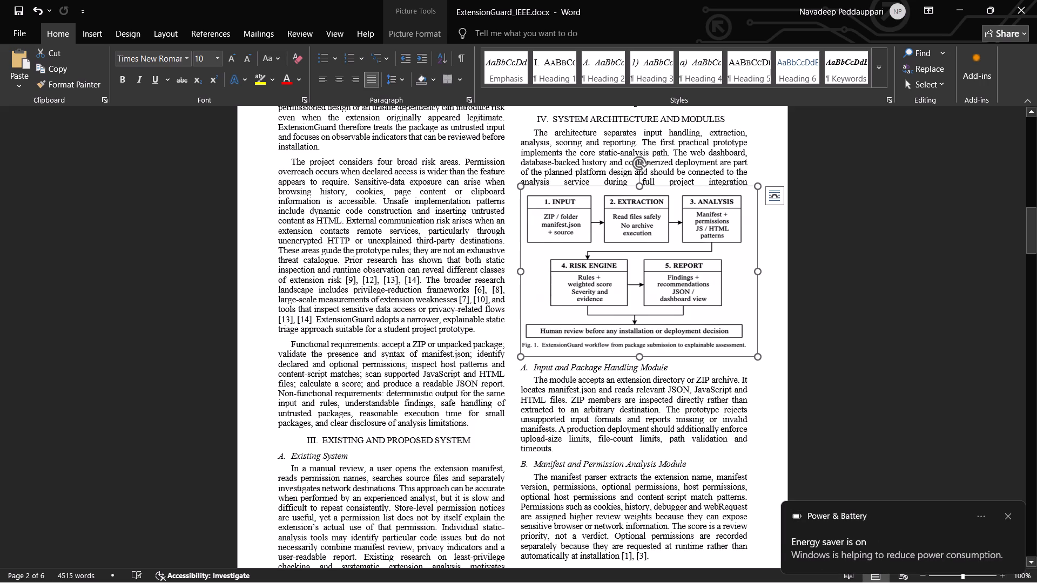
{"action": "right_click", "coordinate": [628, 218]}
{"action": "left_click", "coordinate": [669, 200]}
{"action": "left_click_drag", "start_coordinate": [640, 354], "coordinate": [640, 343]}
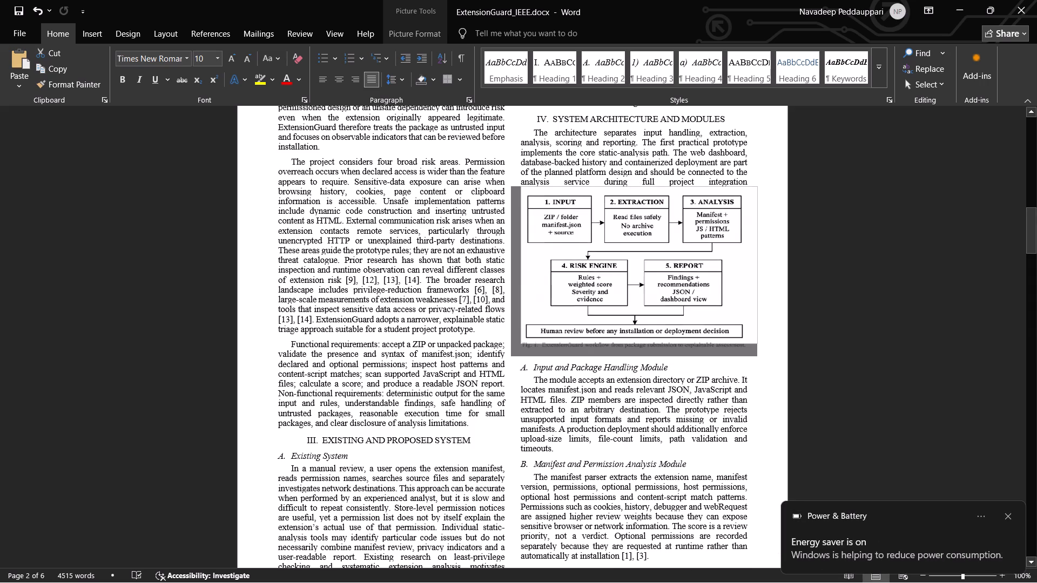
{"action": "left_click_drag", "start_coordinate": [640, 343], "coordinate": [640, 342]}
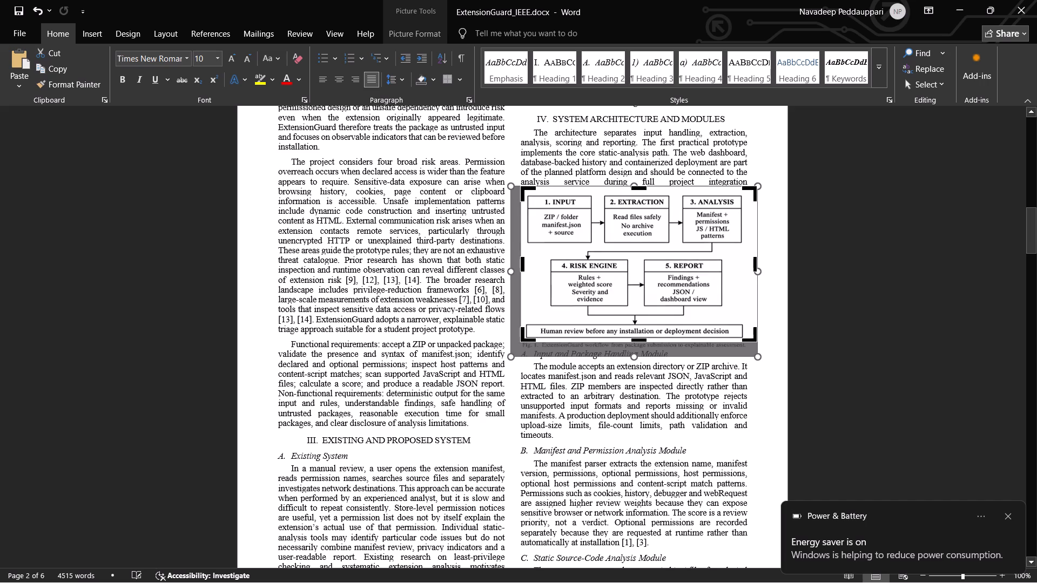
{"action": "left_click", "coordinate": [825, 304]}
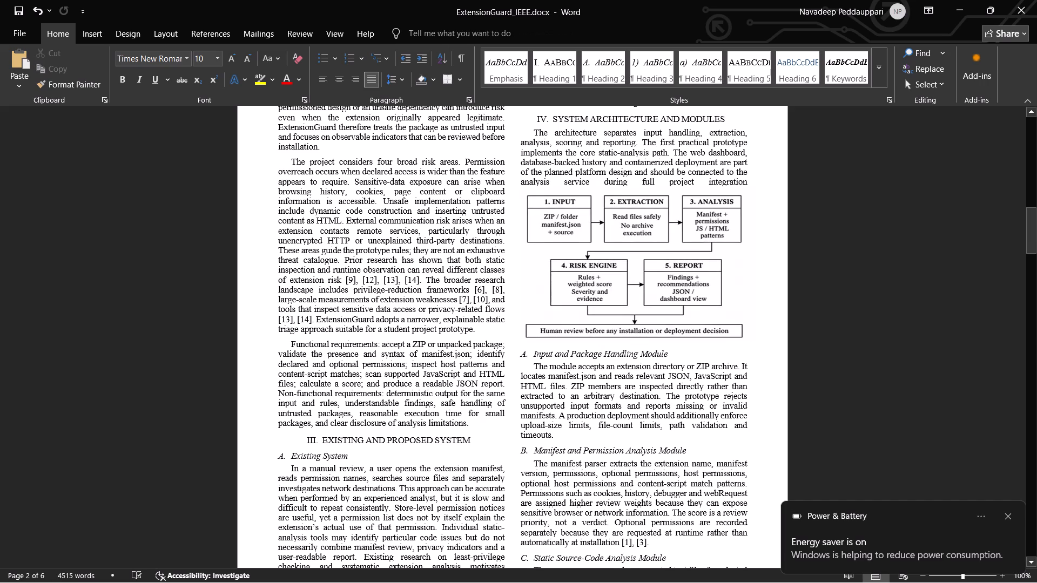
Check the layout of the whole paper through to the references, and from the title page back to the workflow diagram.
{"action": "scroll", "coordinate": [605, 376], "scroll_direction": "down", "scroll_amount": 7}
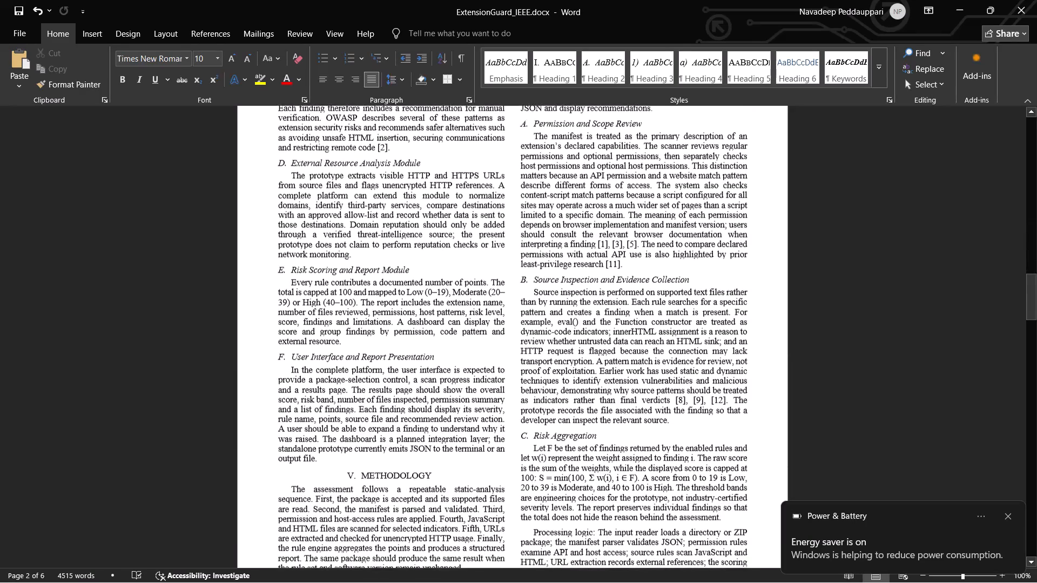
{"action": "scroll", "coordinate": [605, 376], "scroll_direction": "down", "scroll_amount": 9}
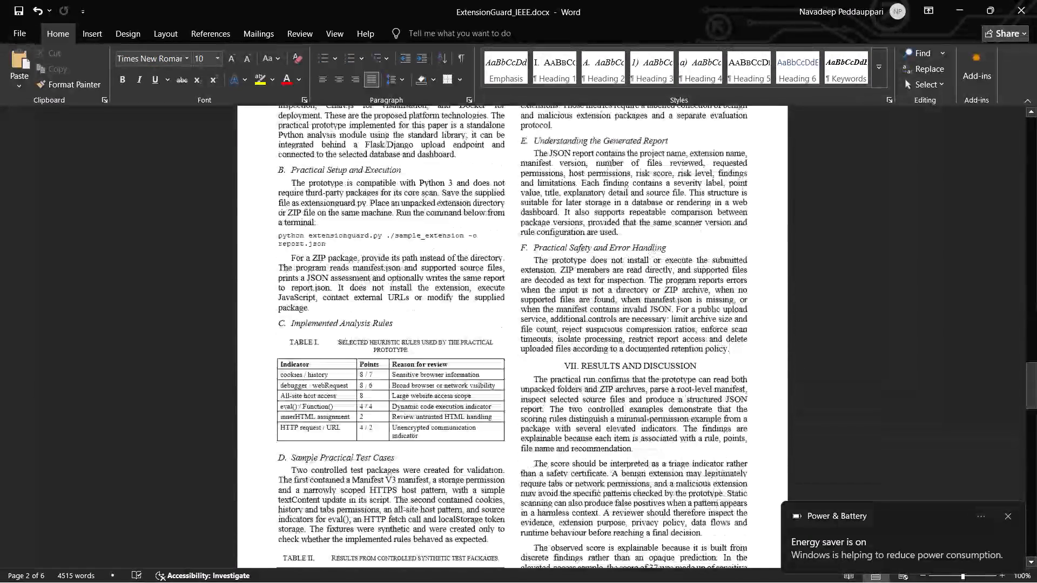
{"action": "scroll", "coordinate": [605, 376], "scroll_direction": "down", "scroll_amount": 1}
{"action": "scroll", "coordinate": [605, 376], "scroll_direction": "up", "scroll_amount": 4}
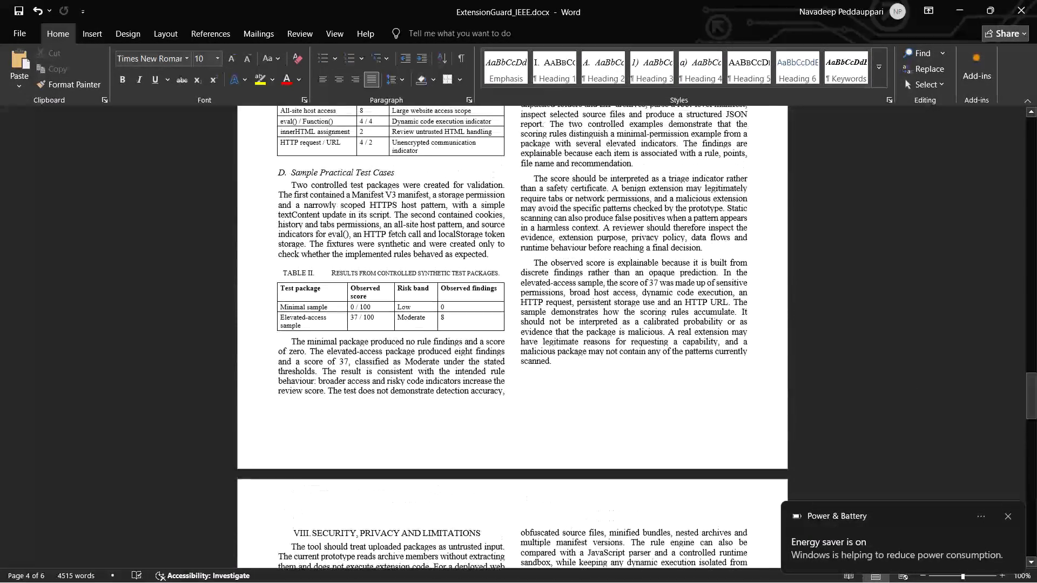
{"action": "scroll", "coordinate": [605, 376], "scroll_direction": "down", "scroll_amount": 9}
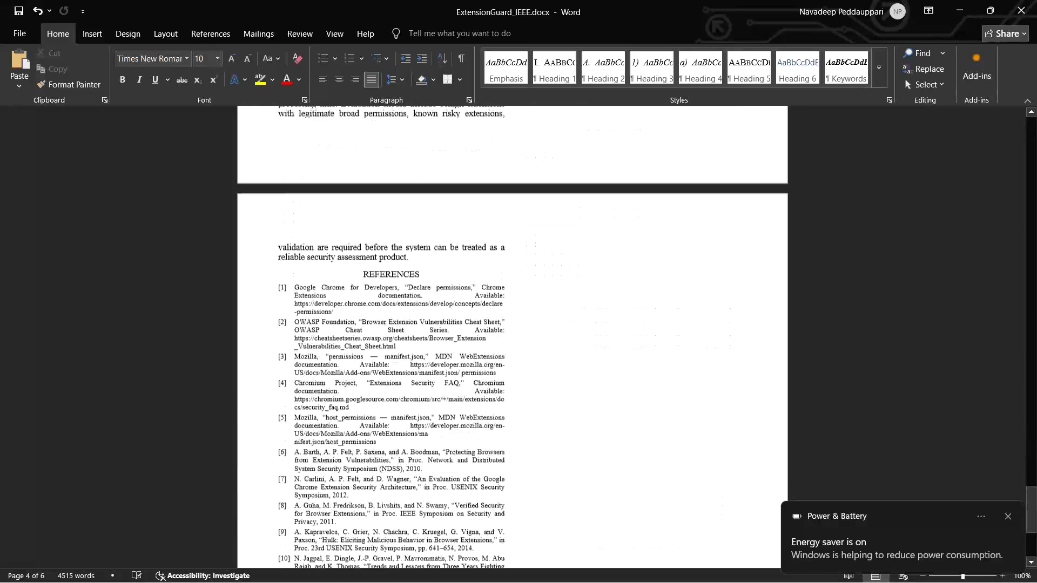
{"action": "scroll", "coordinate": [605, 376], "scroll_direction": "up", "scroll_amount": 1}
{"action": "scroll", "coordinate": [605, 376], "scroll_direction": "down", "scroll_amount": 1}
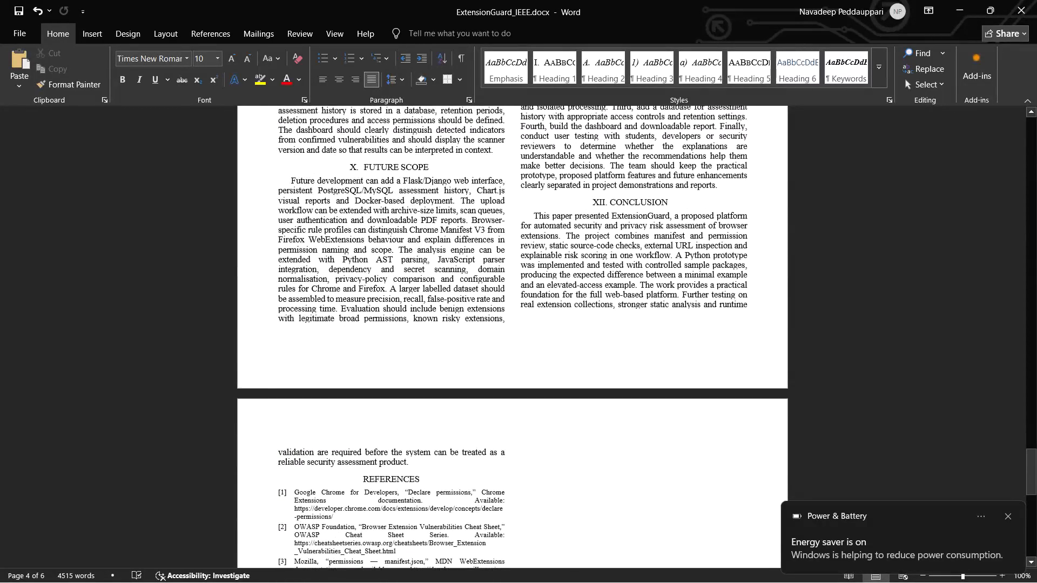
{"action": "scroll", "coordinate": [605, 376], "scroll_direction": "down", "scroll_amount": 1}
{"action": "scroll", "coordinate": [605, 376], "scroll_direction": "up", "scroll_amount": 5}
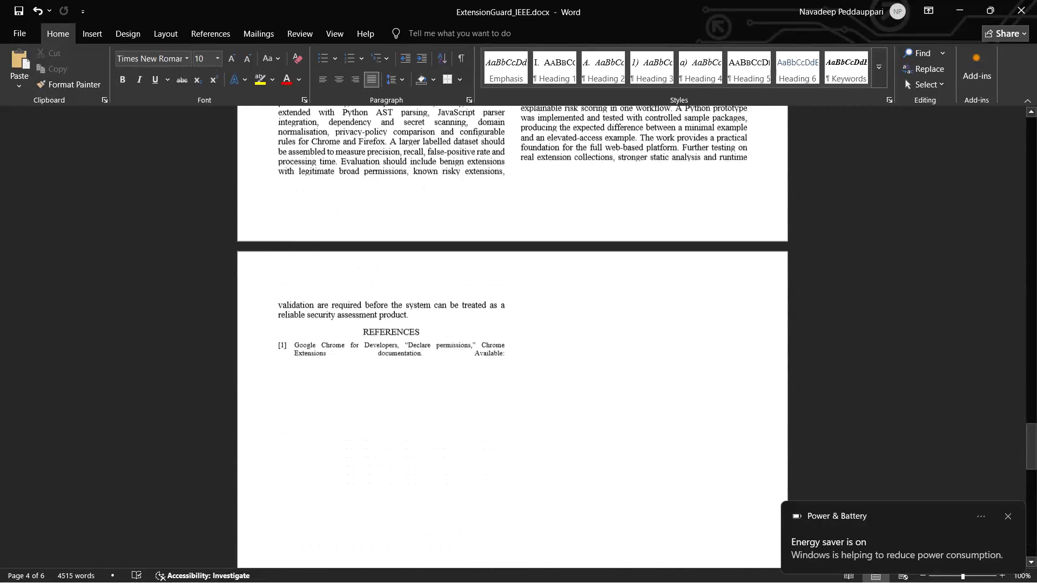
{"action": "scroll", "coordinate": [605, 376], "scroll_direction": "up", "scroll_amount": 6}
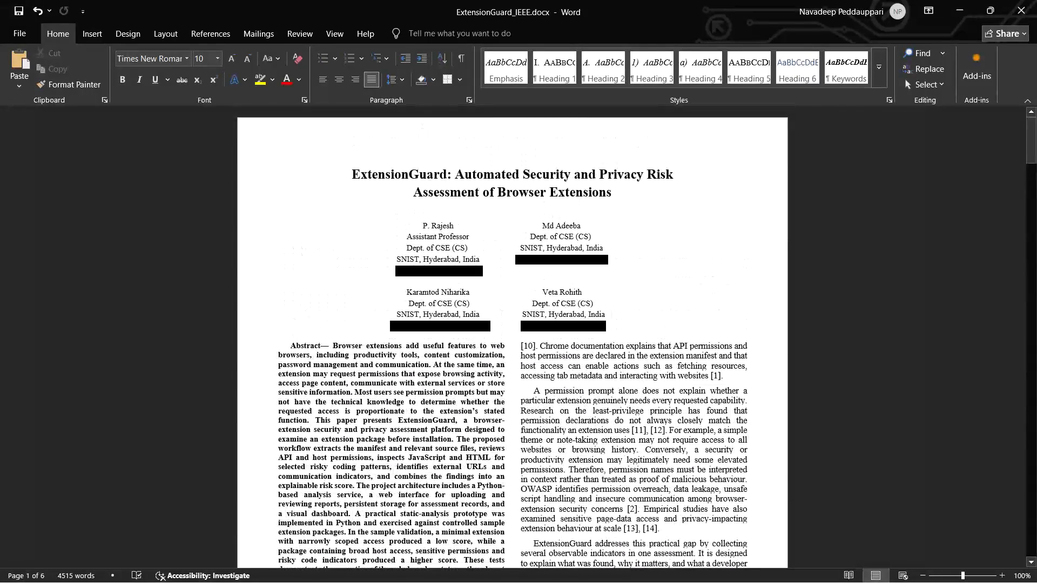
{"action": "scroll", "coordinate": [605, 376], "scroll_direction": "down", "scroll_amount": 4}
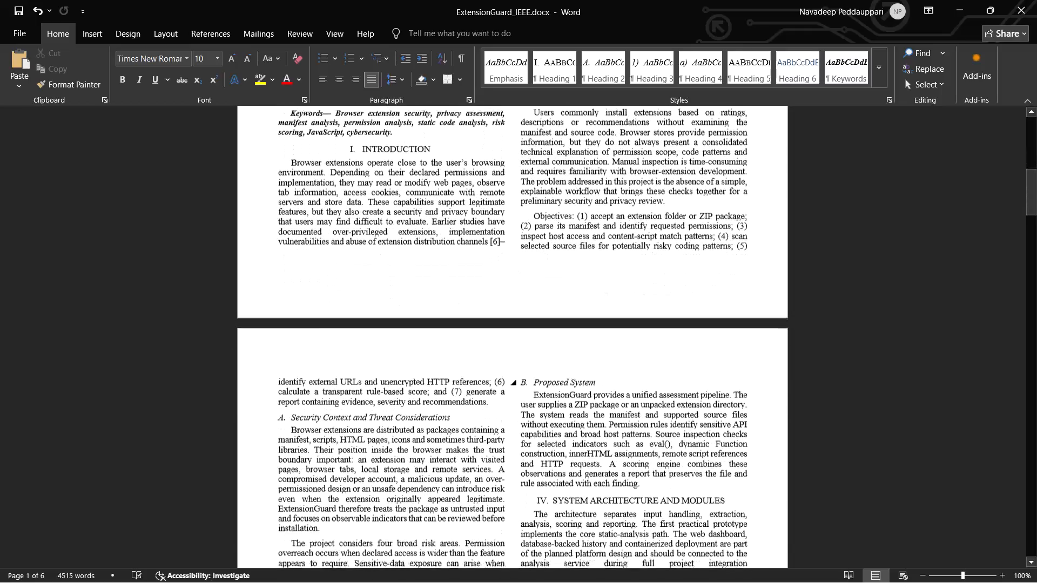
{"action": "scroll", "coordinate": [605, 376], "scroll_direction": "down", "scroll_amount": 4}
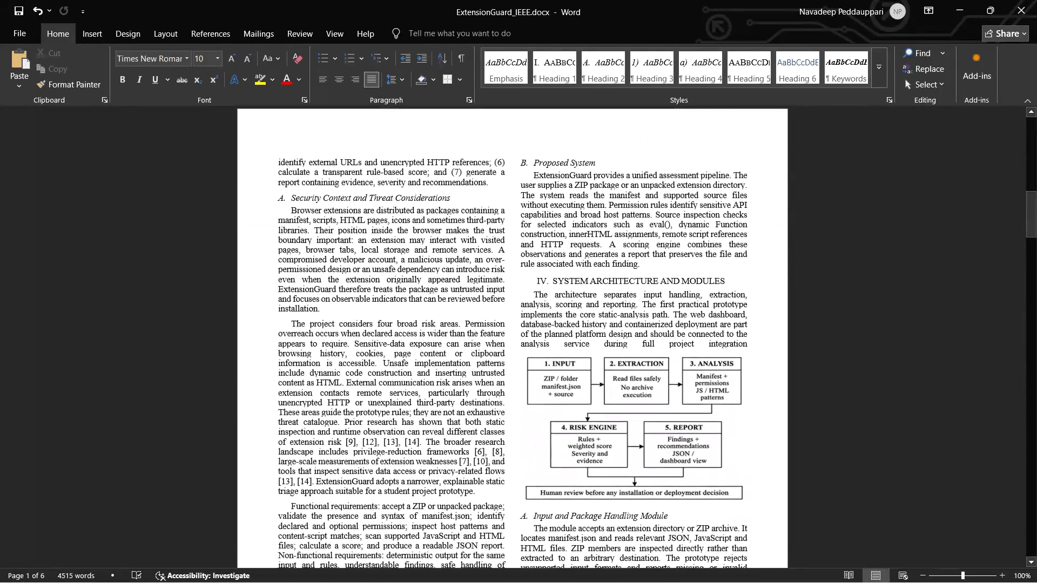
{"action": "scroll", "coordinate": [605, 376], "scroll_direction": "down", "scroll_amount": 2}
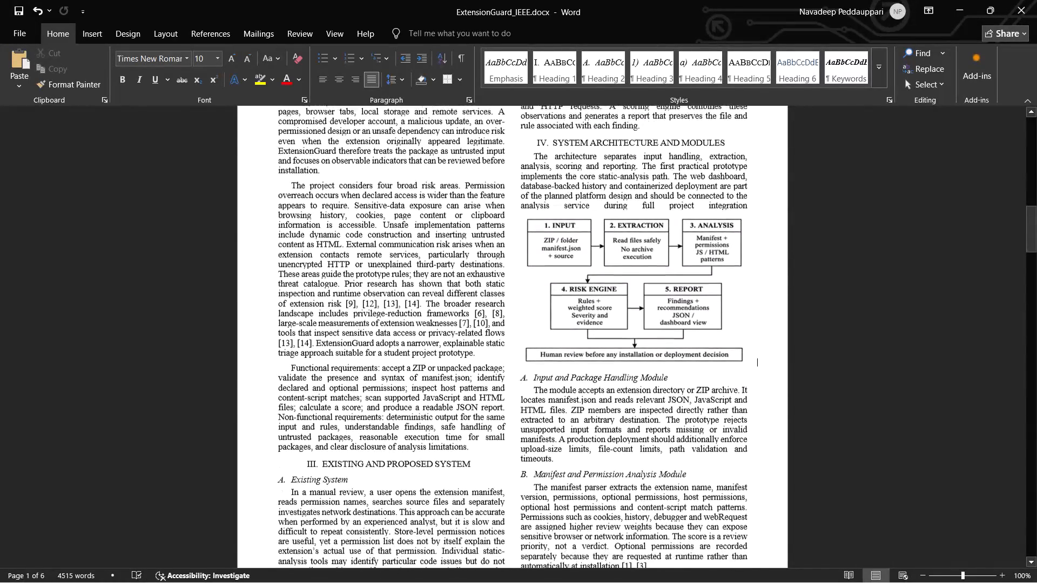
{"action": "scroll", "coordinate": [605, 376], "scroll_direction": "down", "scroll_amount": 1}
Save the paper.
{"action": "key", "text": "ctrl+s"}
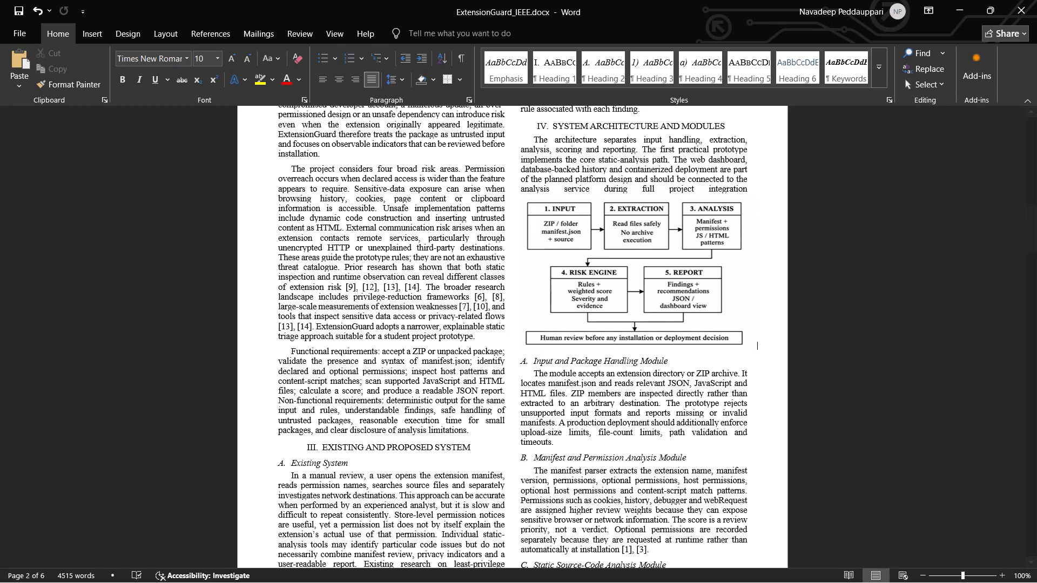
Review the text and layout from the section IV modules through methodology to the practical implementation section.
{"action": "scroll", "coordinate": [605, 376], "scroll_direction": "down", "scroll_amount": 1}
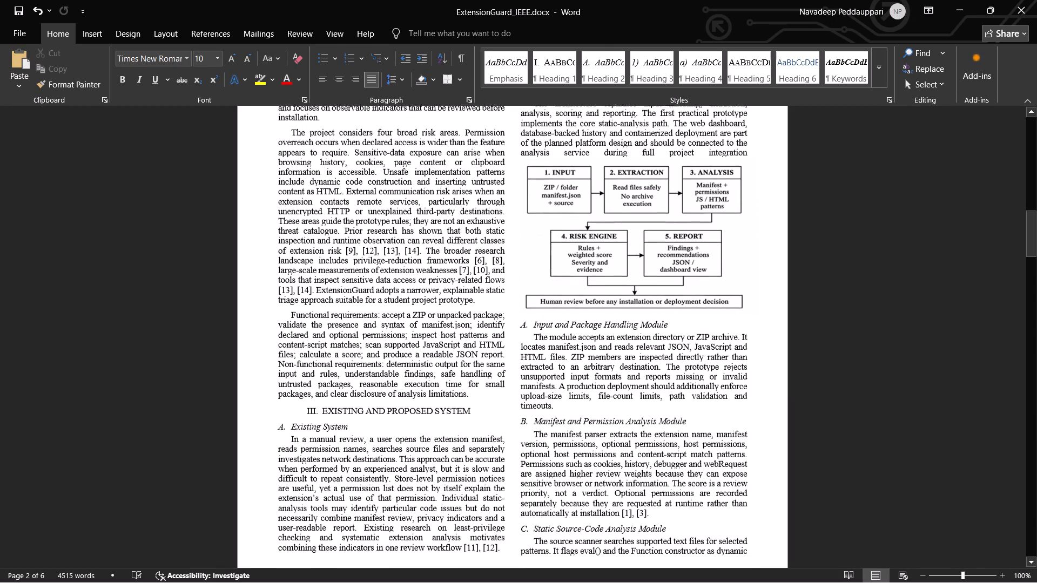
{"action": "scroll", "coordinate": [605, 376], "scroll_direction": "down", "scroll_amount": 3}
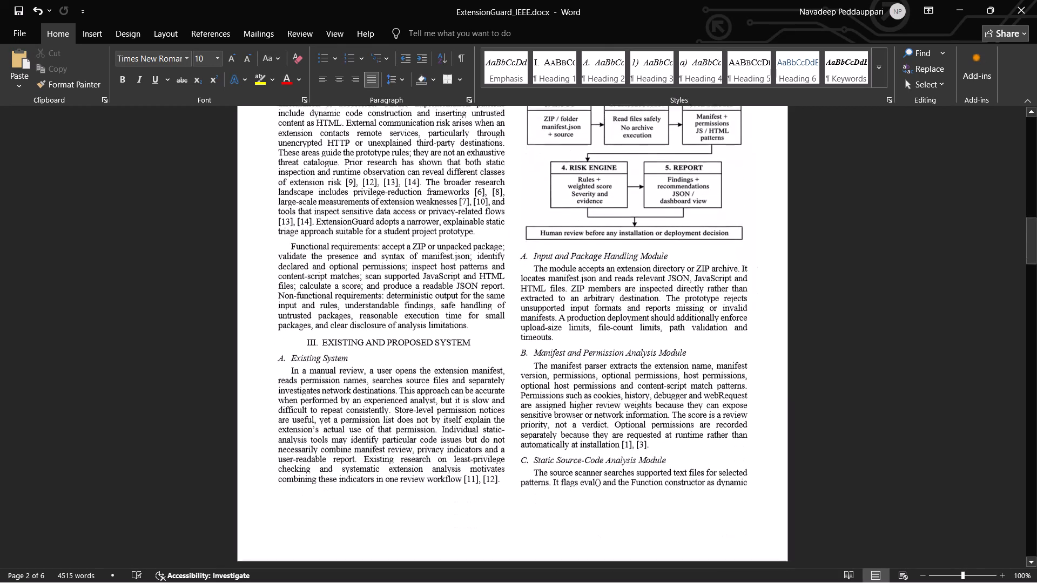
{"action": "scroll", "coordinate": [605, 376], "scroll_direction": "down", "scroll_amount": 3}
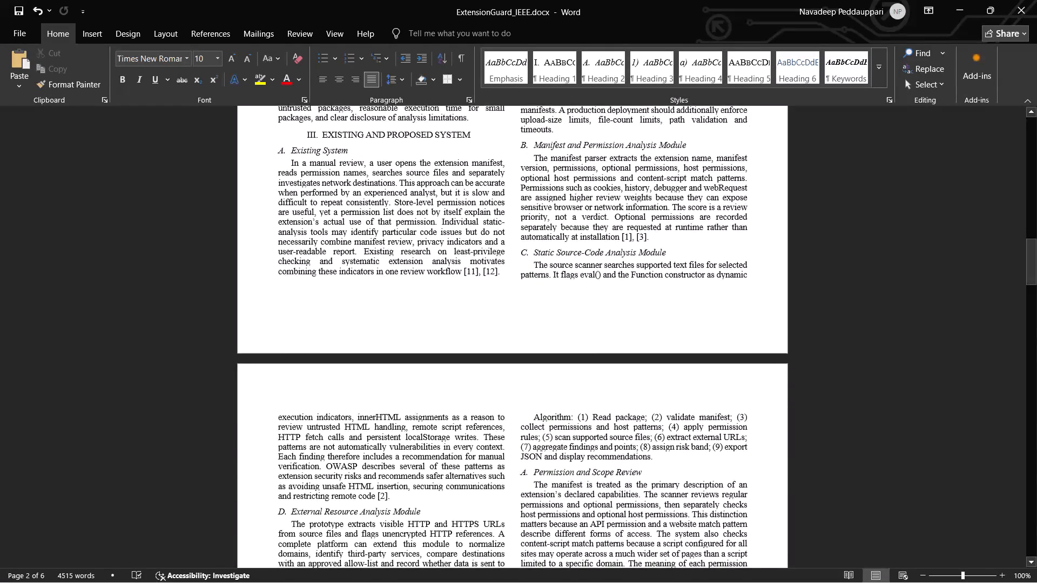
{"action": "scroll", "coordinate": [605, 376], "scroll_direction": "down", "scroll_amount": 3}
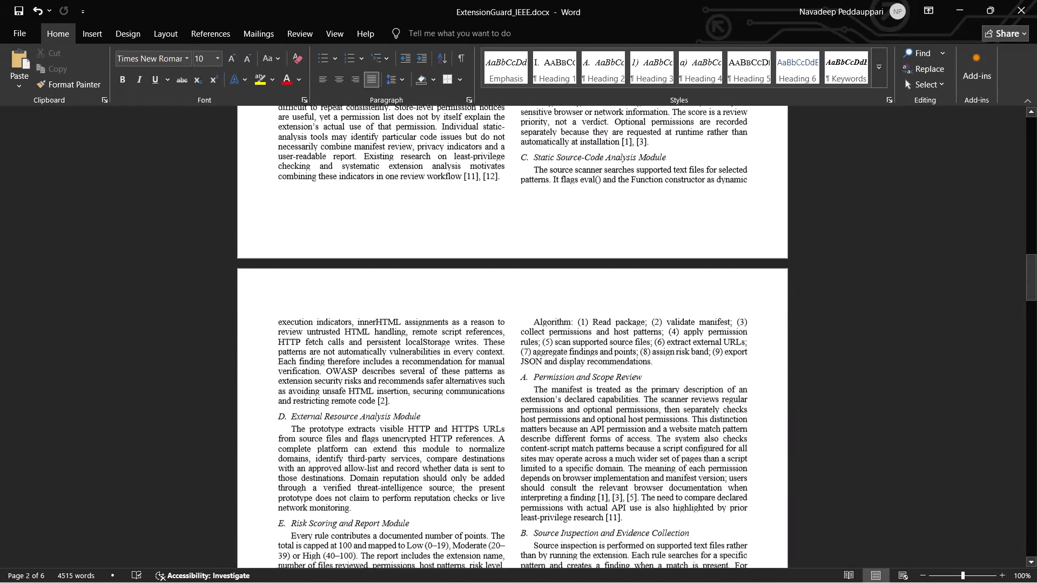
{"action": "scroll", "coordinate": [605, 376], "scroll_direction": "down", "scroll_amount": 4}
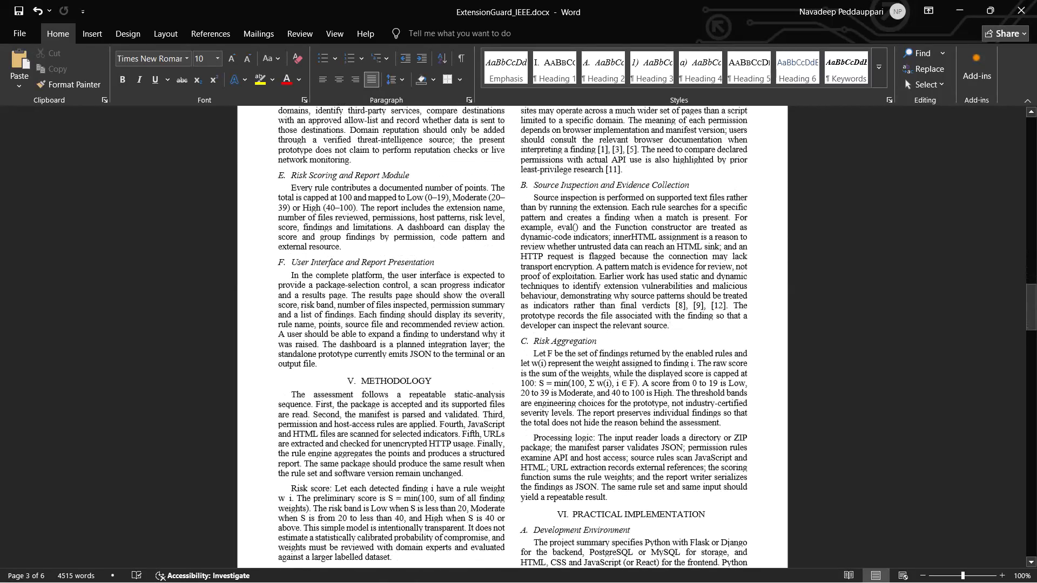
{"action": "scroll", "coordinate": [605, 376], "scroll_direction": "down", "scroll_amount": 3}
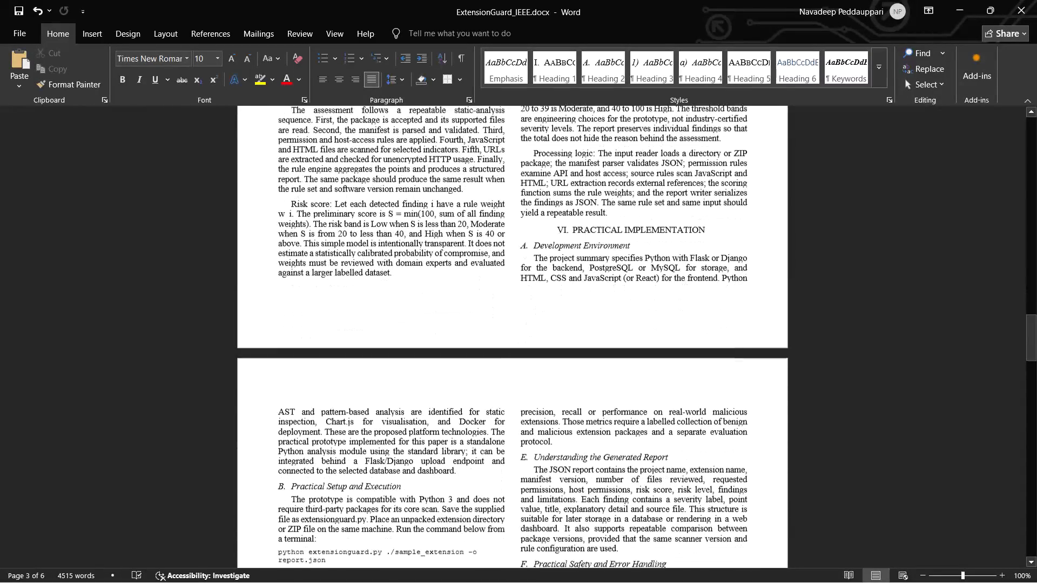
Delete the space between "extensionguard.py" and "./sample_extension" in the terminal command under Practical Setup and Execution.
{"action": "scroll", "coordinate": [605, 376], "scroll_direction": "down", "scroll_amount": 2}
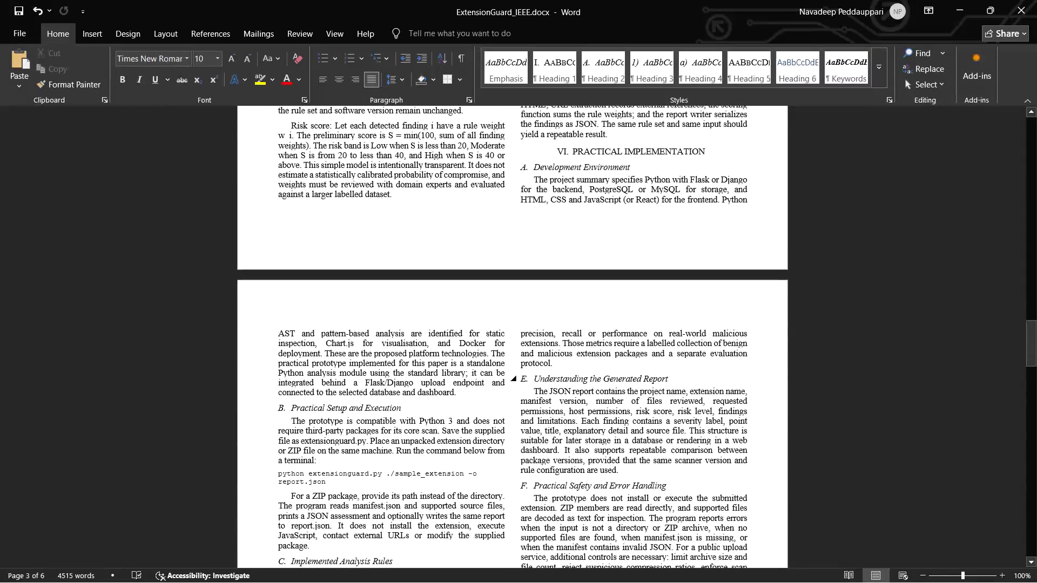
{"action": "scroll", "coordinate": [605, 376], "scroll_direction": "down", "scroll_amount": 1}
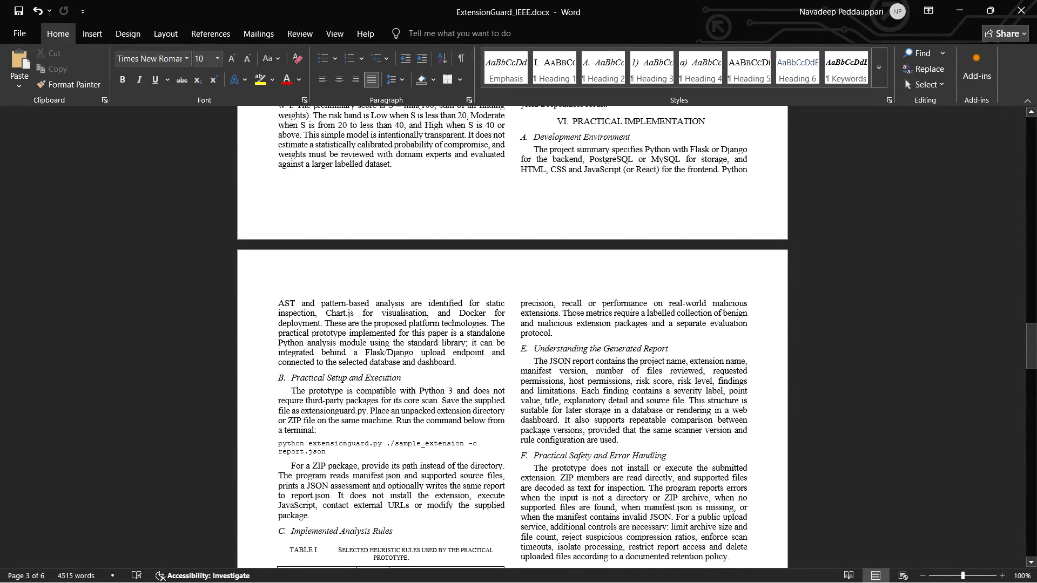
{"action": "left_click", "coordinate": [387, 445]}
{"action": "key", "text": "BackSpace"}
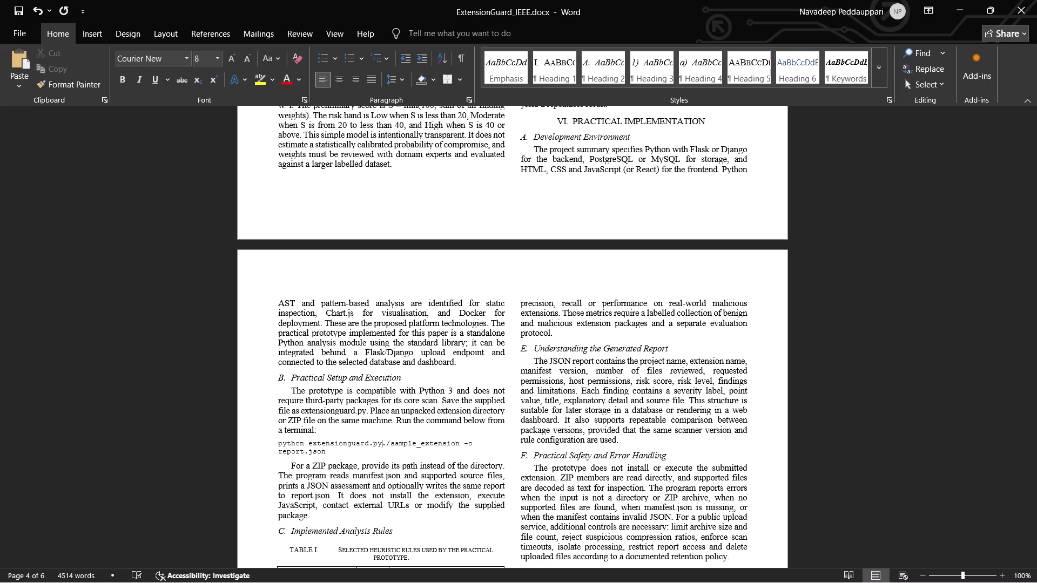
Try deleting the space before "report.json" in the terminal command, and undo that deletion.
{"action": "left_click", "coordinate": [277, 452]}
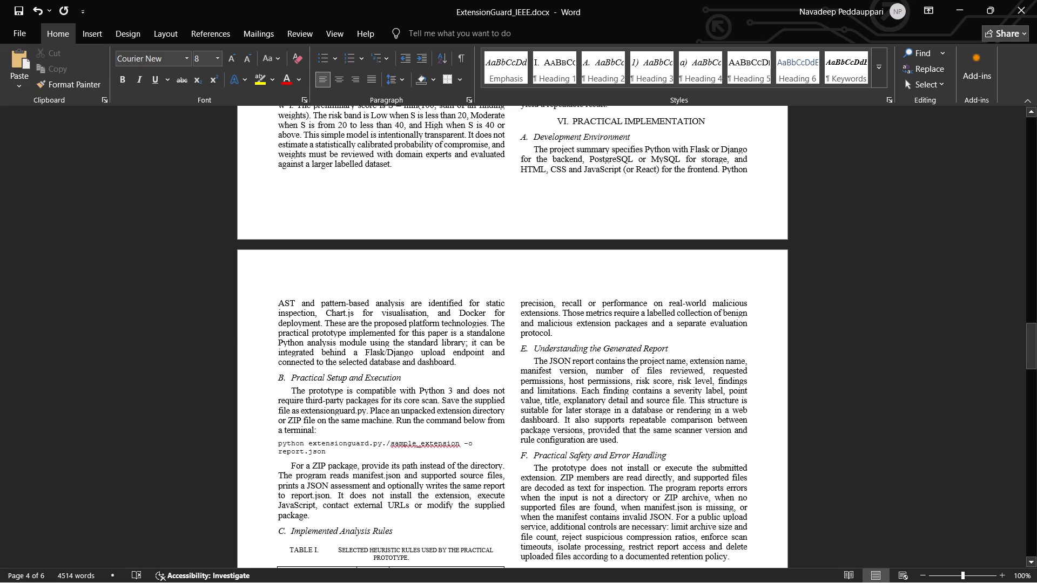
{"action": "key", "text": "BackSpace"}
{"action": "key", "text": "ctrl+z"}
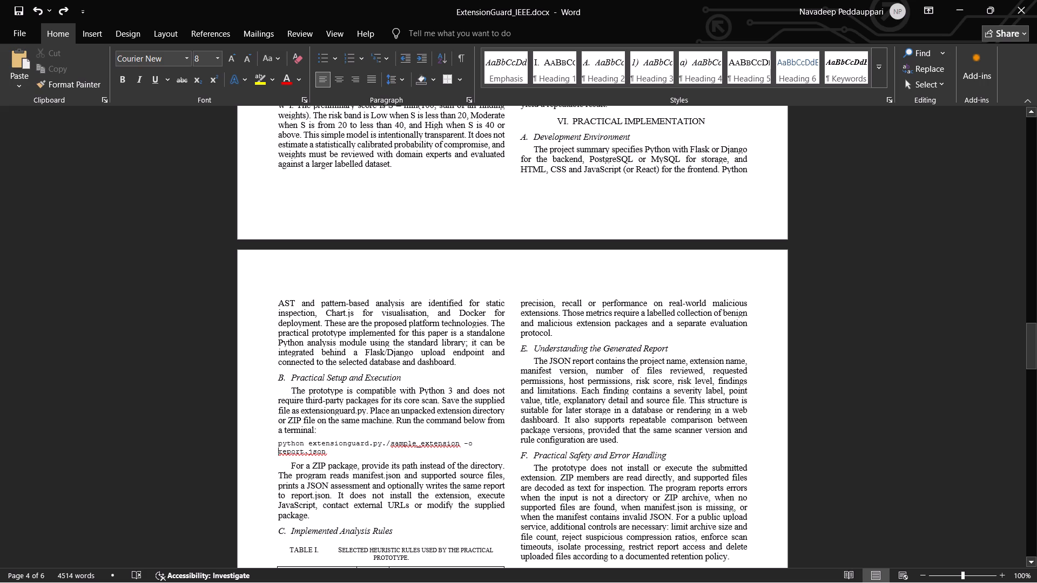
Review the text, tables and layout from Practical Setup and Execution through the results and later sections to the end of the references.
{"action": "scroll", "coordinate": [351, 421], "scroll_direction": "down", "scroll_amount": 1}
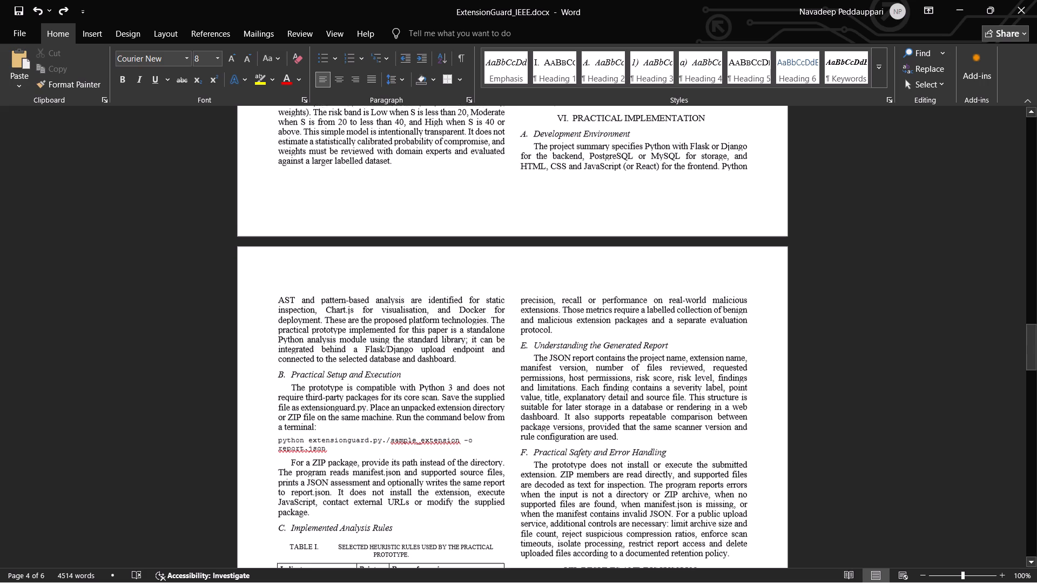
{"action": "scroll", "coordinate": [351, 421], "scroll_direction": "down", "scroll_amount": 1}
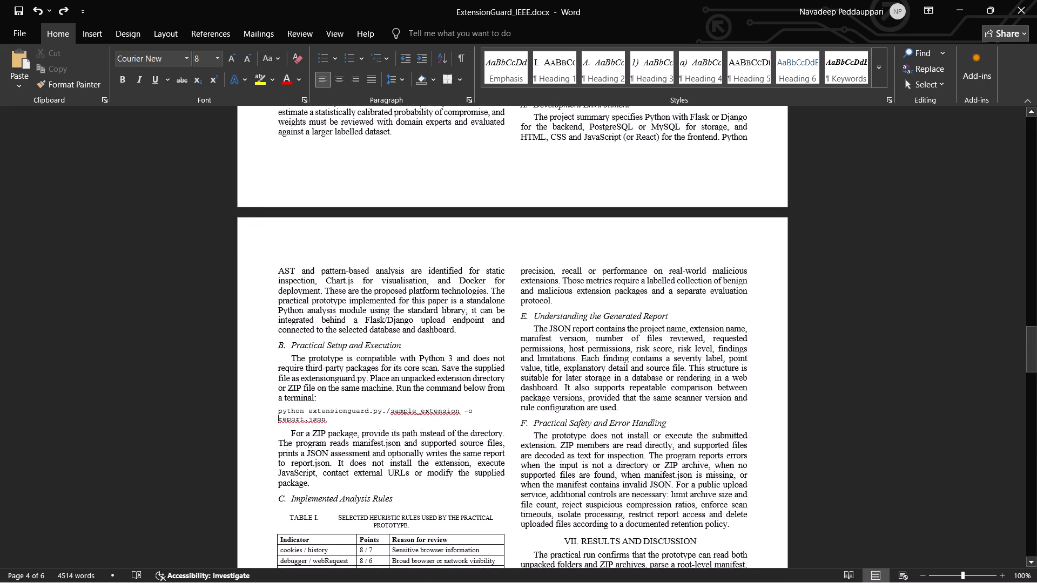
{"action": "scroll", "coordinate": [351, 421], "scroll_direction": "down", "scroll_amount": 1}
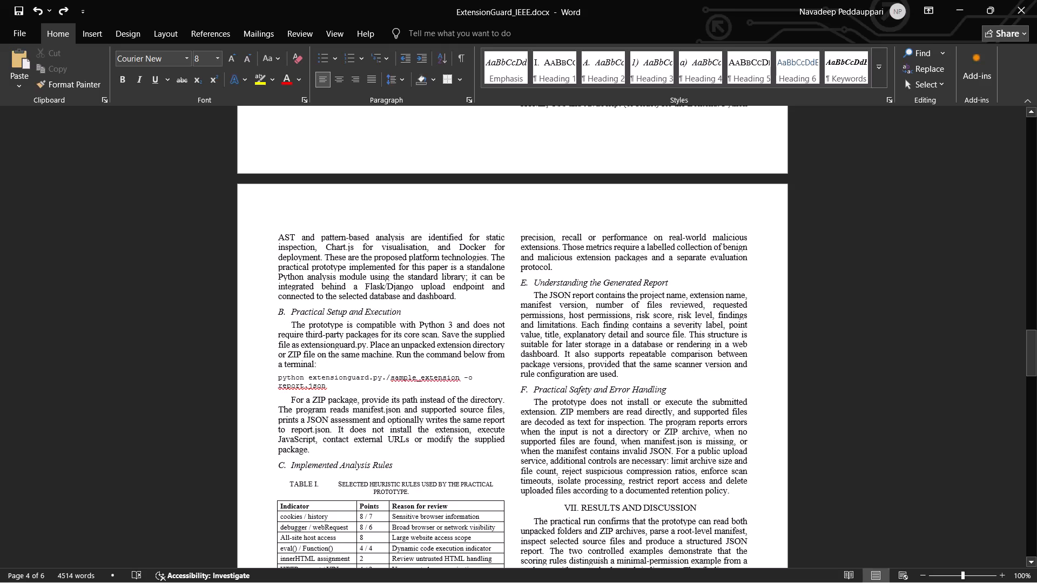
{"action": "scroll", "coordinate": [351, 421], "scroll_direction": "down", "scroll_amount": 1}
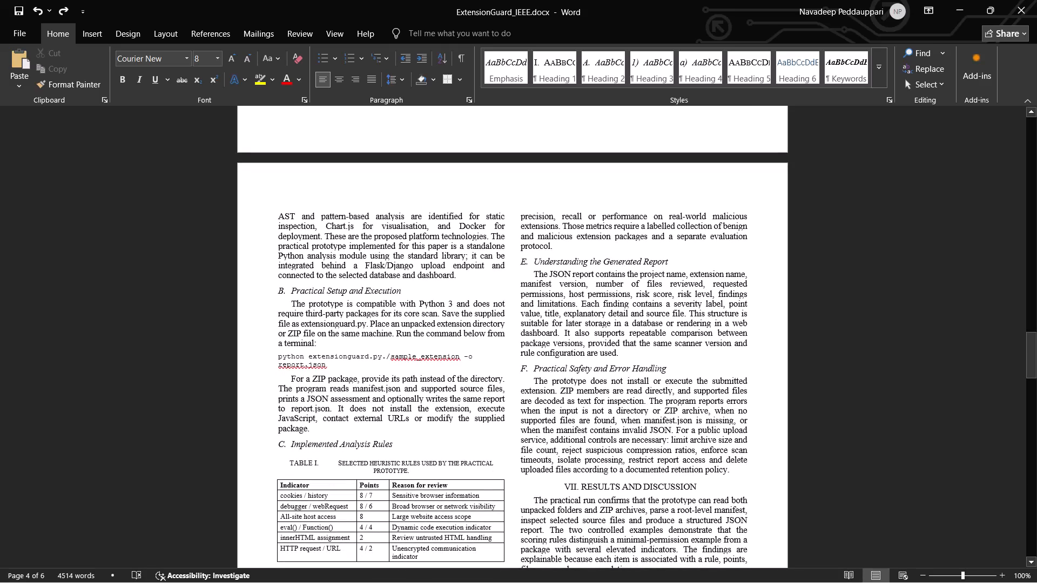
{"action": "scroll", "coordinate": [351, 421], "scroll_direction": "down", "scroll_amount": 3}
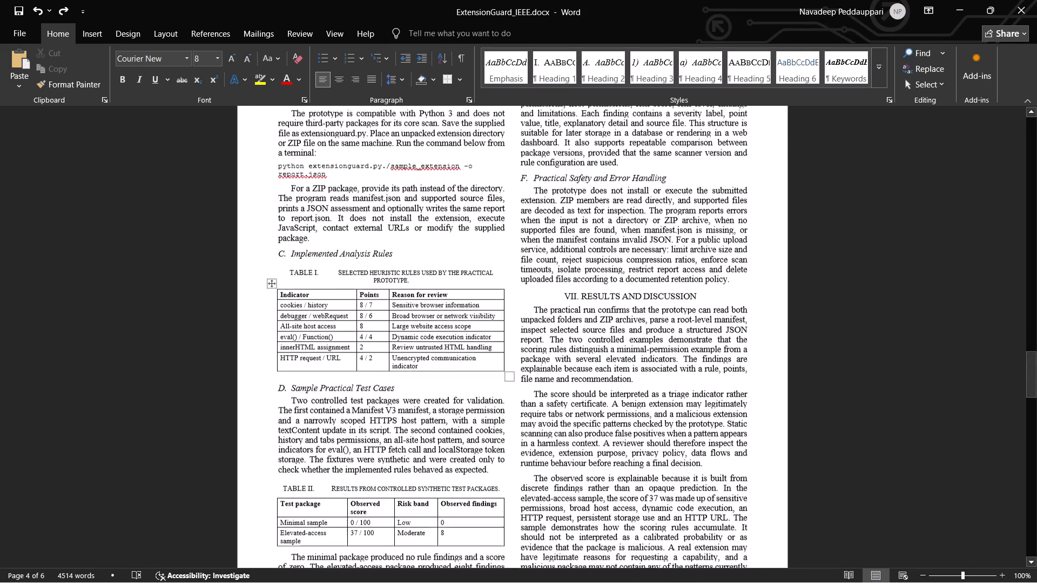
{"action": "scroll", "coordinate": [351, 421], "scroll_direction": "down", "scroll_amount": 2}
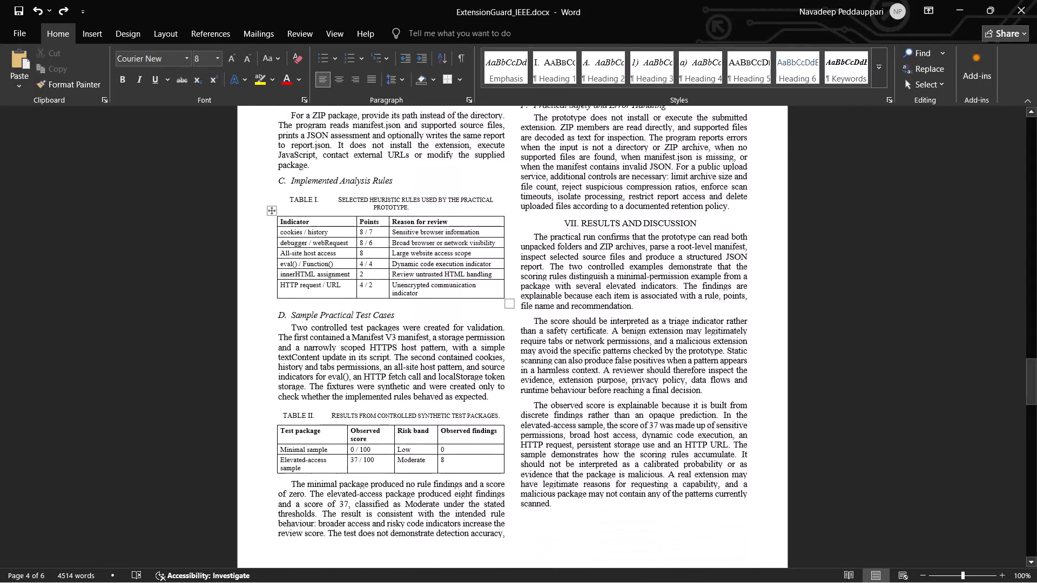
{"action": "scroll", "coordinate": [351, 421], "scroll_direction": "down", "scroll_amount": 3}
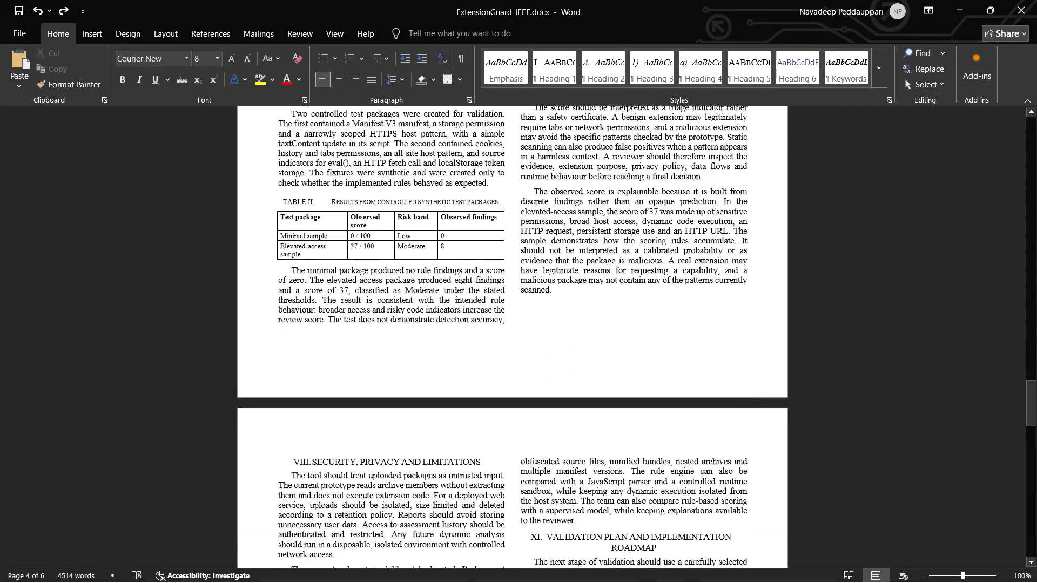
{"action": "scroll", "coordinate": [351, 421], "scroll_direction": "down", "scroll_amount": 4}
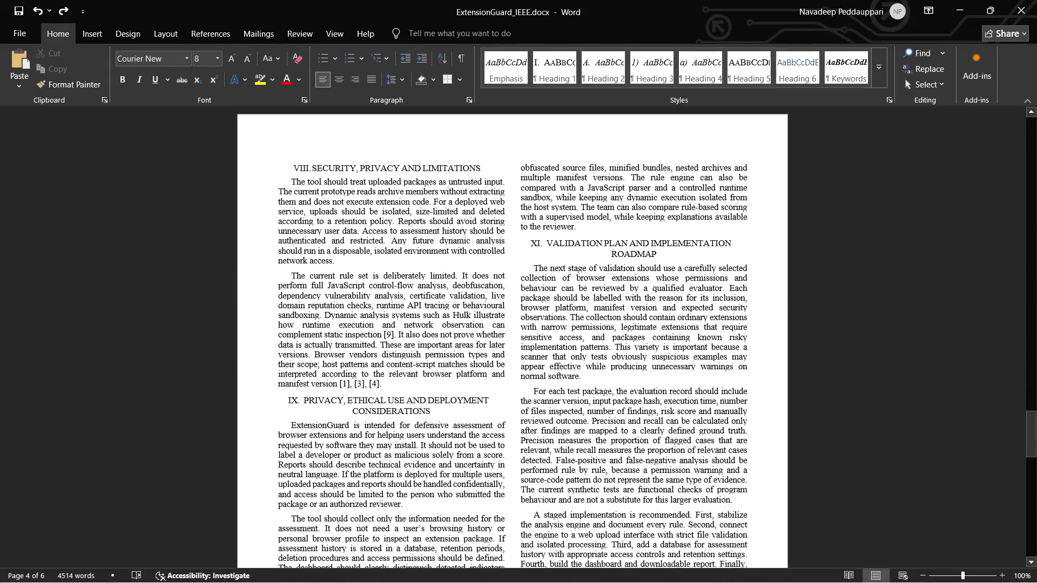
{"action": "scroll", "coordinate": [351, 421], "scroll_direction": "down", "scroll_amount": 15}
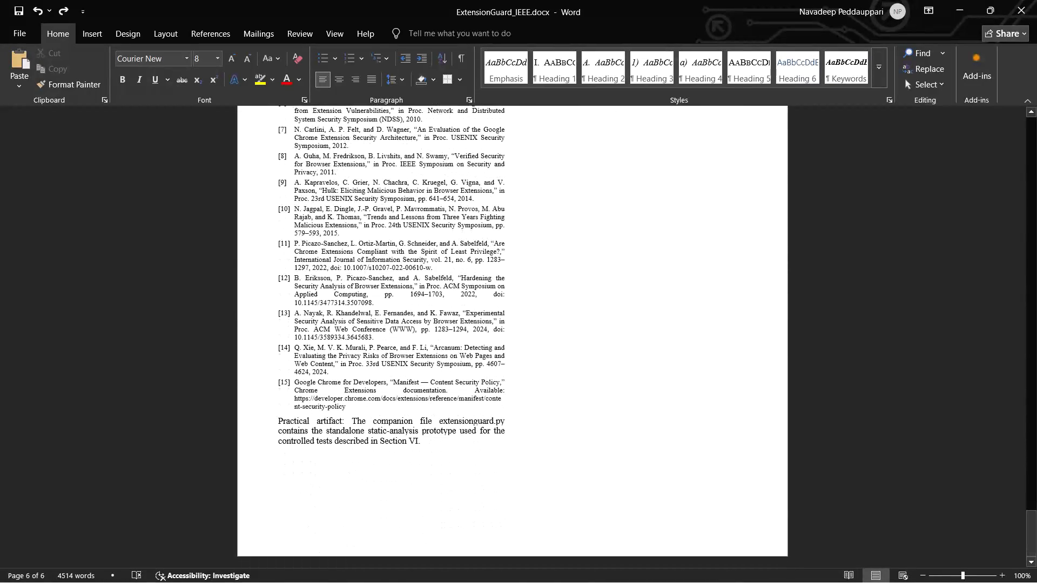
Review the paper's layout from the title and author block through the workflow diagram and methodology to the start of section VI.
{"action": "scroll", "coordinate": [351, 421], "scroll_direction": "up", "scroll_amount": 10}
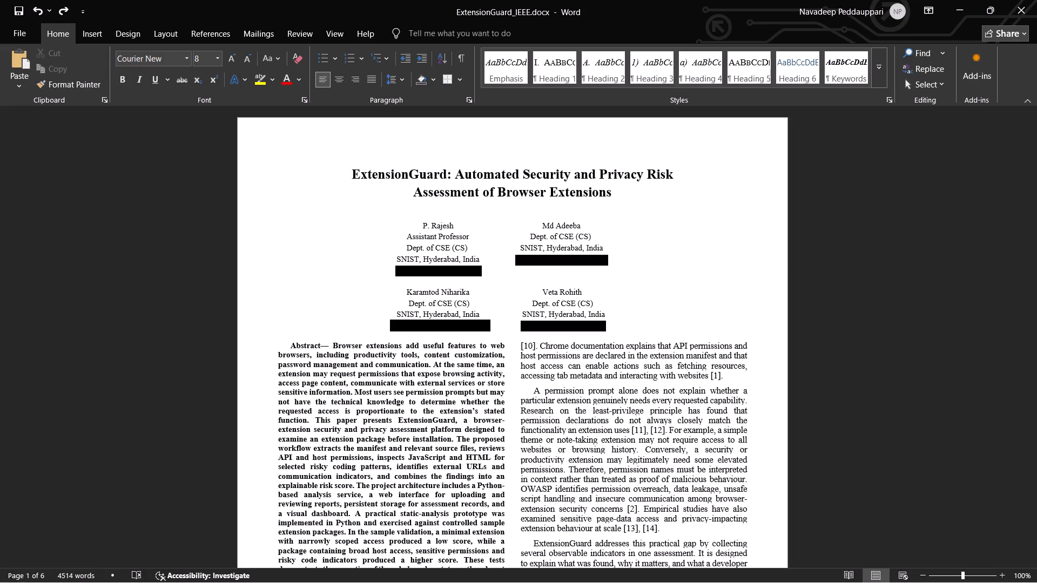
{"action": "scroll", "coordinate": [476, 446], "scroll_direction": "down", "scroll_amount": 1}
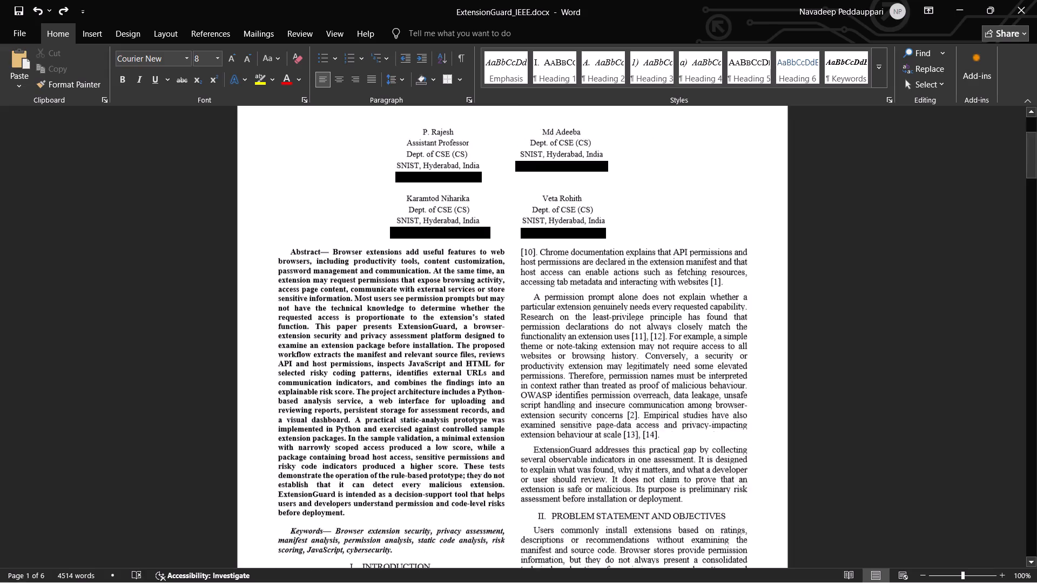
{"action": "scroll", "coordinate": [476, 446], "scroll_direction": "down", "scroll_amount": 3}
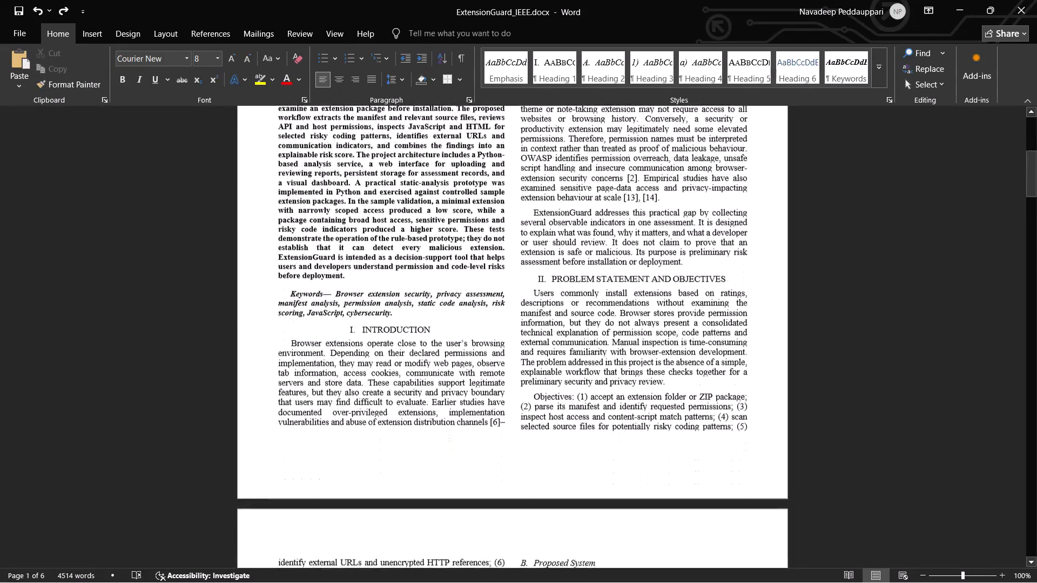
{"action": "scroll", "coordinate": [476, 446], "scroll_direction": "down", "scroll_amount": 4}
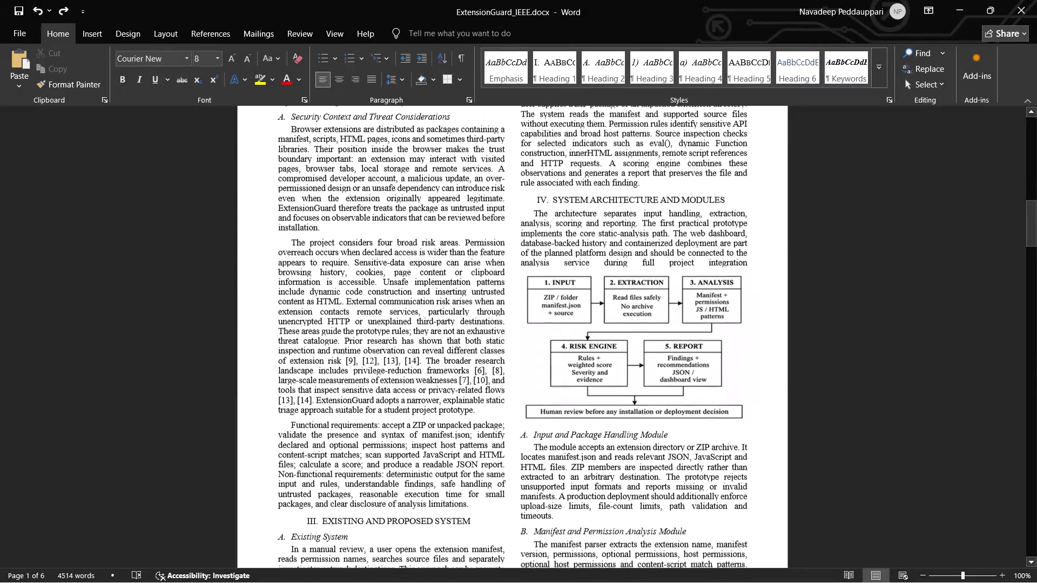
{"action": "scroll", "coordinate": [476, 446], "scroll_direction": "down", "scroll_amount": 3}
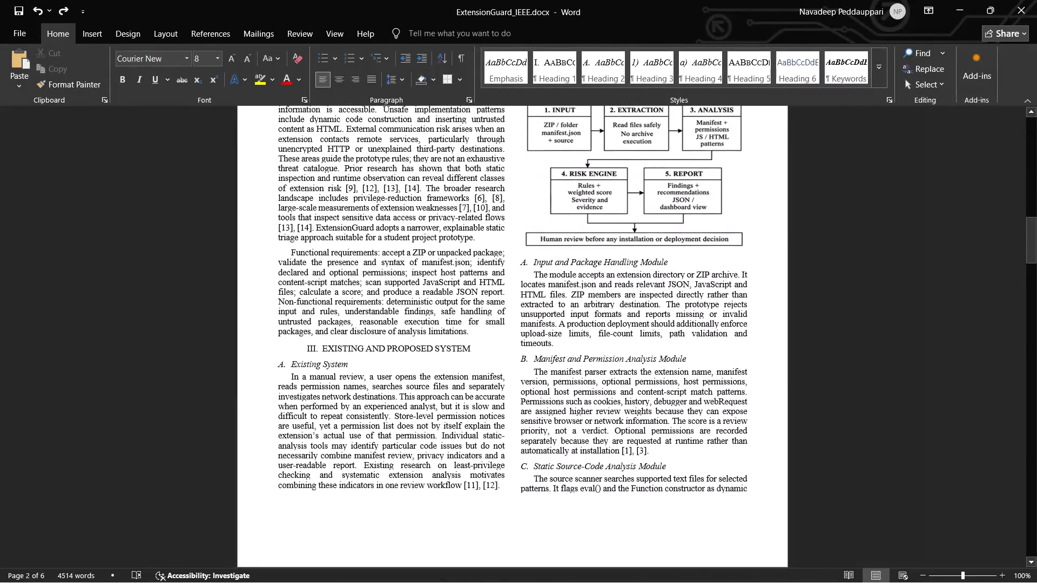
{"action": "scroll", "coordinate": [476, 446], "scroll_direction": "down", "scroll_amount": 1}
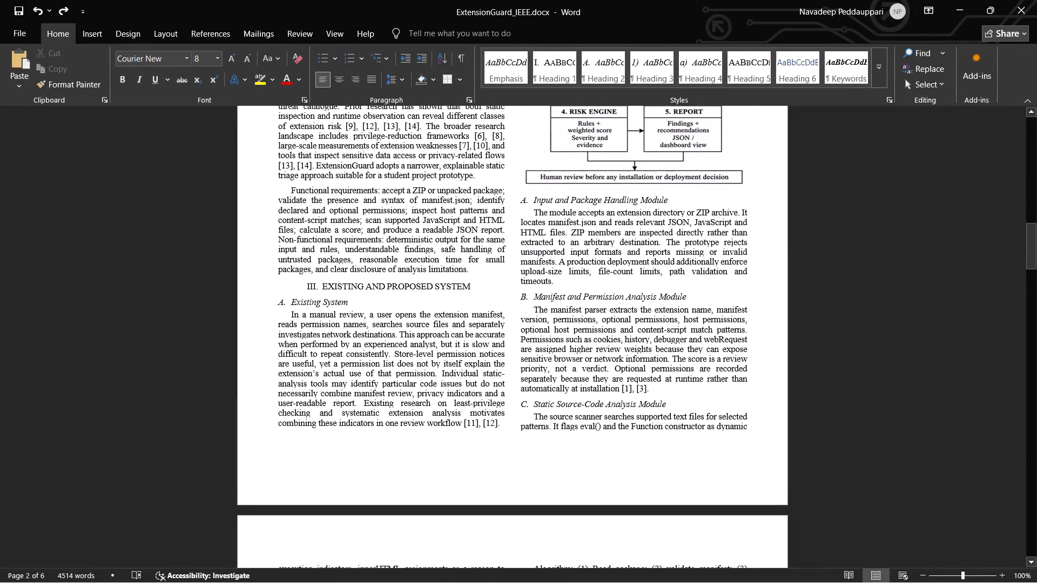
{"action": "scroll", "coordinate": [514, 422], "scroll_direction": "down", "scroll_amount": 1}
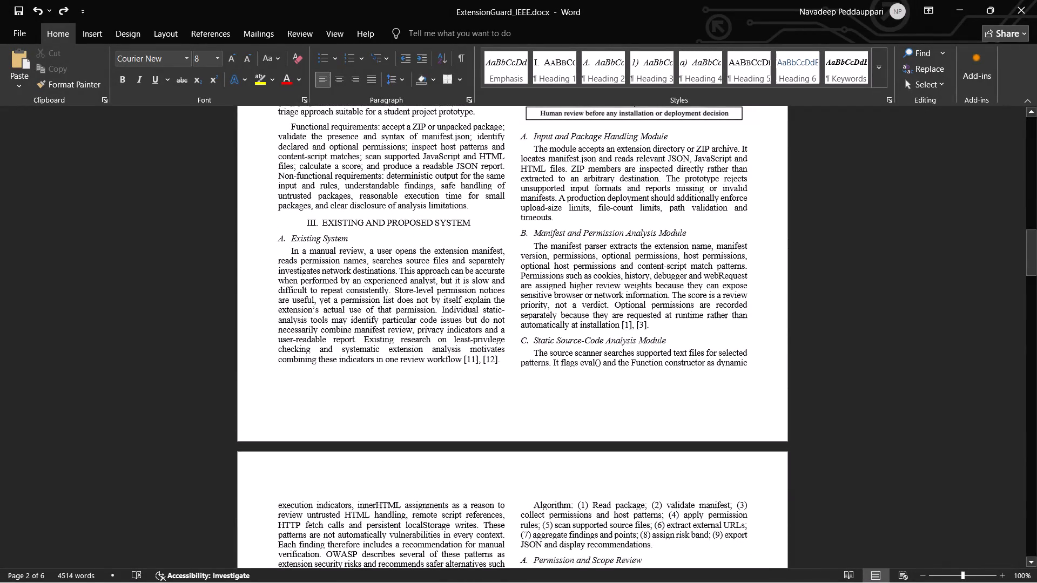
{"action": "scroll", "coordinate": [514, 422], "scroll_direction": "down", "scroll_amount": 2}
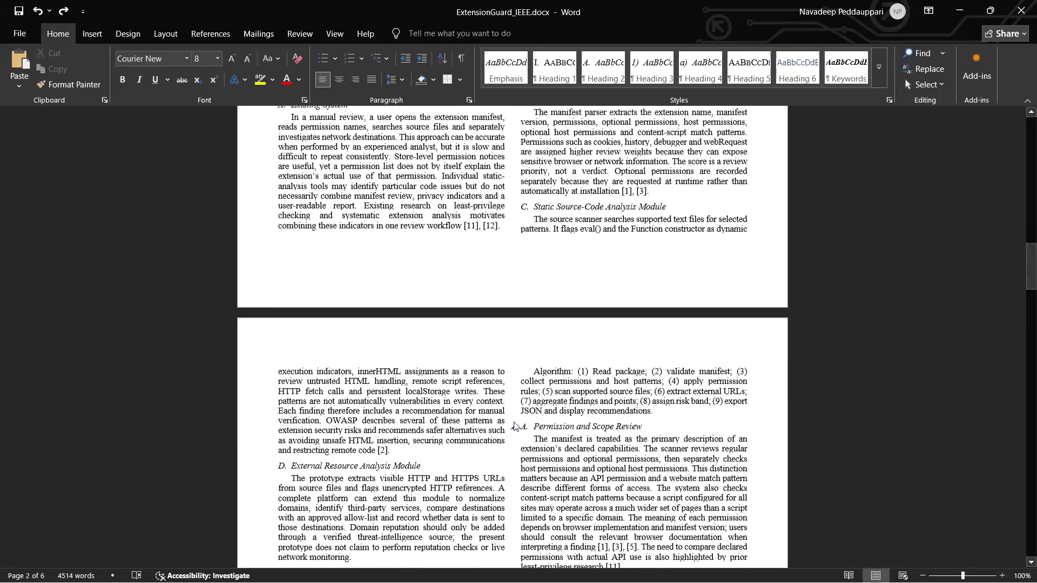
{"action": "scroll", "coordinate": [514, 422], "scroll_direction": "down", "scroll_amount": 3}
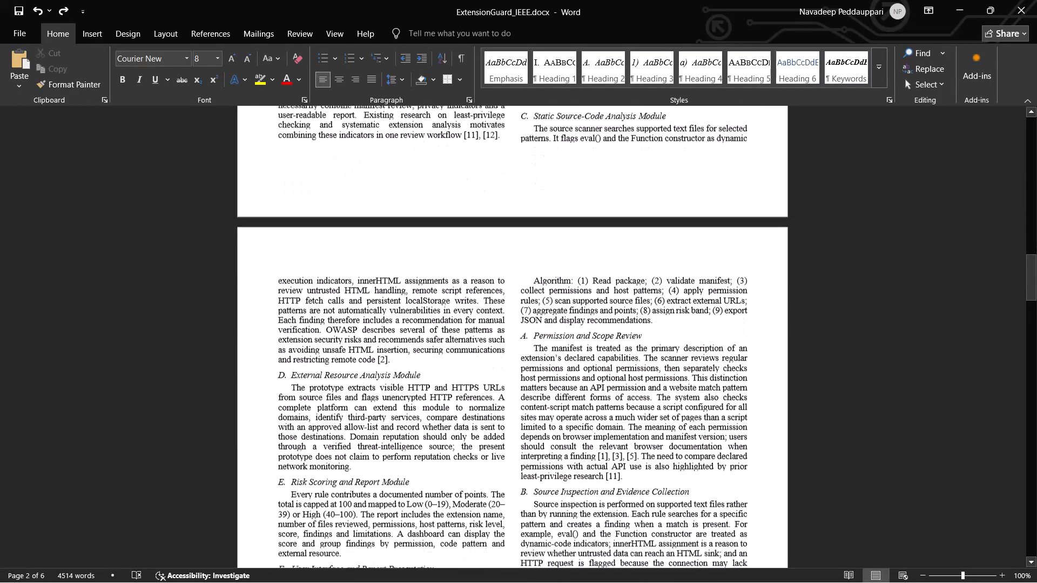
{"action": "scroll", "coordinate": [514, 422], "scroll_direction": "down", "scroll_amount": 4}
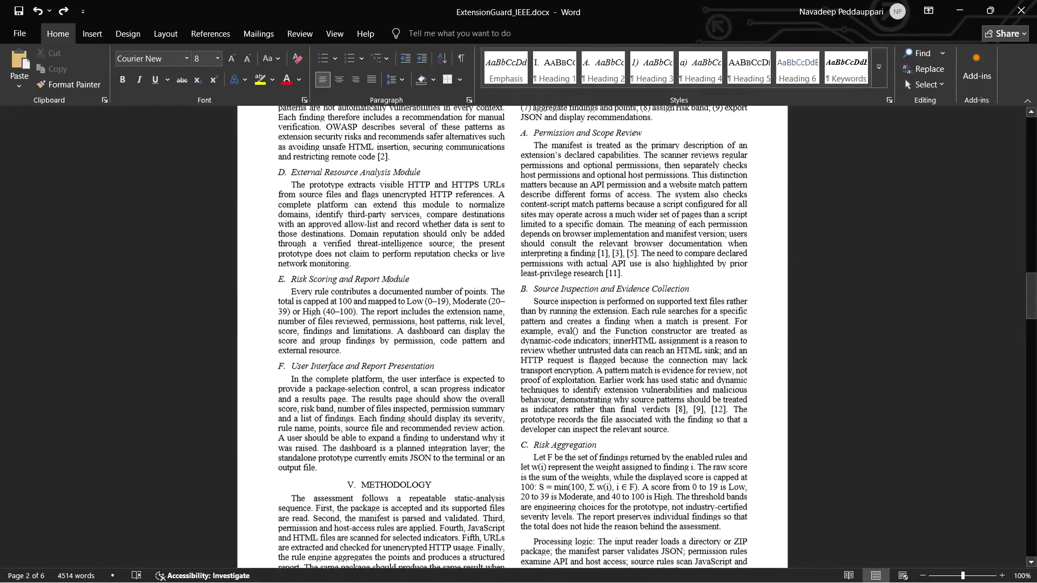
{"action": "scroll", "coordinate": [514, 422], "scroll_direction": "down", "scroll_amount": 4}
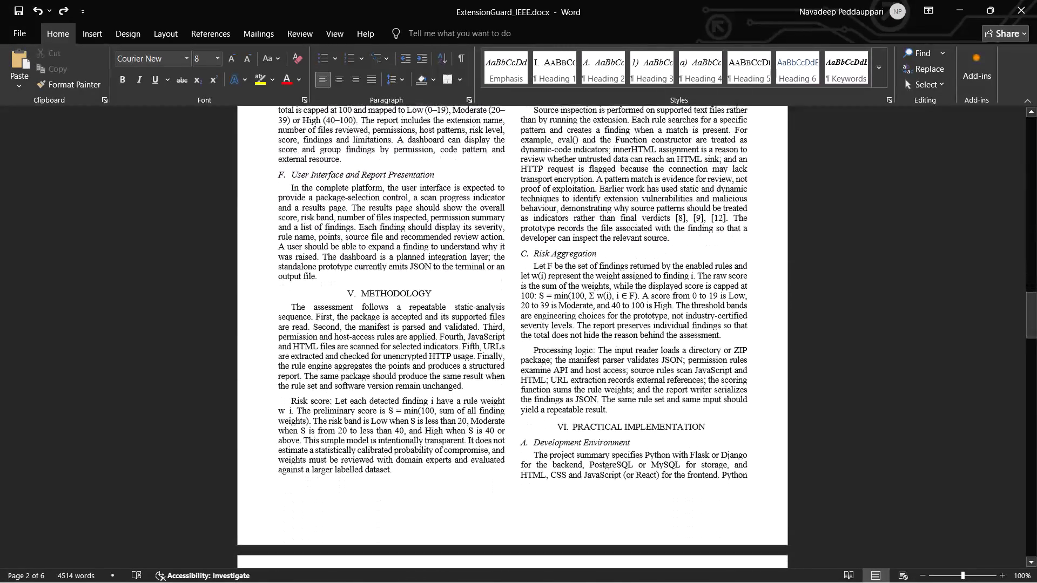
{"action": "scroll", "coordinate": [514, 422], "scroll_direction": "down", "scroll_amount": 1}
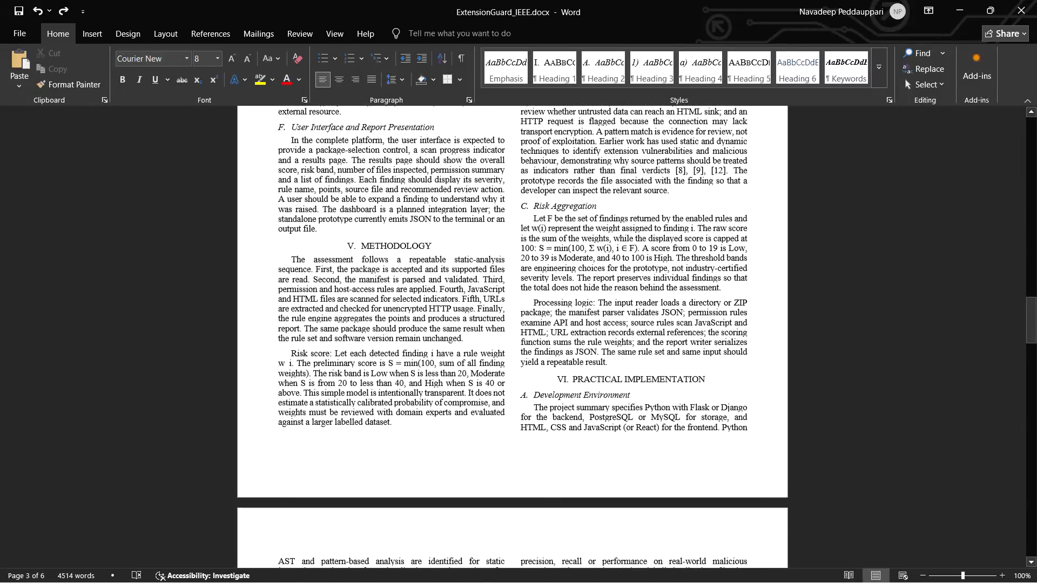
{"action": "scroll", "coordinate": [514, 422], "scroll_direction": "down", "scroll_amount": 1}
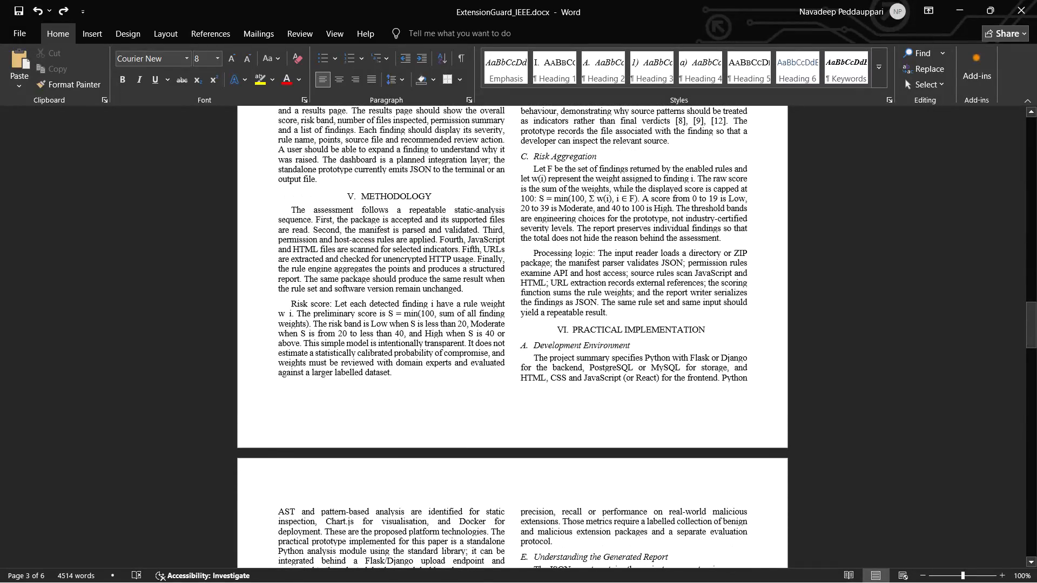
Recheck the first page's title, author block and abstract.
{"action": "scroll", "coordinate": [514, 422], "scroll_direction": "up", "scroll_amount": 14}
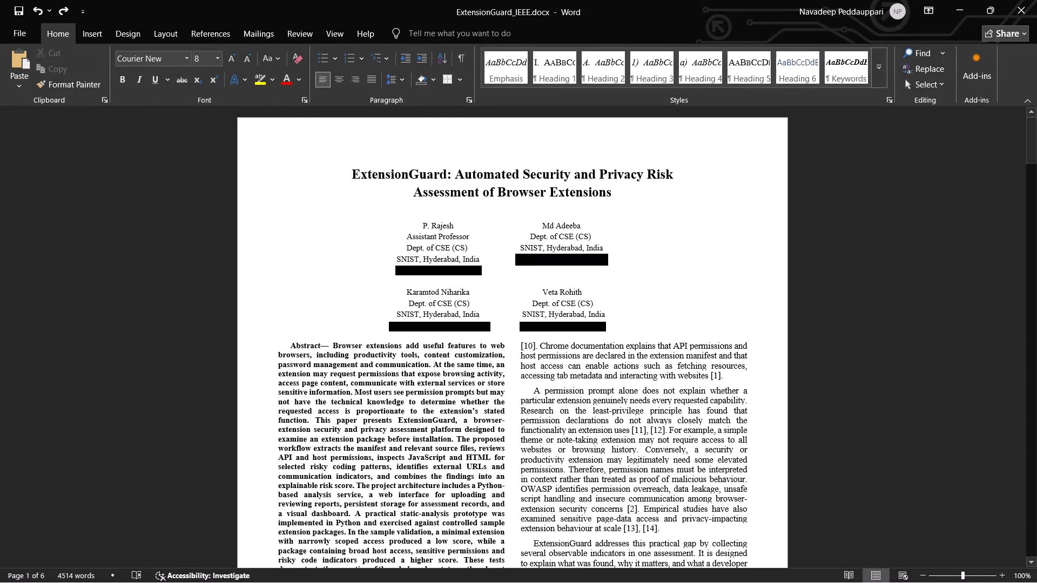
{"action": "scroll", "coordinate": [562, 327], "scroll_direction": "down", "scroll_amount": 1}
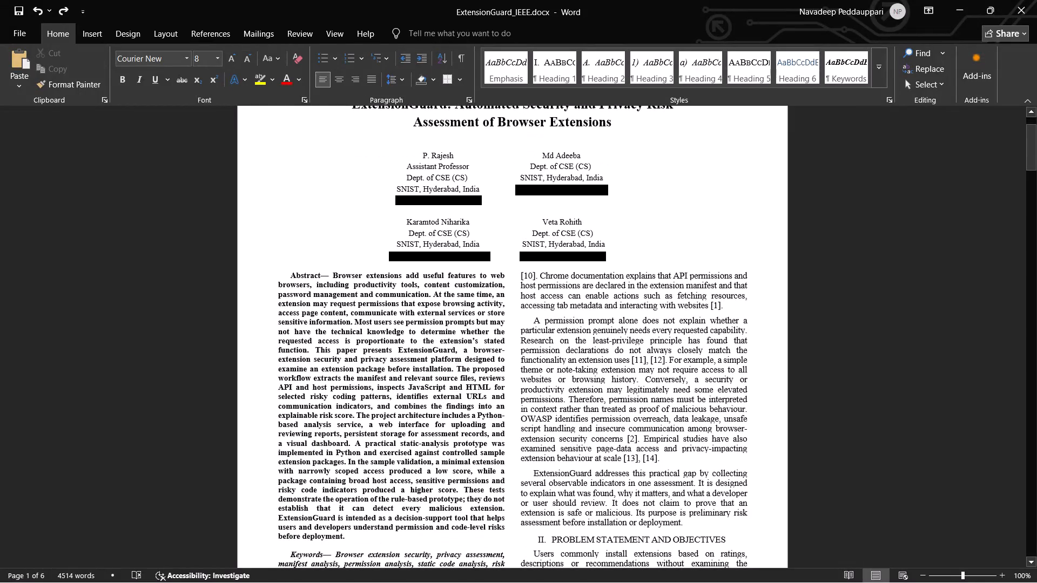
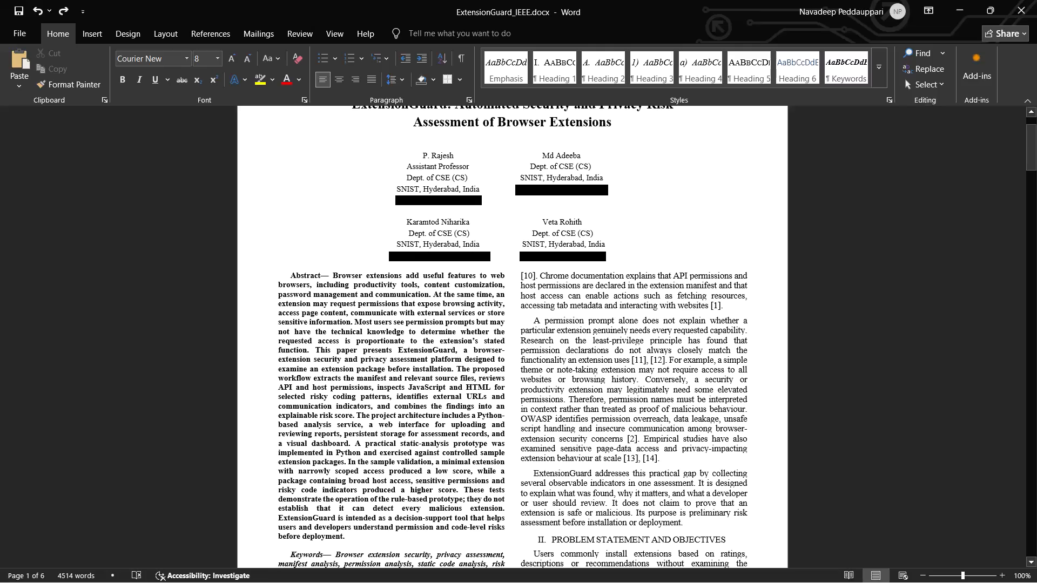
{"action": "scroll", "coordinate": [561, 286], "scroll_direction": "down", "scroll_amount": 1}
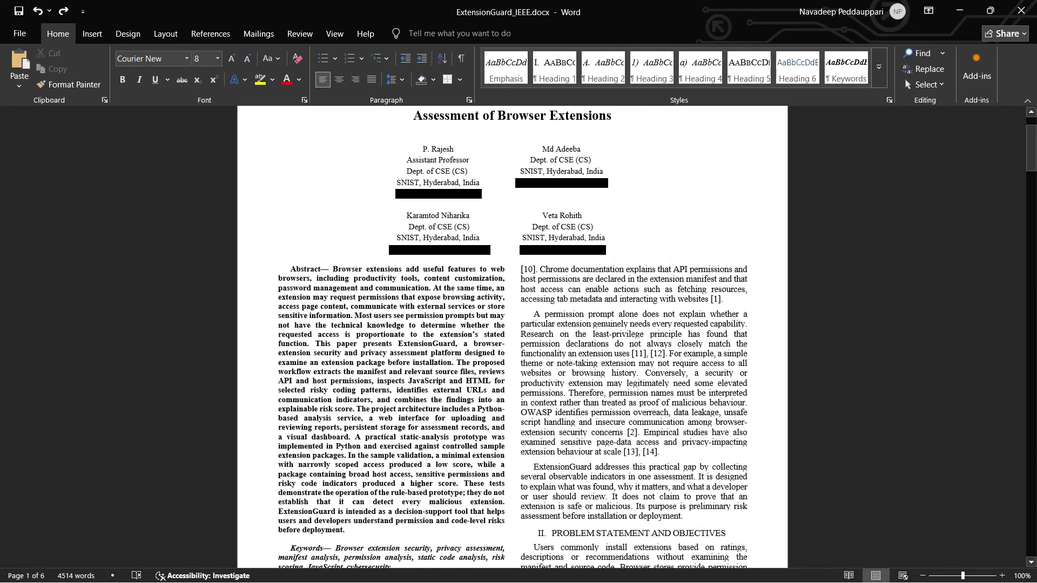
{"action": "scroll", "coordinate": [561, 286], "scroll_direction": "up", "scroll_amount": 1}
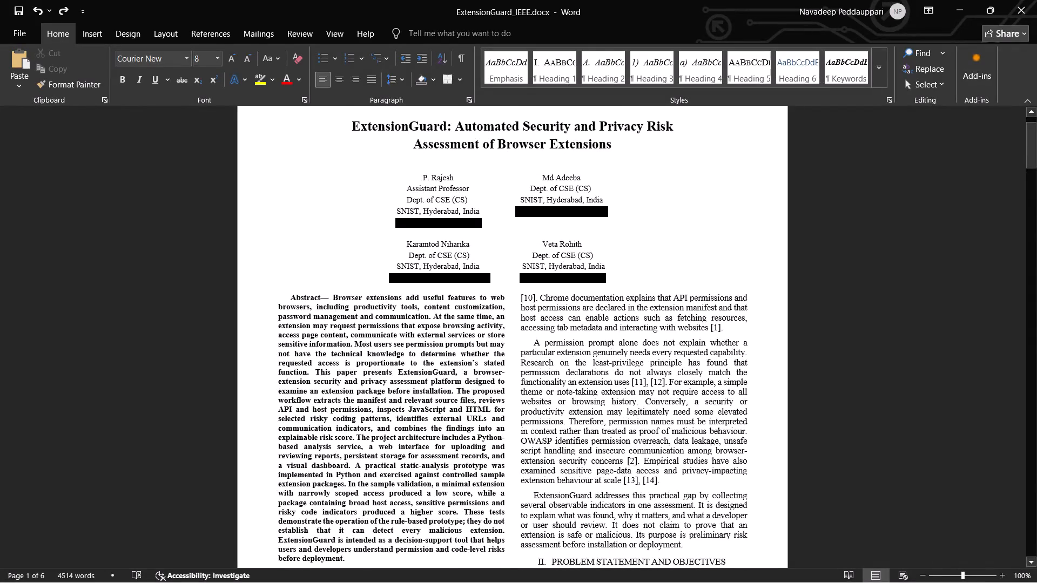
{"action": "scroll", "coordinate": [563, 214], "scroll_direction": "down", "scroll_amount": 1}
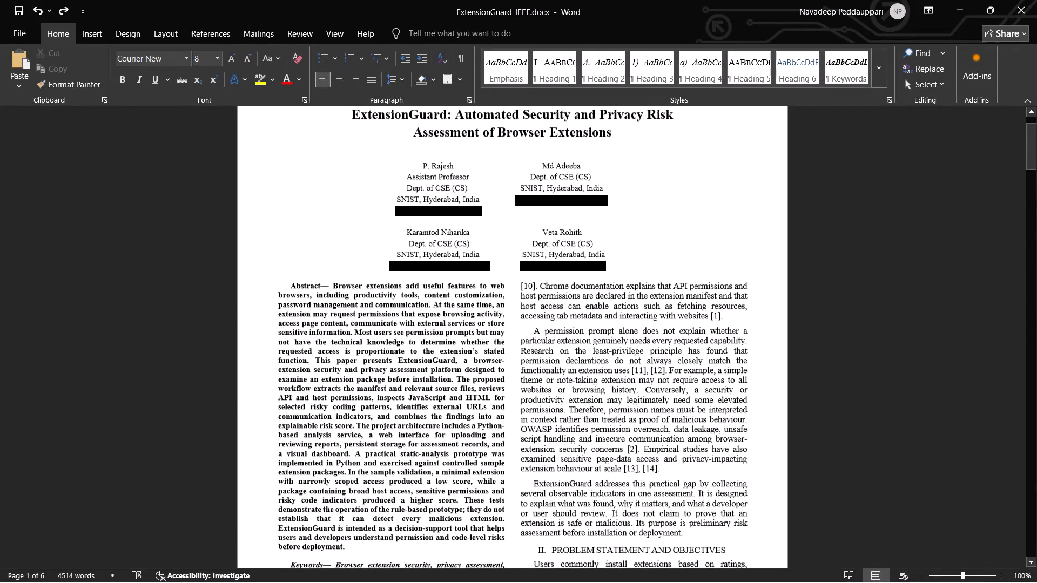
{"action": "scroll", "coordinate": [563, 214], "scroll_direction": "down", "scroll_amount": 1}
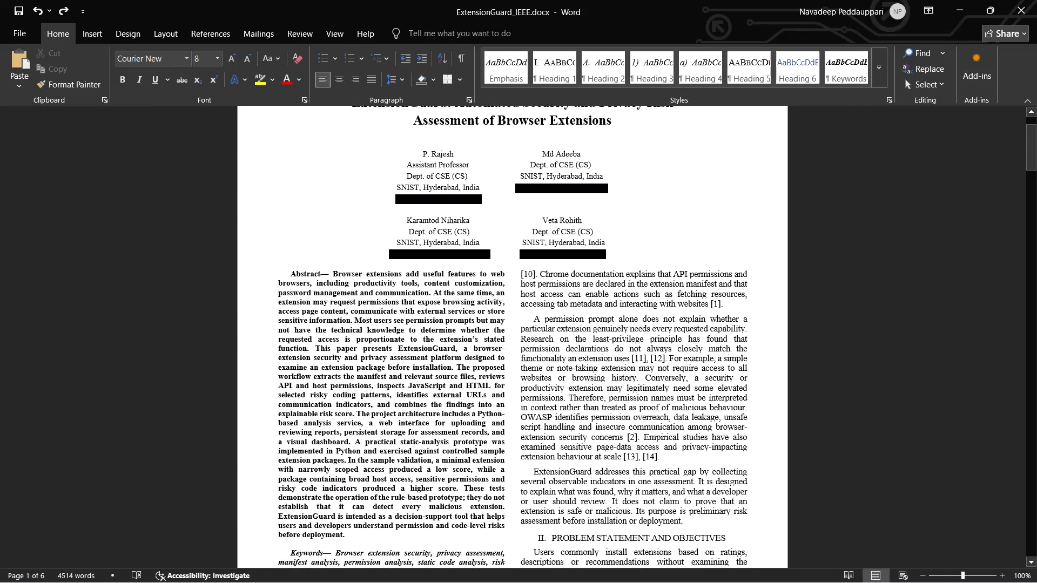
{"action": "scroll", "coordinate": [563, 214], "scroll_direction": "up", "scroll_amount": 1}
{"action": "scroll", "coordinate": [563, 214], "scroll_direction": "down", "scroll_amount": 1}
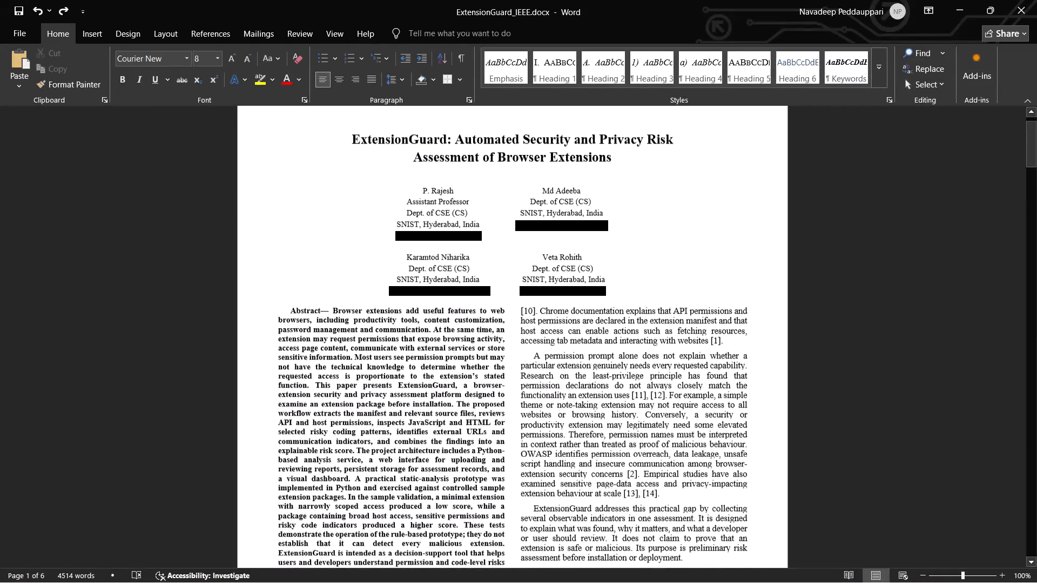
Review the paper's text, tables and layout from the first page through the methodology and results to the end of the references.
{"action": "scroll", "coordinate": [563, 214], "scroll_direction": "down", "scroll_amount": 13}
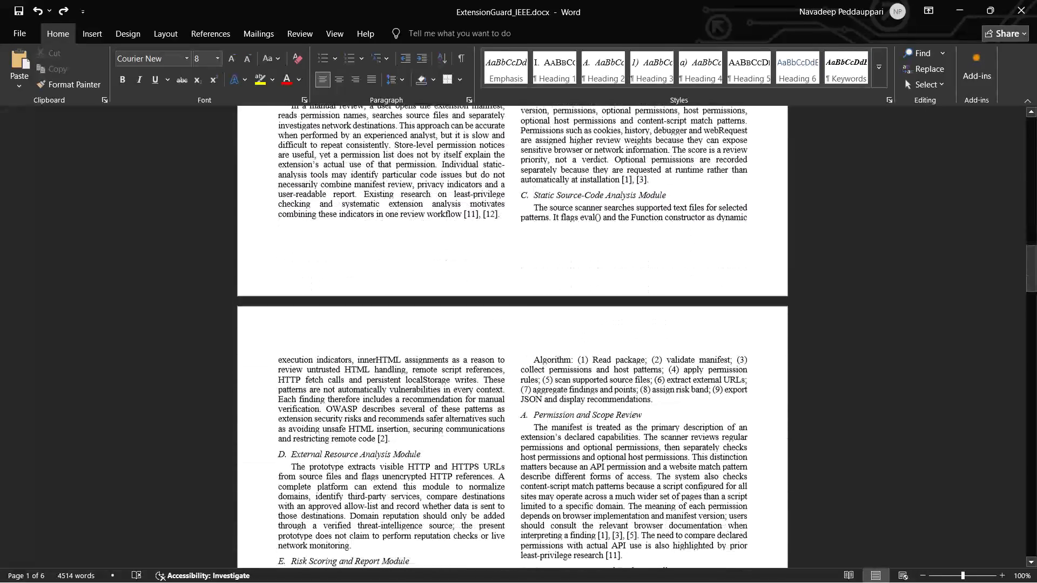
{"action": "scroll", "coordinate": [563, 214], "scroll_direction": "down", "scroll_amount": 7}
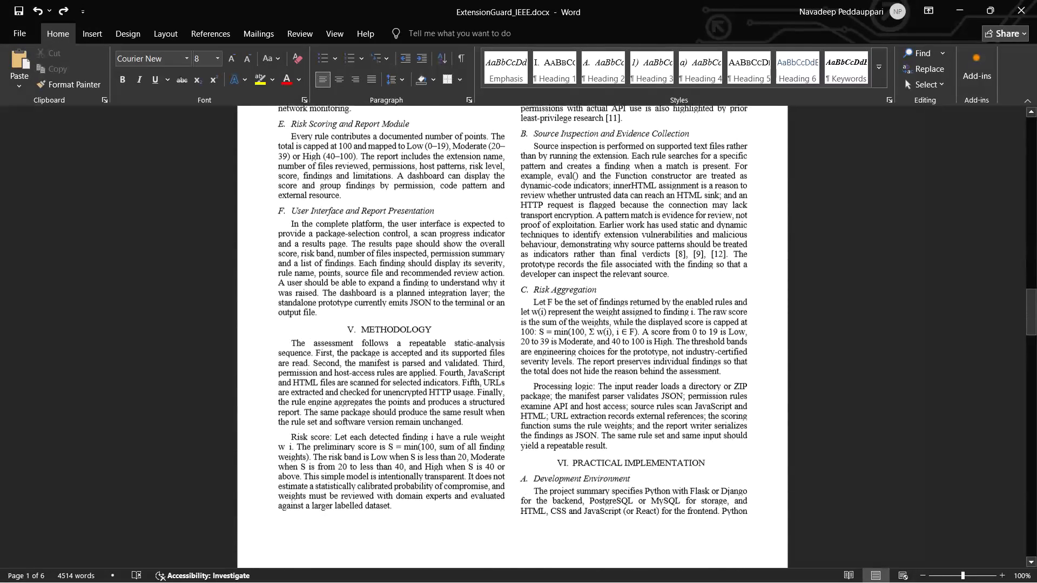
{"action": "scroll", "coordinate": [563, 214], "scroll_direction": "down", "scroll_amount": 5}
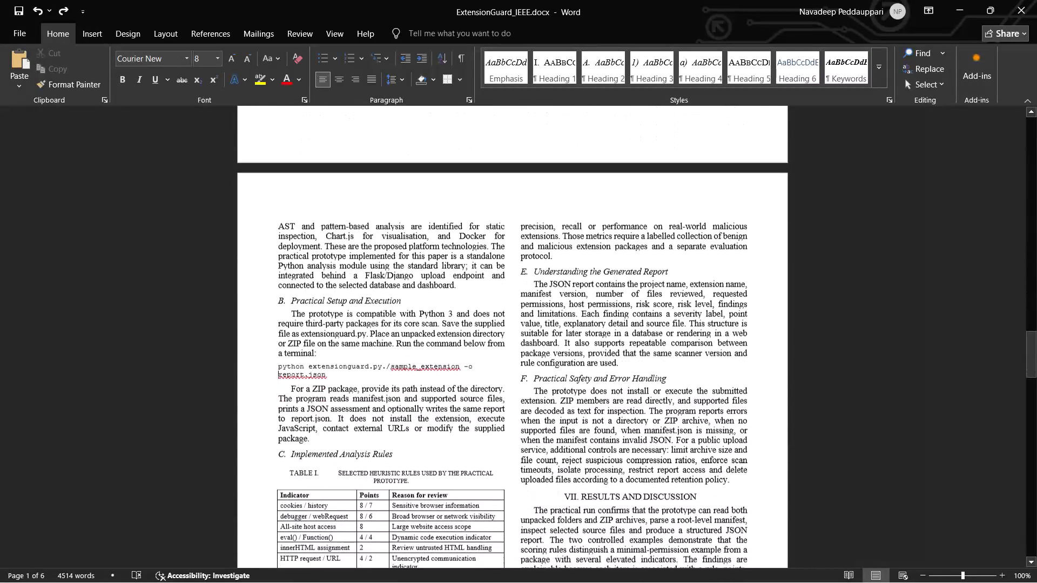
{"action": "scroll", "coordinate": [563, 214], "scroll_direction": "down", "scroll_amount": 2}
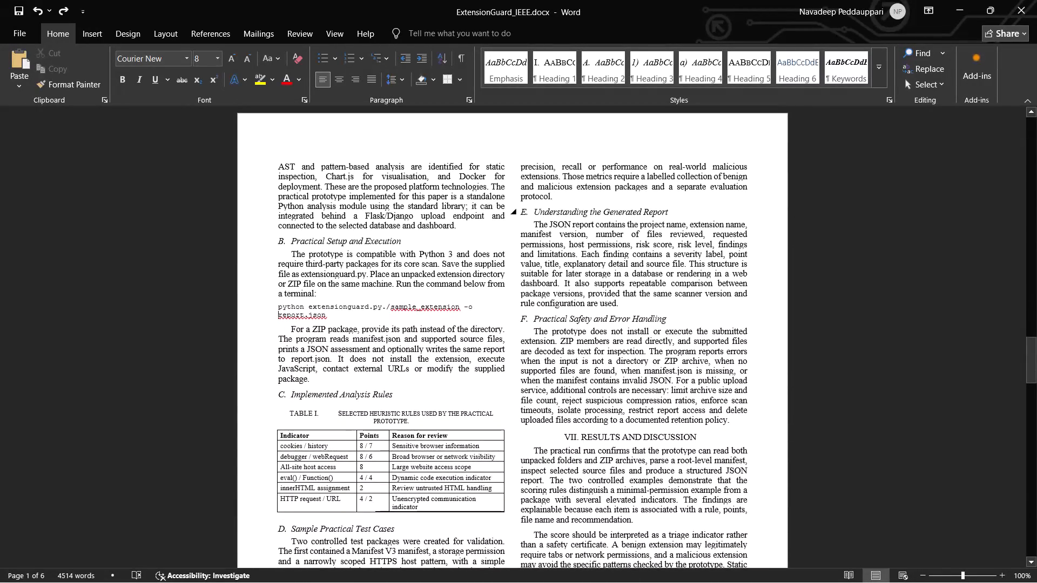
{"action": "scroll", "coordinate": [563, 214], "scroll_direction": "down", "scroll_amount": 2}
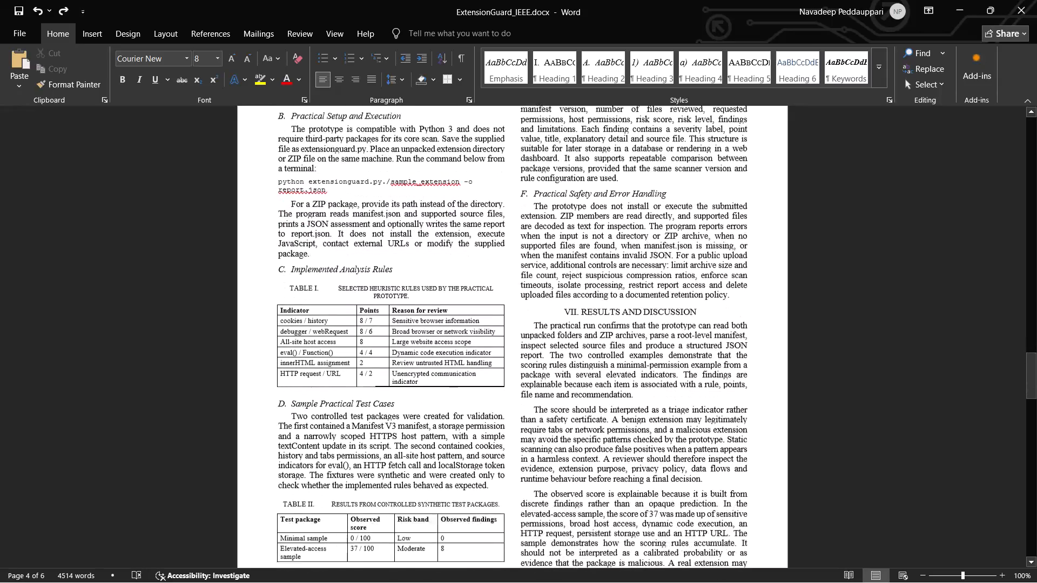
{"action": "scroll", "coordinate": [563, 214], "scroll_direction": "down", "scroll_amount": 17}
{"action": "scroll", "coordinate": [563, 214], "scroll_direction": "down", "scroll_amount": 8}
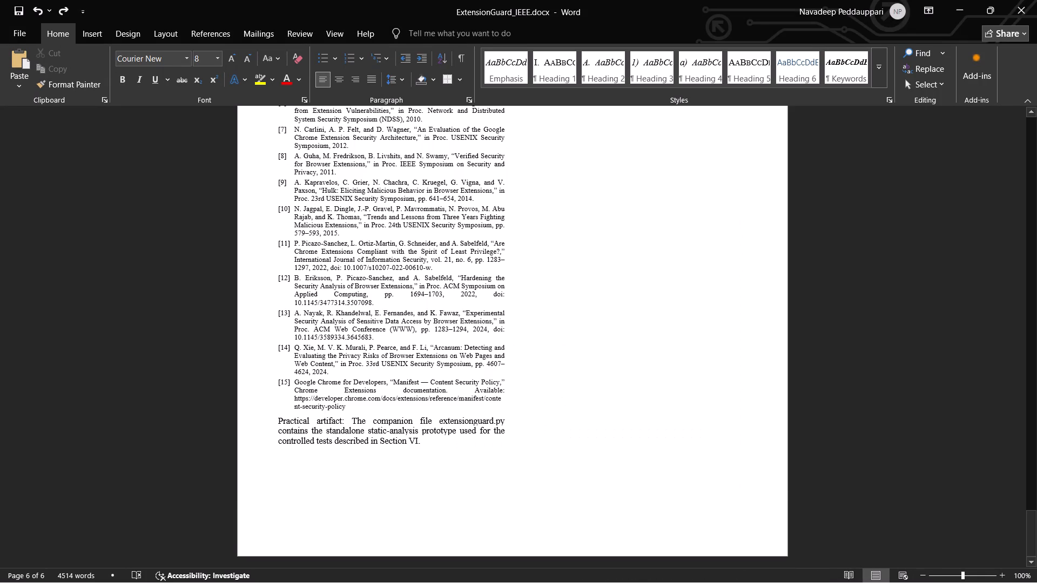
{"action": "scroll", "coordinate": [439, 370], "scroll_direction": "up", "scroll_amount": 2}
{"action": "left_click", "coordinate": [388, 356]}
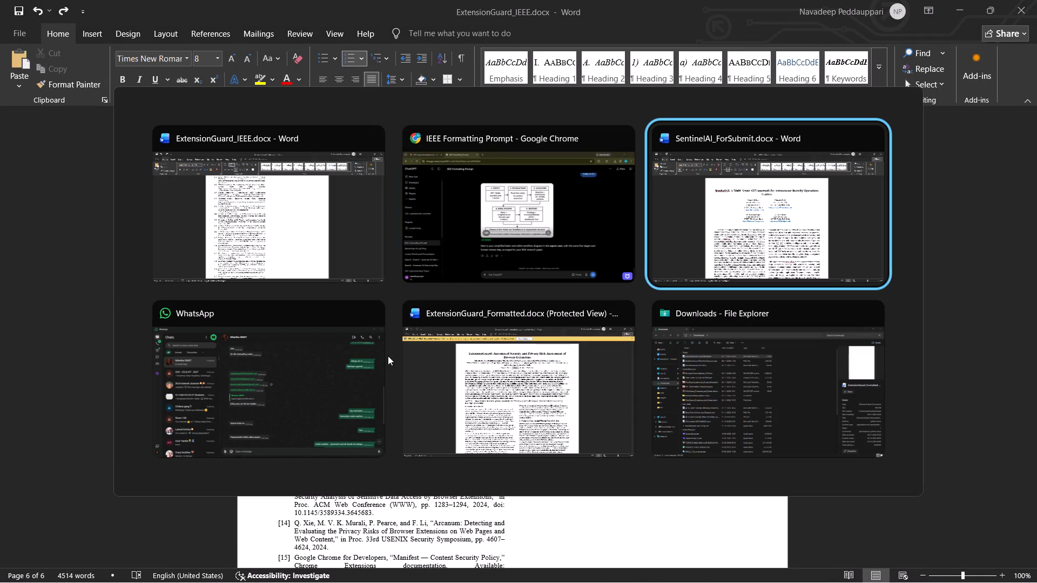
Examine the references, system architecture diagram and Ethical Considerations section in SentinelAI_ForSubmit.docx for comparison.
{"action": "scroll", "coordinate": [336, 417], "scroll_direction": "down", "scroll_amount": 7}
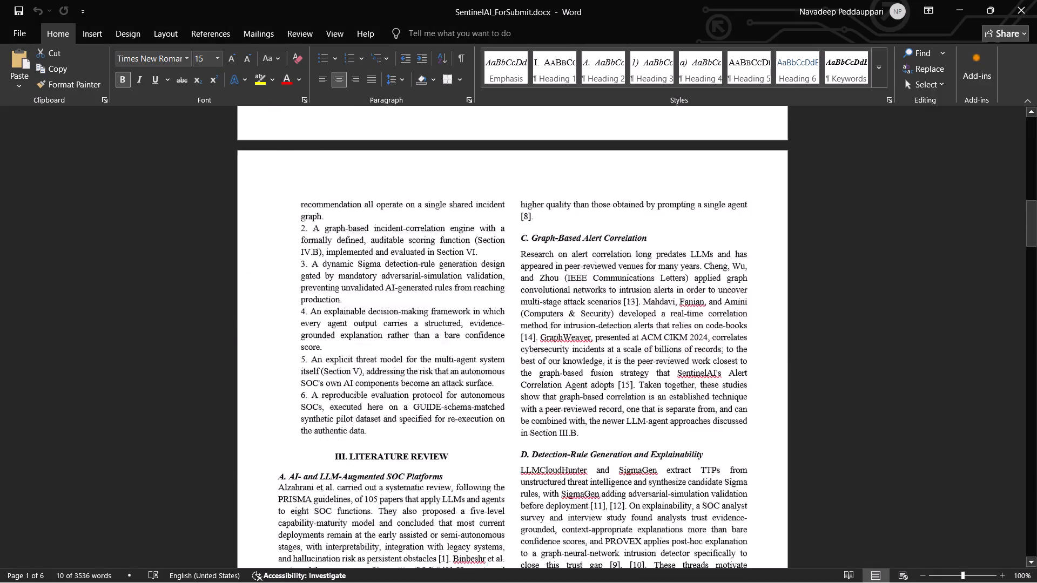
{"action": "scroll", "coordinate": [336, 417], "scroll_direction": "down", "scroll_amount": 20}
{"action": "left_click", "coordinate": [337, 351]}
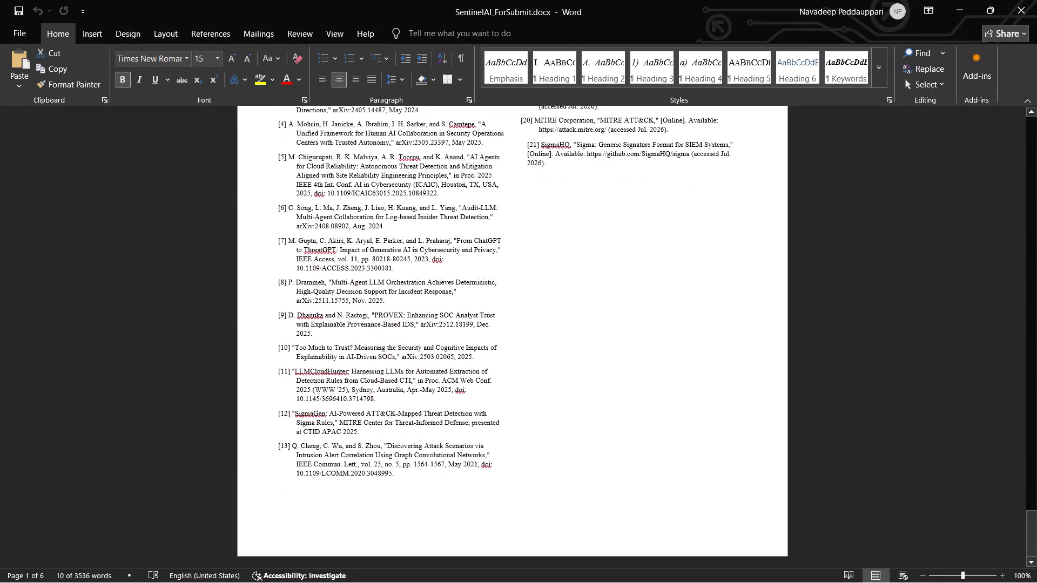
{"action": "scroll", "coordinate": [337, 351], "scroll_direction": "up", "scroll_amount": 4}
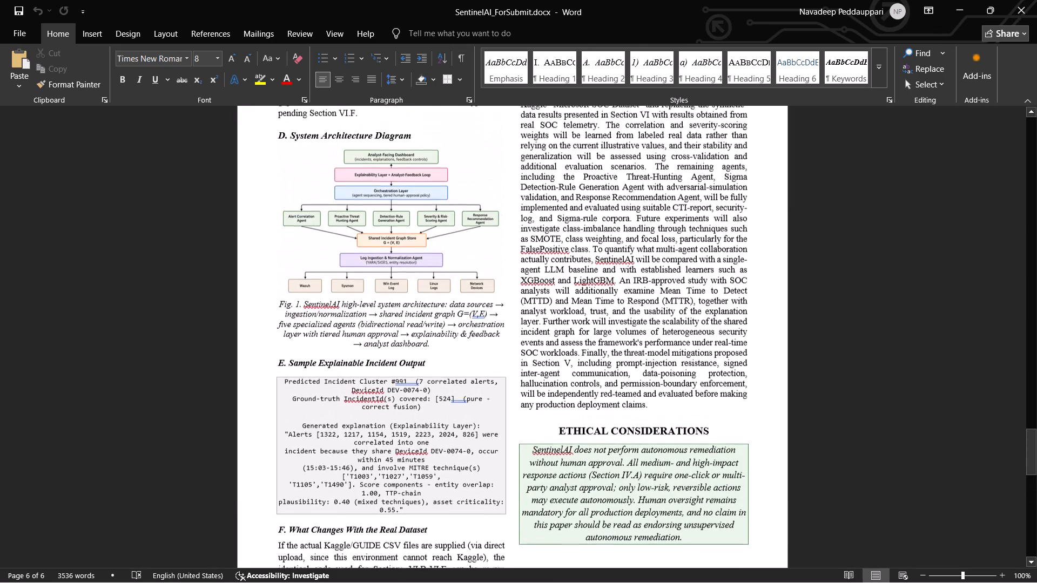
{"action": "scroll", "coordinate": [337, 351], "scroll_direction": "up", "scroll_amount": 2}
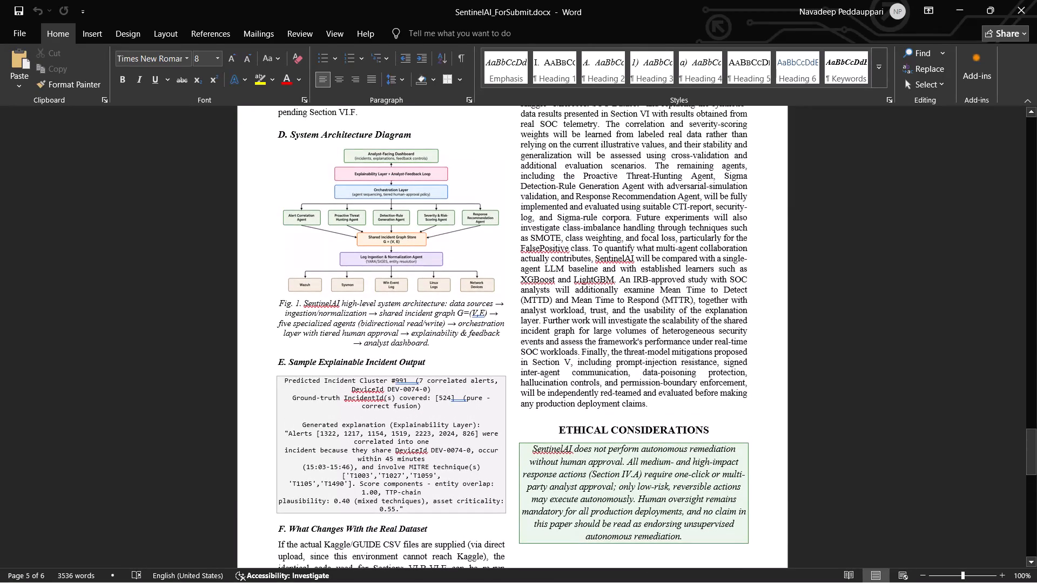
{"action": "scroll", "coordinate": [420, 365], "scroll_direction": "down", "scroll_amount": 6}
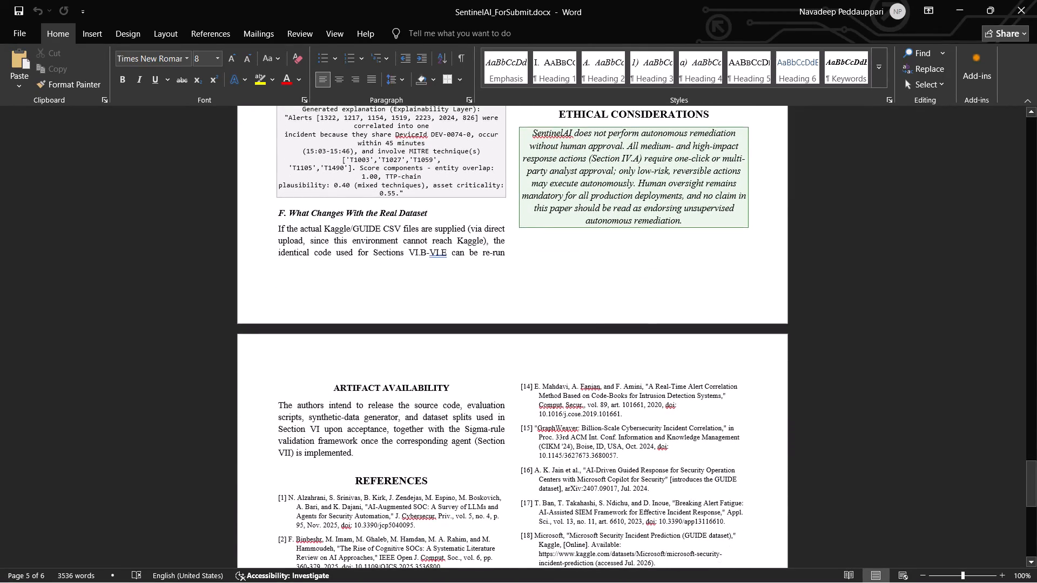
{"action": "scroll", "coordinate": [420, 365], "scroll_direction": "up", "scroll_amount": 2}
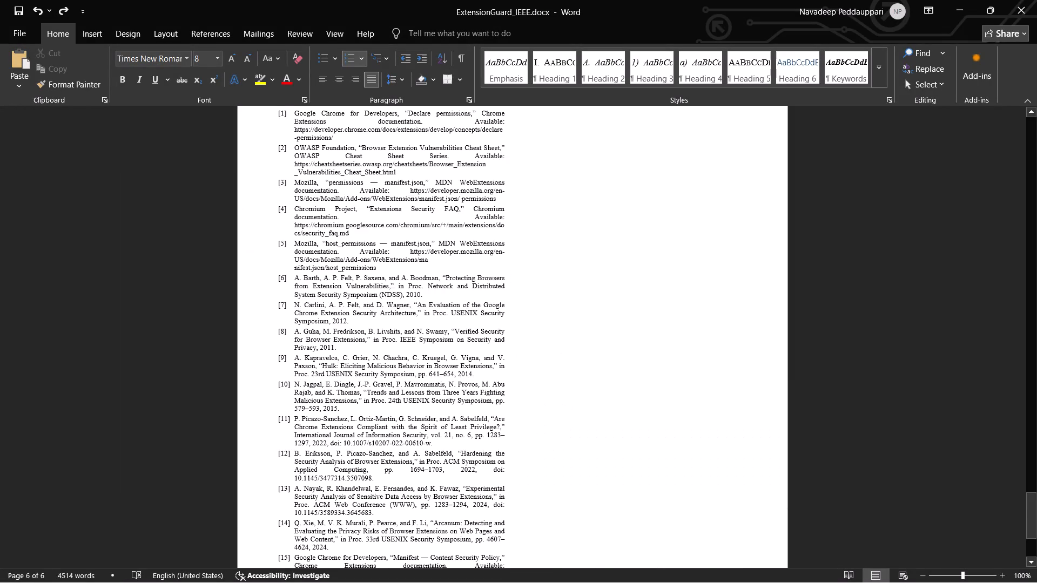
Review ExtensionGuard_IEEE.docx backwards from the references through the conclusion, tables and introduction to the title and author block.
{"action": "scroll", "coordinate": [439, 271], "scroll_direction": "up", "scroll_amount": 4}
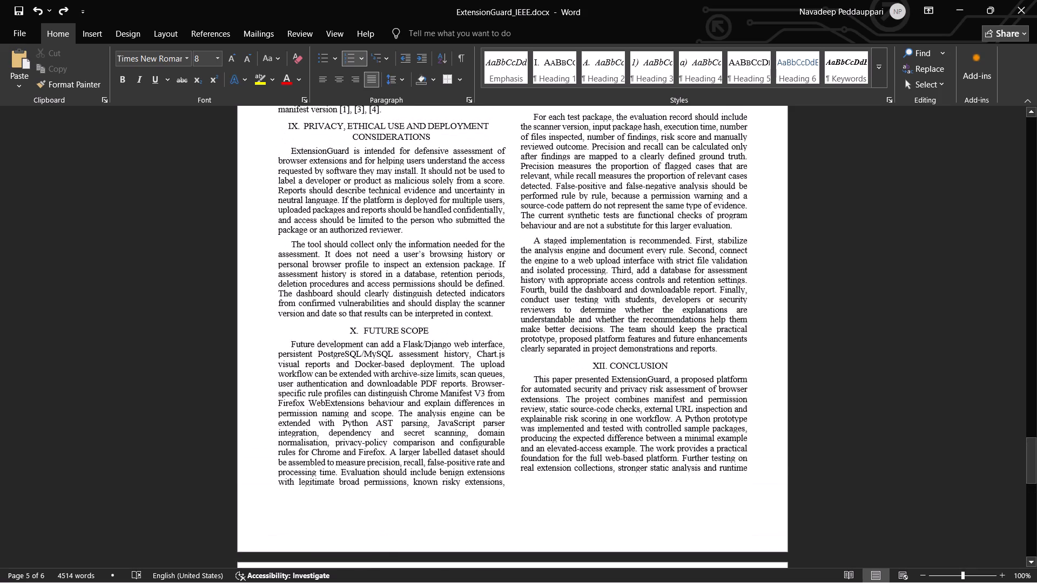
{"action": "scroll", "coordinate": [439, 271], "scroll_direction": "up", "scroll_amount": 5}
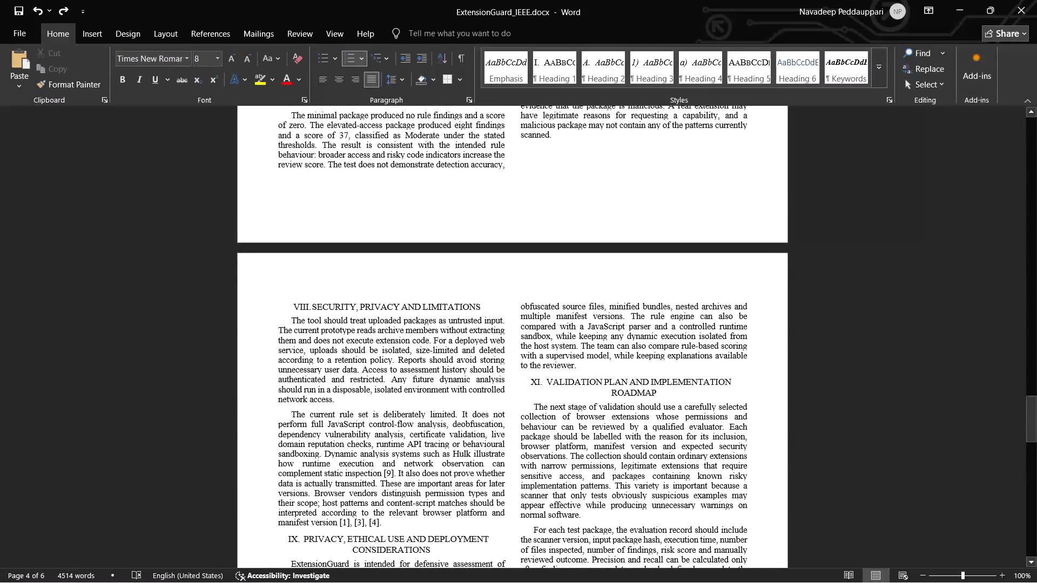
{"action": "scroll", "coordinate": [439, 271], "scroll_direction": "up", "scroll_amount": 5}
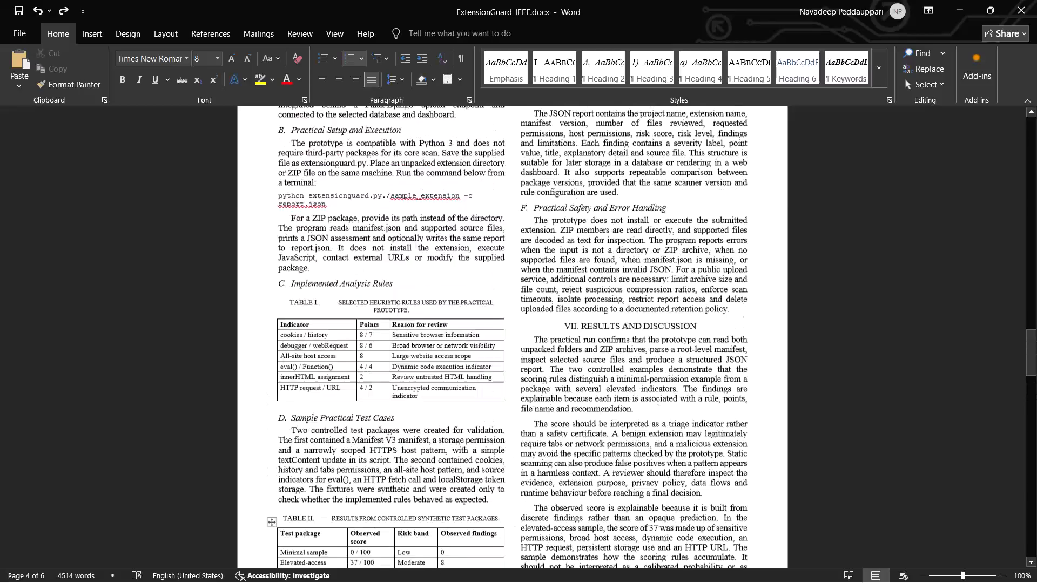
{"action": "scroll", "coordinate": [439, 271], "scroll_direction": "up", "scroll_amount": 6}
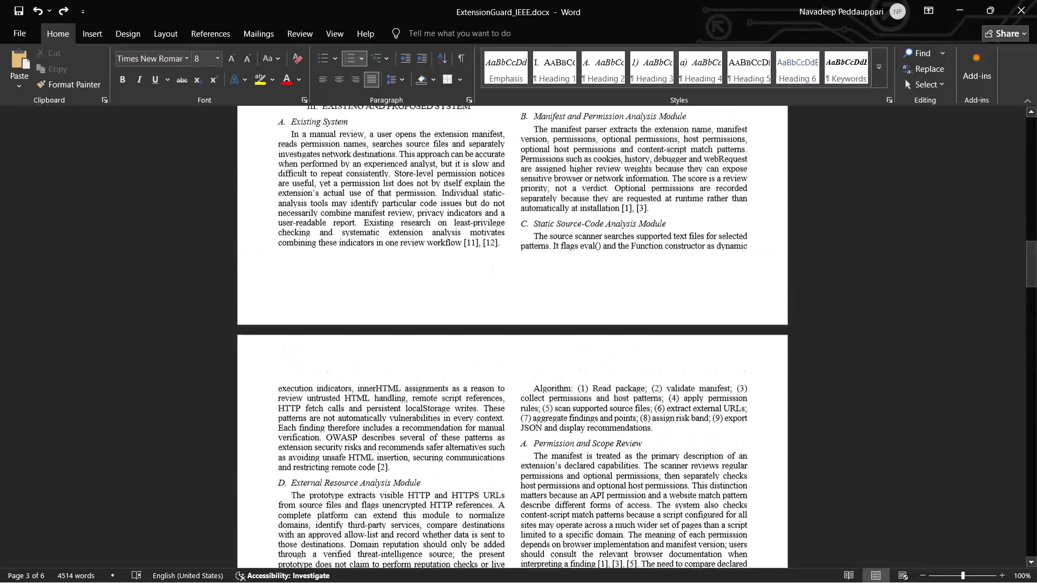
{"action": "scroll", "coordinate": [439, 271], "scroll_direction": "up", "scroll_amount": 6}
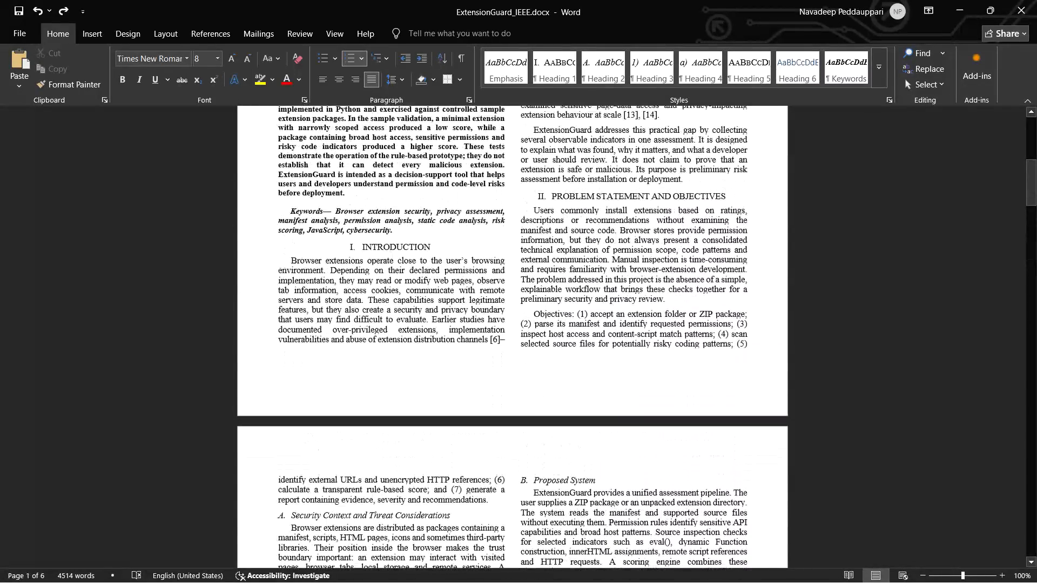
{"action": "scroll", "coordinate": [439, 271], "scroll_direction": "up", "scroll_amount": 4}
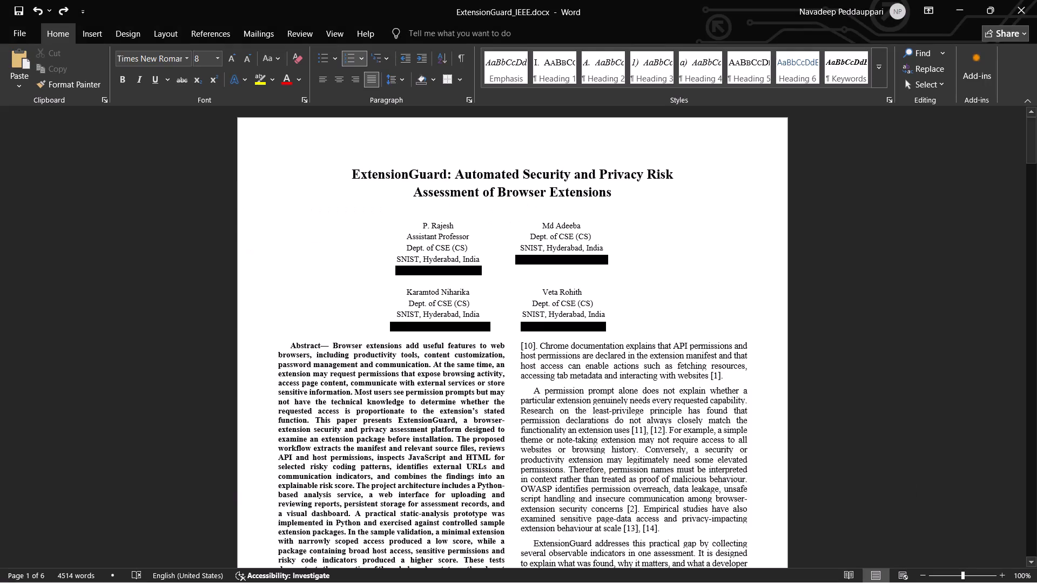
Save the ExtensionGuard paper.
{"action": "left_click", "coordinate": [496, 282]}
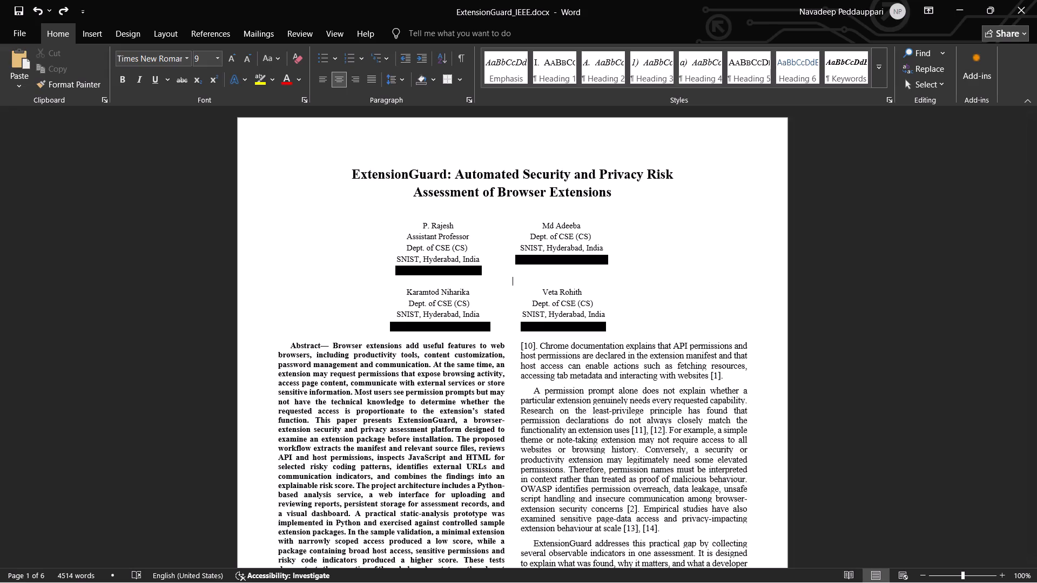
{"action": "key", "text": "ctrl+s"}
Review the first two pages, from the abstract and introduction through the workflow diagram to the module descriptions in section IV.
{"action": "scroll", "coordinate": [496, 282], "scroll_direction": "down", "scroll_amount": 1}
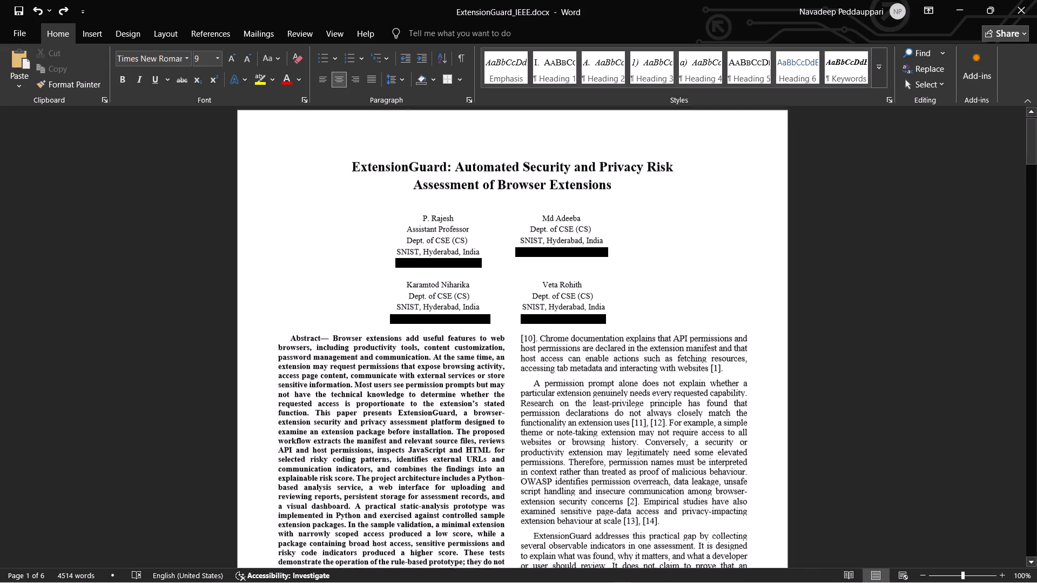
{"action": "scroll", "coordinate": [496, 282], "scroll_direction": "down", "scroll_amount": 3}
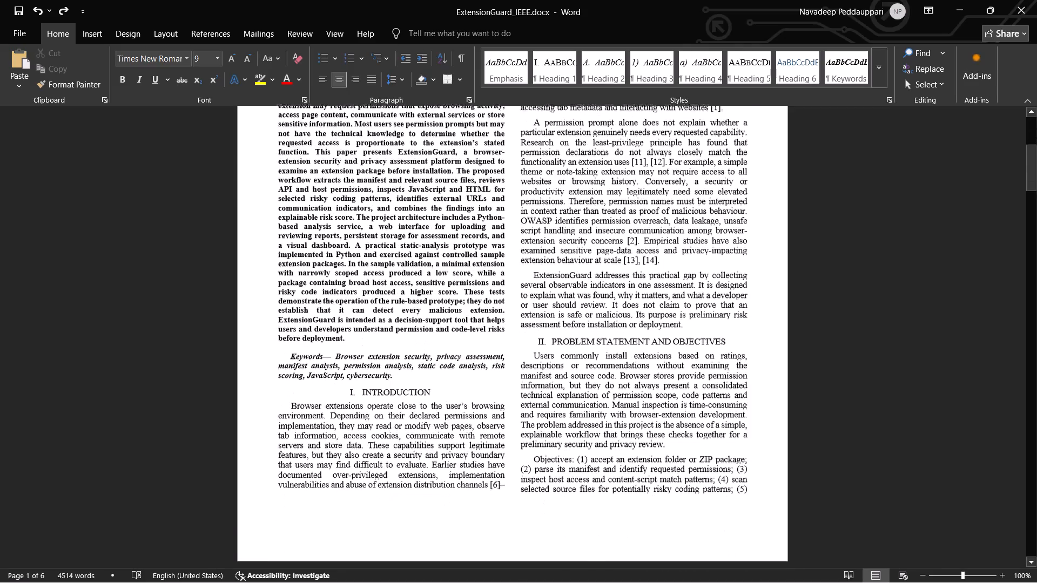
{"action": "scroll", "coordinate": [496, 282], "scroll_direction": "down", "scroll_amount": 3}
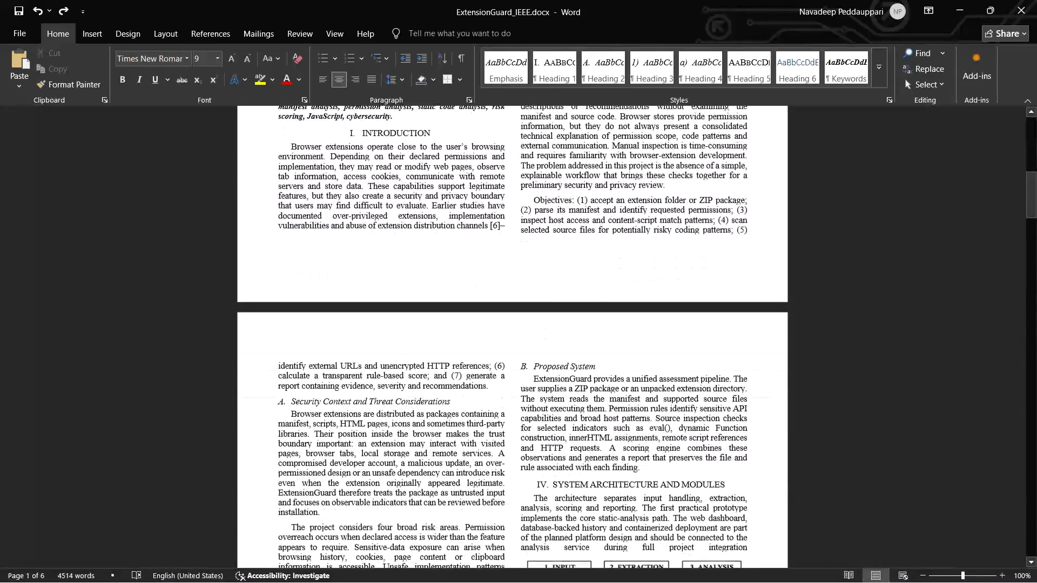
{"action": "scroll", "coordinate": [496, 282], "scroll_direction": "down", "scroll_amount": 3}
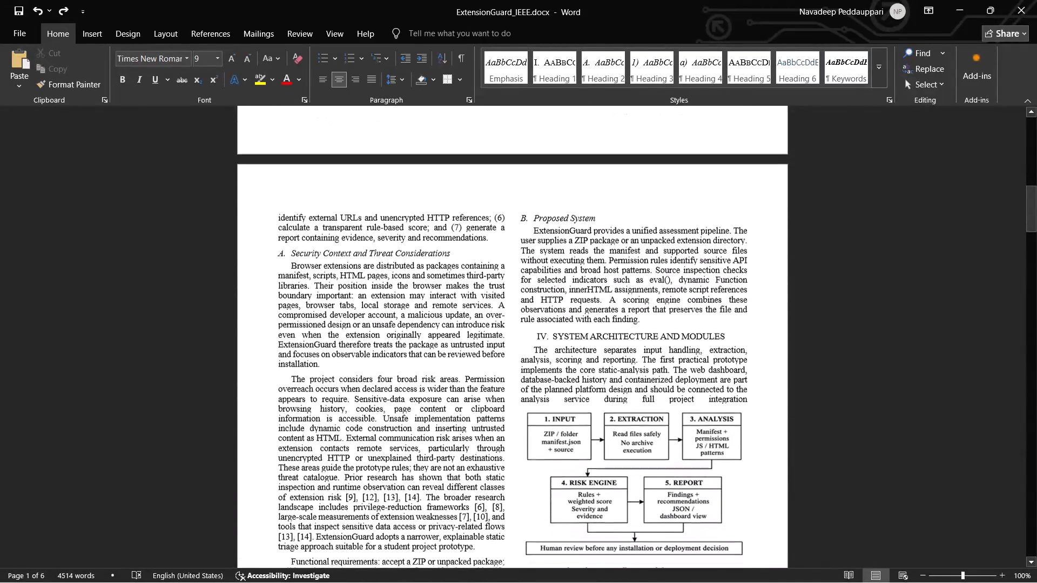
{"action": "scroll", "coordinate": [496, 282], "scroll_direction": "down", "scroll_amount": 4}
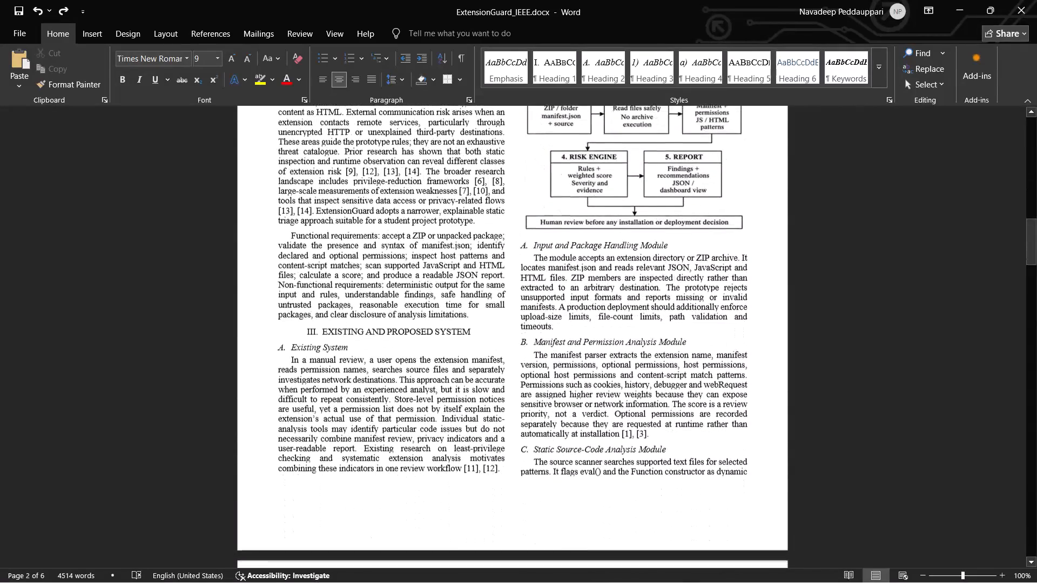
{"action": "left_click", "coordinate": [375, 119]}
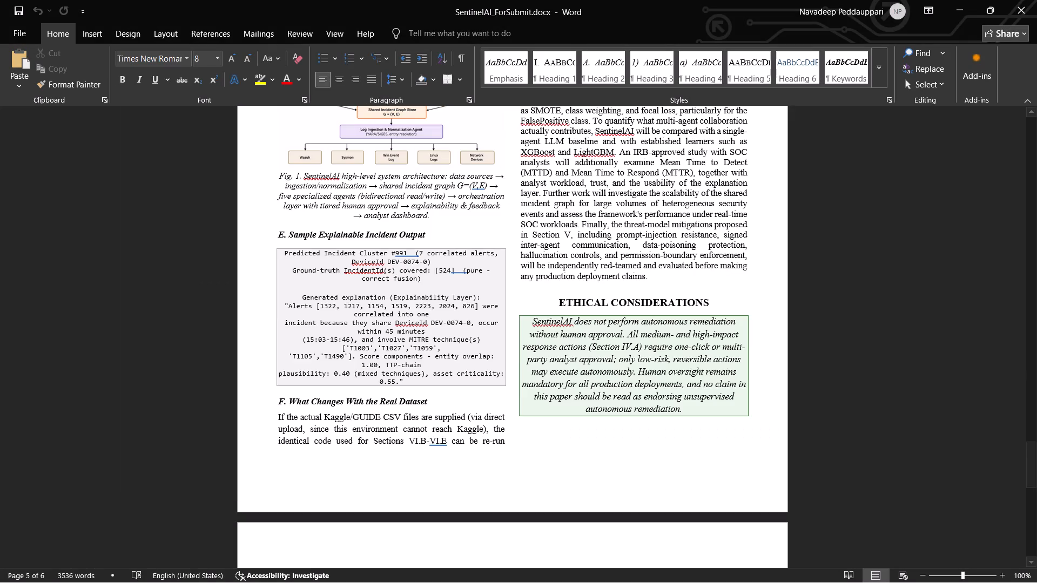
Examine the tables and experimental results layout in SentinelAI_ForSubmit.docx for comparison.
{"action": "scroll", "coordinate": [378, 179], "scroll_direction": "up", "scroll_amount": 8}
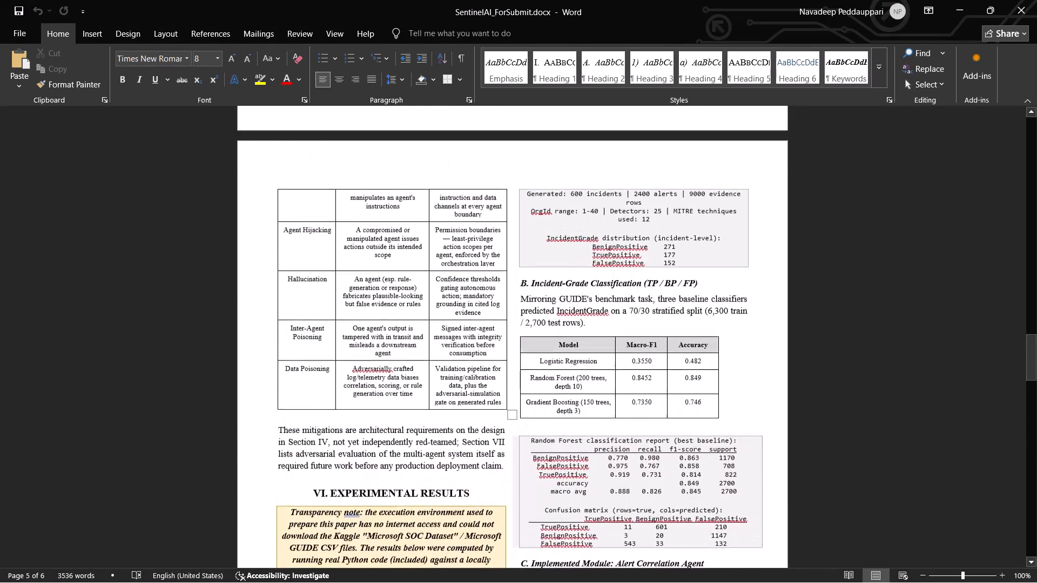
{"action": "scroll", "coordinate": [378, 179], "scroll_direction": "up", "scroll_amount": 2}
{"action": "left_click", "coordinate": [365, 174]}
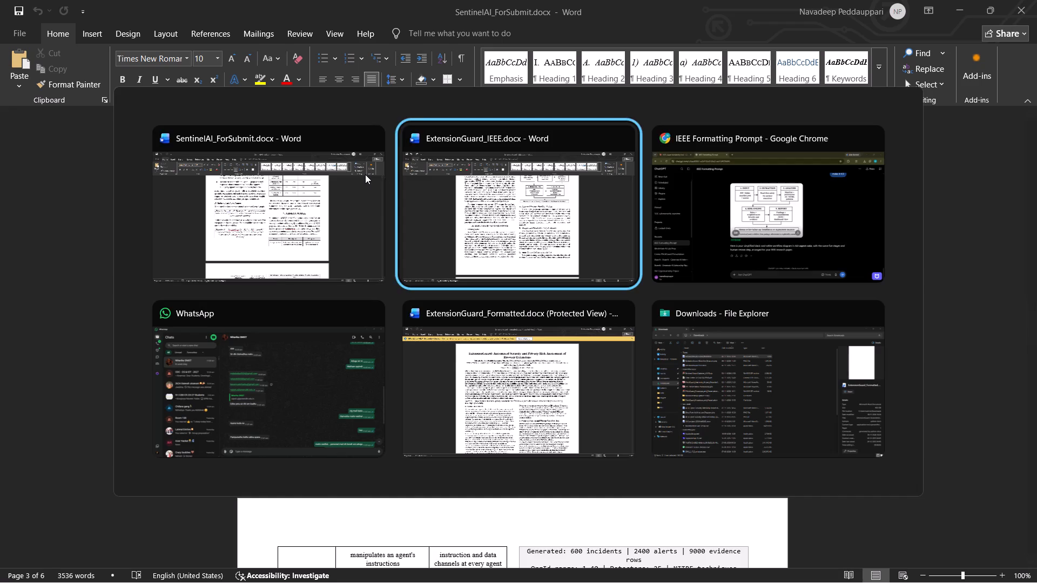
Examine the second and third pages of ExtensionGuard_IEEE.docx, including the workflow diagram and the practical implementation section.
{"action": "scroll", "coordinate": [471, 328], "scroll_direction": "down", "scroll_amount": 7}
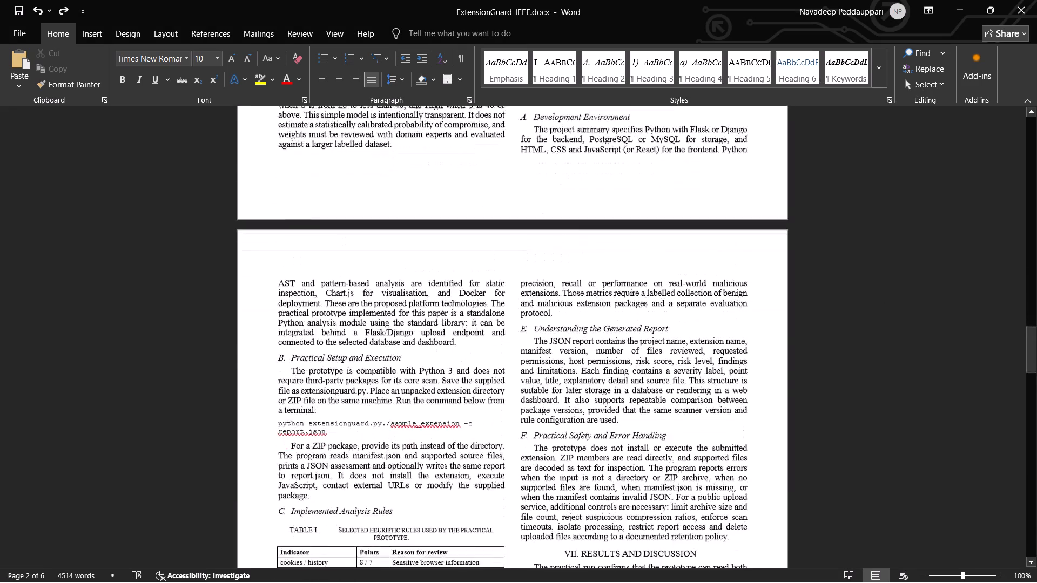
{"action": "scroll", "coordinate": [471, 328], "scroll_direction": "down", "scroll_amount": 13}
{"action": "scroll", "coordinate": [471, 328], "scroll_direction": "up", "scroll_amount": 18}
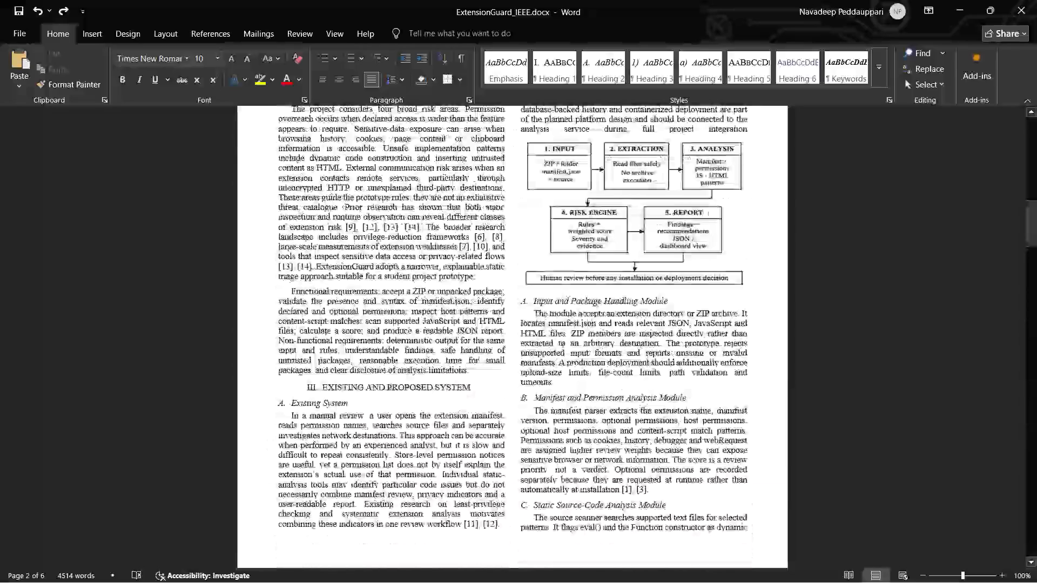
{"action": "scroll", "coordinate": [471, 328], "scroll_direction": "down", "scroll_amount": 6}
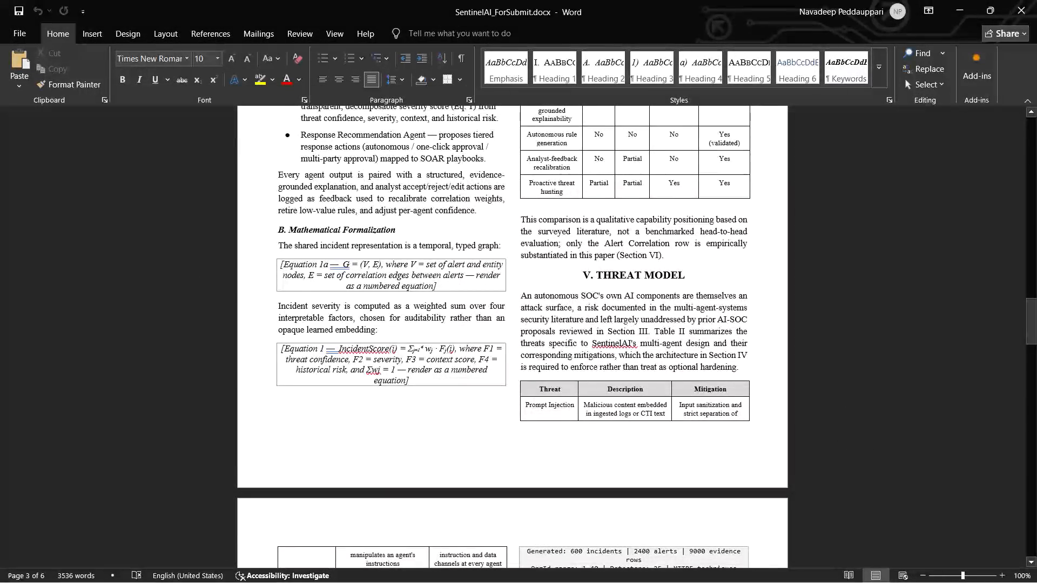
Remove the first-line indent from reference [21], the SigmaHQ entry ending the reference list in SentinelAI_ForSubmit.docx.
{"action": "scroll", "coordinate": [498, 329], "scroll_direction": "down", "scroll_amount": 19}
{"action": "scroll", "coordinate": [498, 329], "scroll_direction": "up", "scroll_amount": 1}
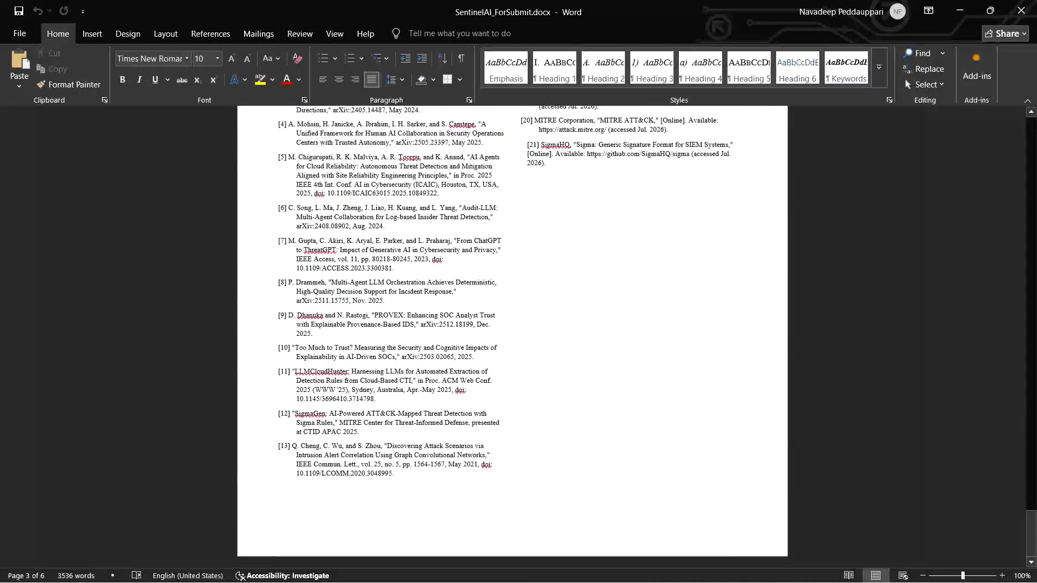
{"action": "scroll", "coordinate": [498, 329], "scroll_direction": "up", "scroll_amount": 2}
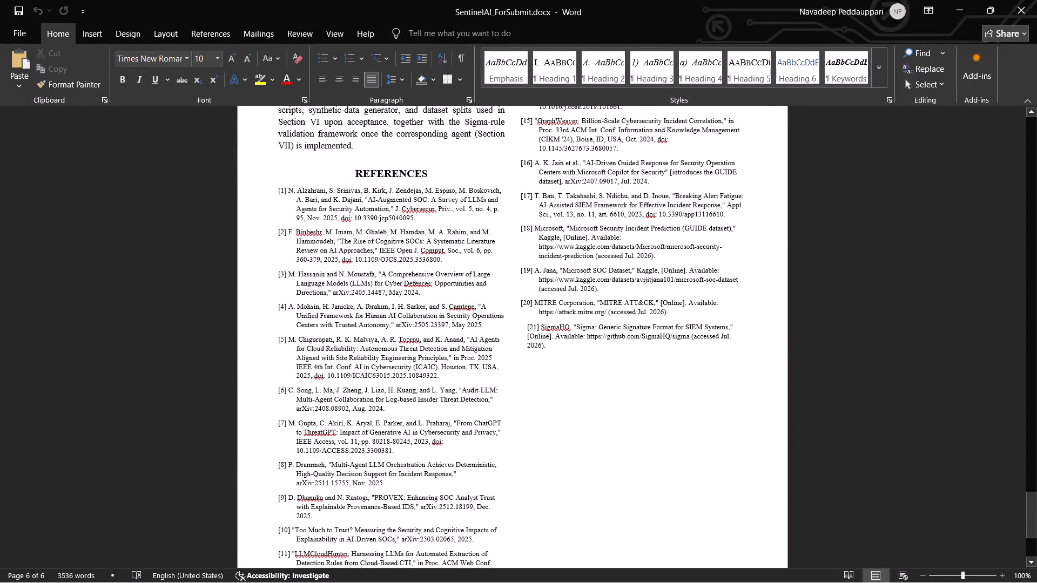
{"action": "left_click", "coordinate": [525, 326]}
{"action": "key", "text": "BackSpace"}
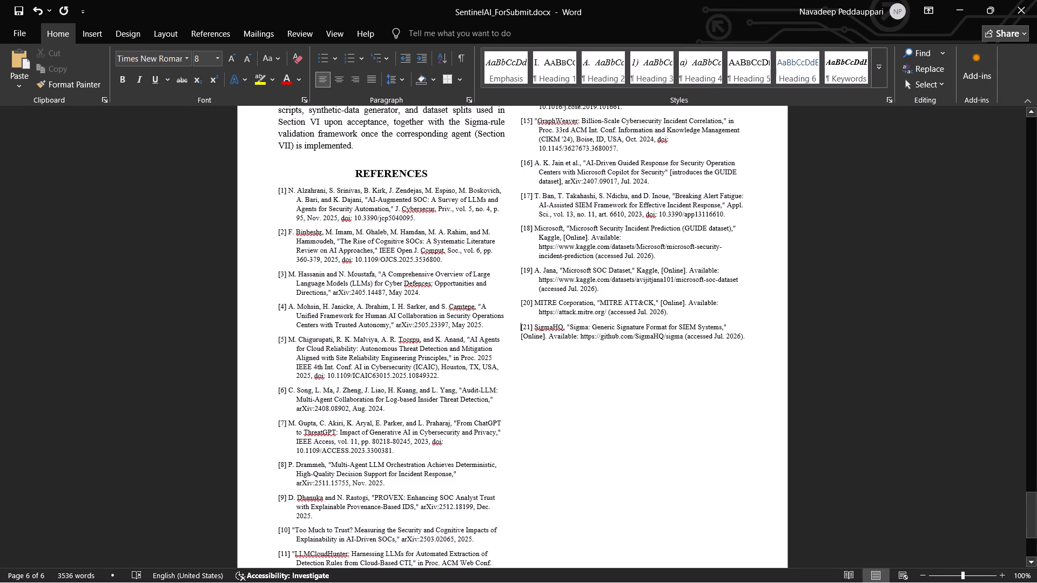
Save the SentinelAI paper.
{"action": "key", "text": "ctrl+s"}
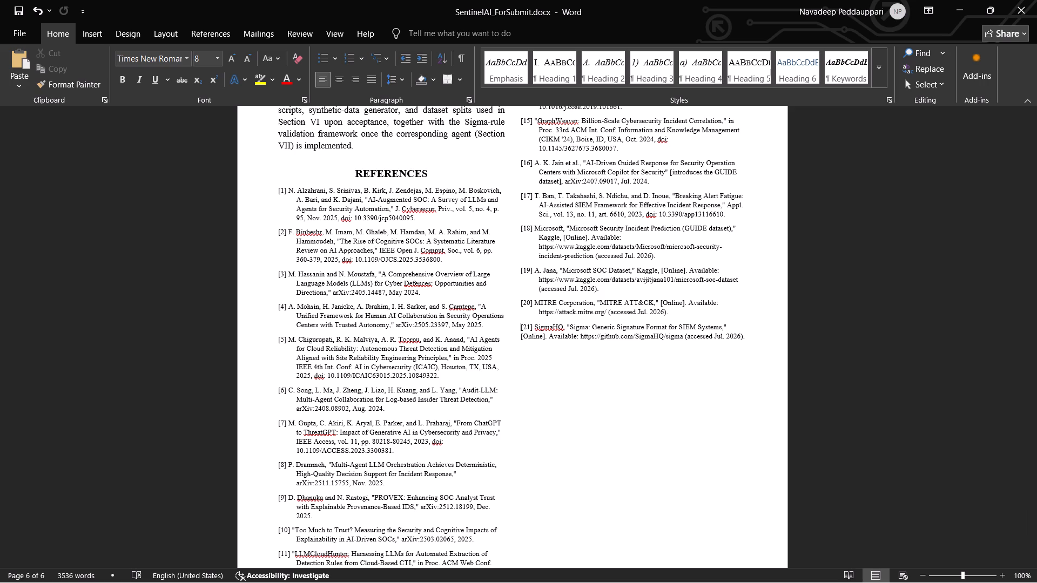
Review the SentinelAI paper backwards from the references through ethical considerations, future scope and the architecture diagram to the literature review.
{"action": "scroll", "coordinate": [567, 269], "scroll_direction": "up", "scroll_amount": 1}
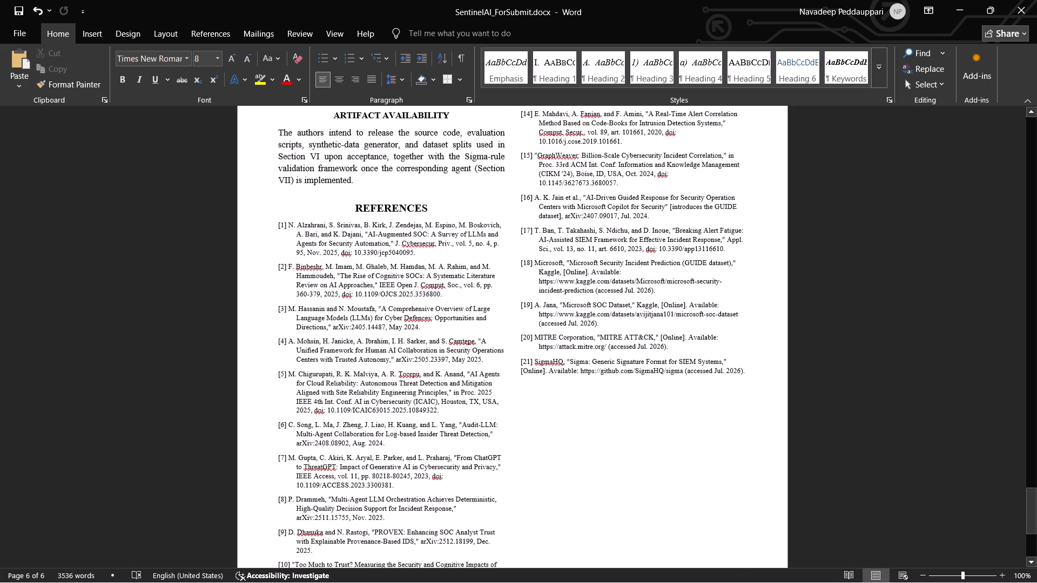
{"action": "scroll", "coordinate": [567, 269], "scroll_direction": "up", "scroll_amount": 2}
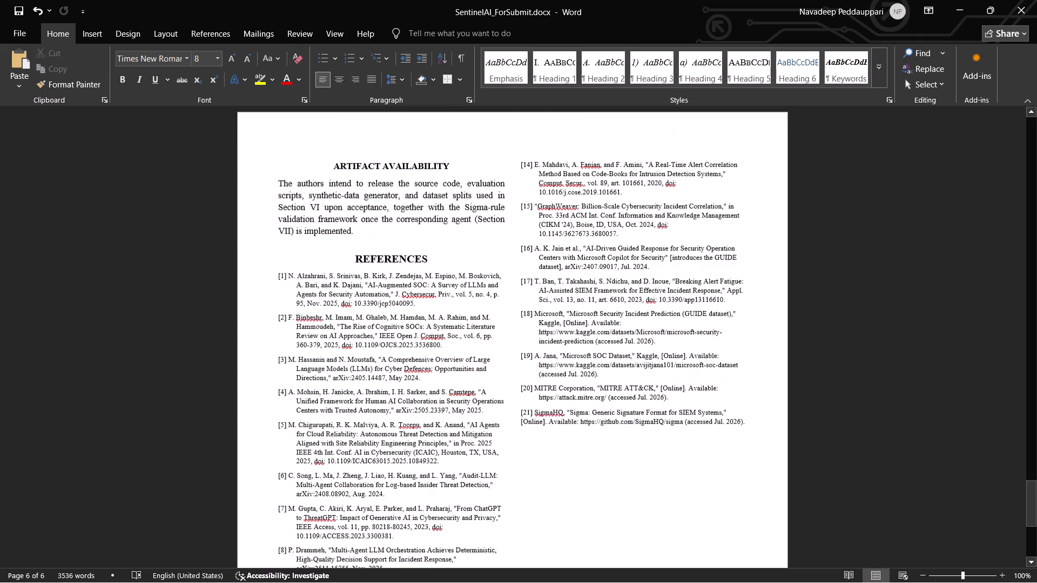
{"action": "scroll", "coordinate": [567, 269], "scroll_direction": "up", "scroll_amount": 3}
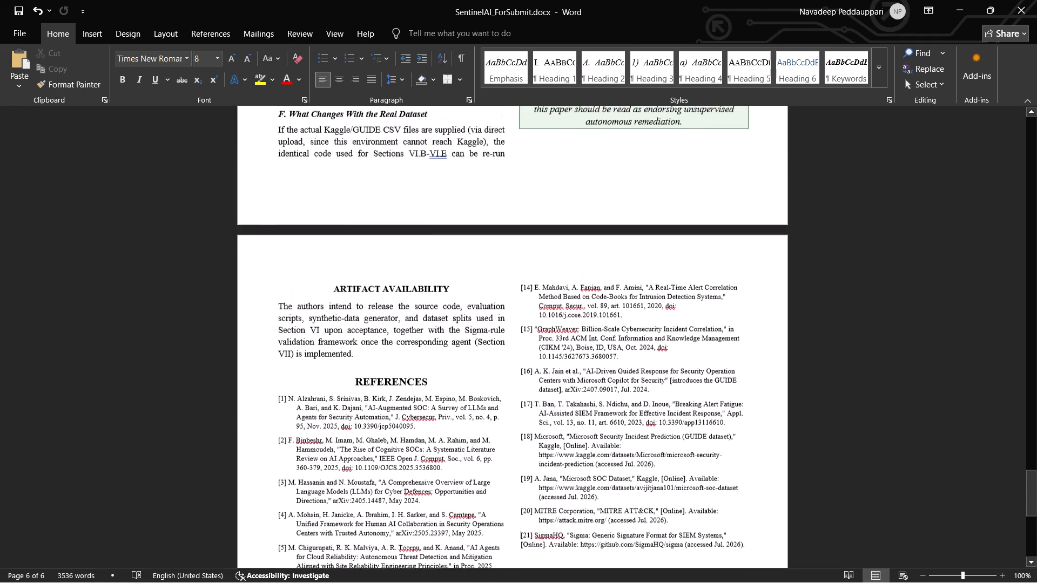
{"action": "scroll", "coordinate": [567, 269], "scroll_direction": "up", "scroll_amount": 3}
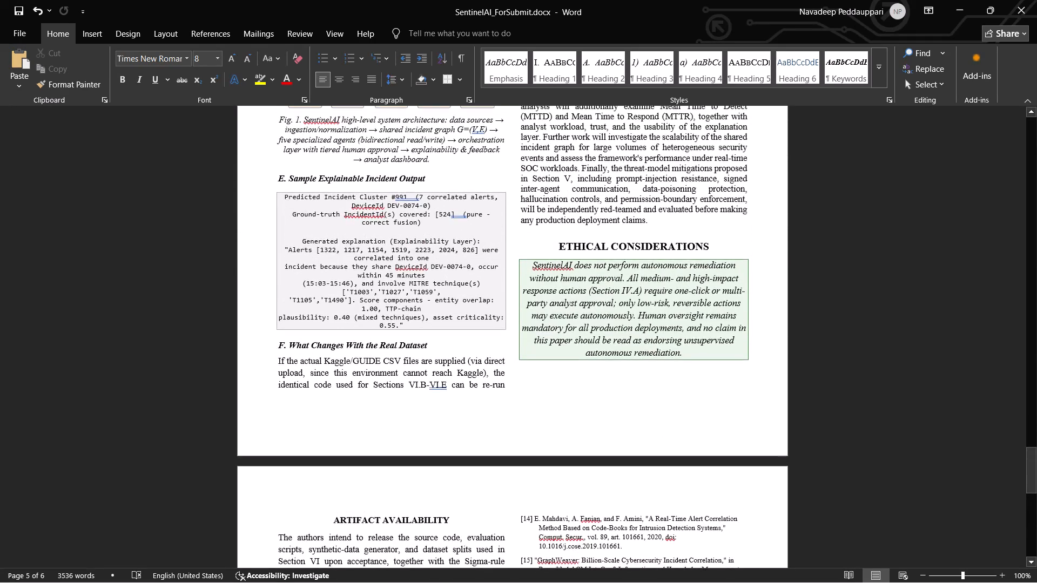
{"action": "scroll", "coordinate": [567, 269], "scroll_direction": "up", "scroll_amount": 1}
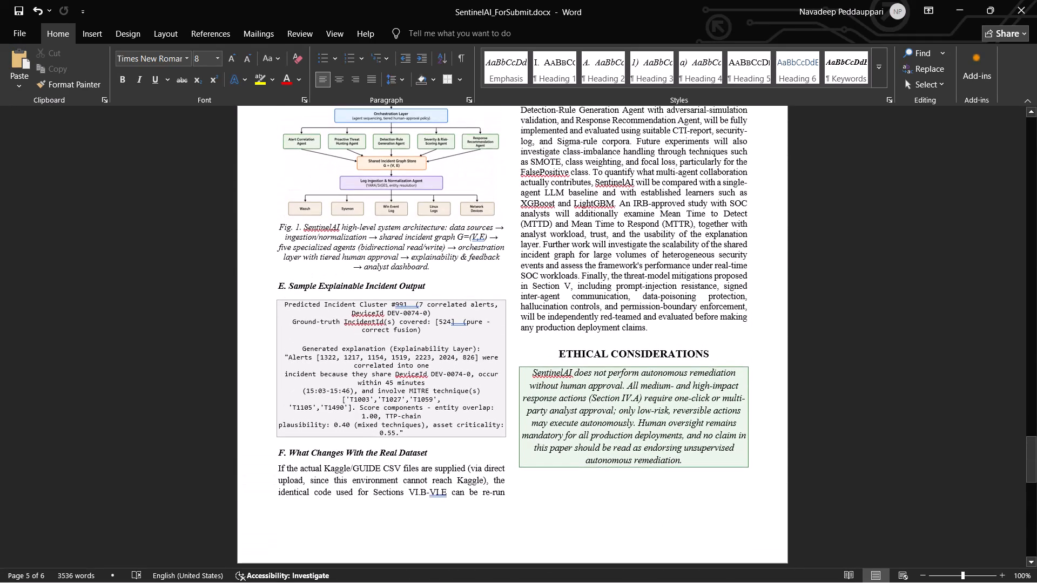
{"action": "scroll", "coordinate": [567, 269], "scroll_direction": "up", "scroll_amount": 2}
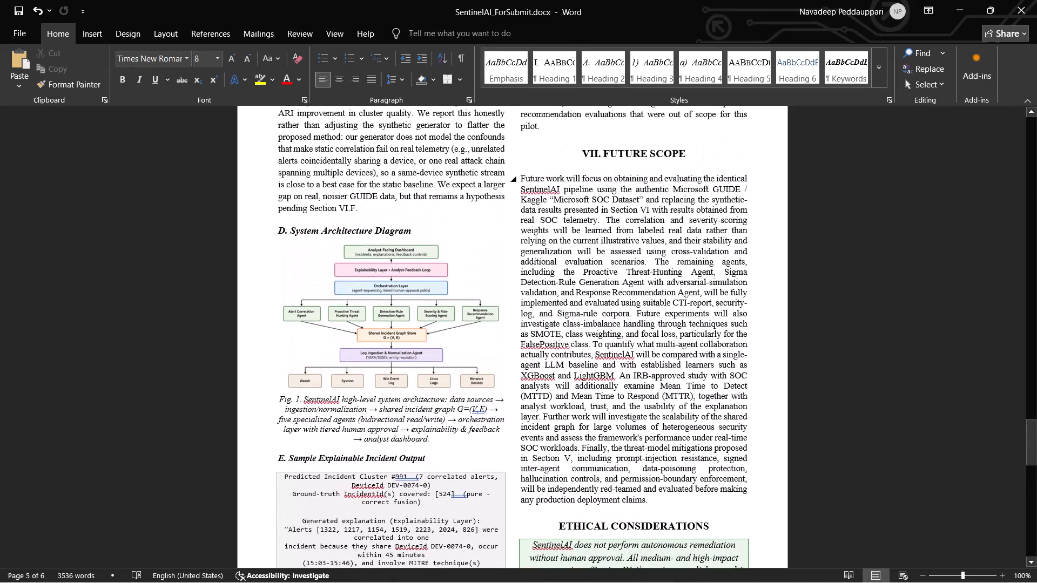
{"action": "scroll", "coordinate": [567, 269], "scroll_direction": "up", "scroll_amount": 6}
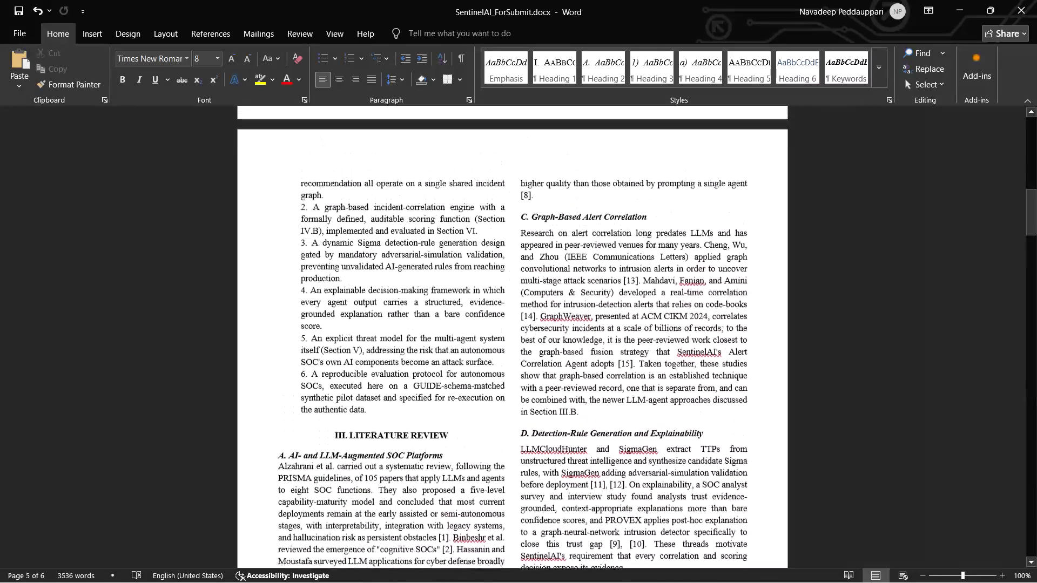
Save the SentinelAI paper again.
{"action": "key", "text": "ctrl+s"}
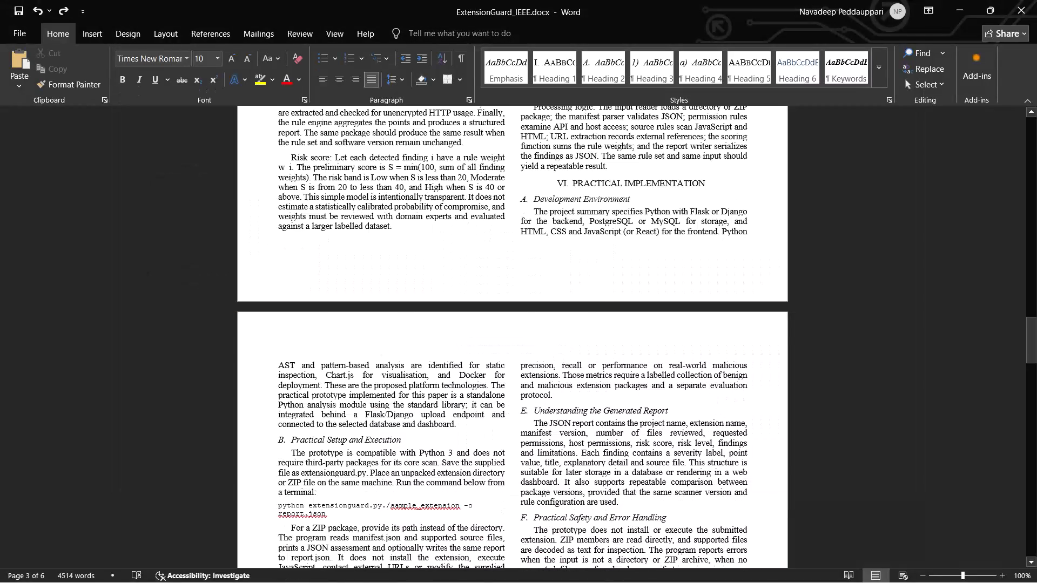
Switch to ExtensionGuard_IEEE.docx and review its first page from the title and author block through the abstract, keywords and introduction.
{"action": "scroll", "coordinate": [567, 269], "scroll_direction": "up", "scroll_amount": 12}
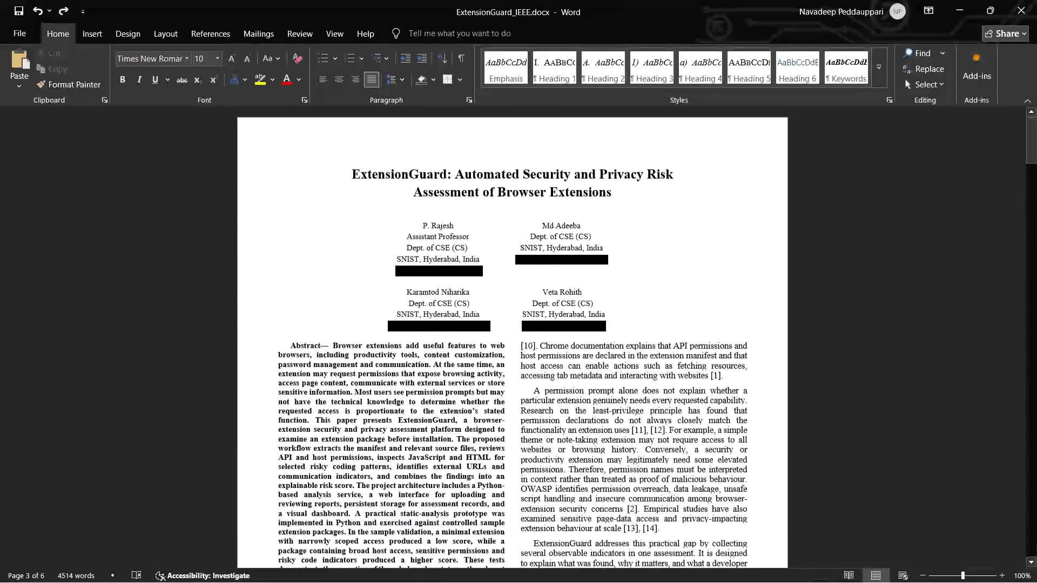
{"action": "scroll", "coordinate": [573, 276], "scroll_direction": "down", "scroll_amount": 1}
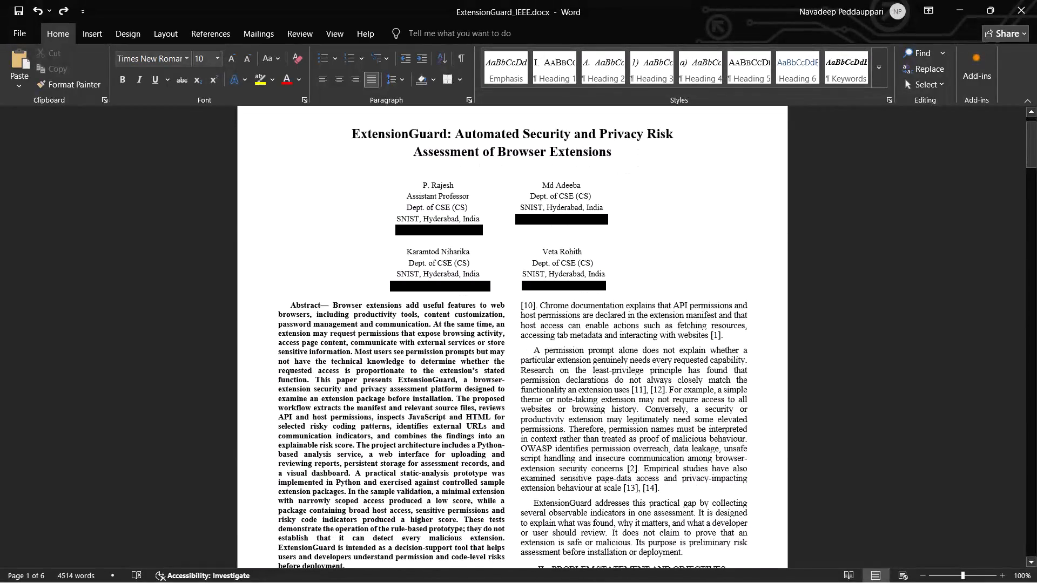
{"action": "scroll", "coordinate": [573, 276], "scroll_direction": "down", "scroll_amount": 2}
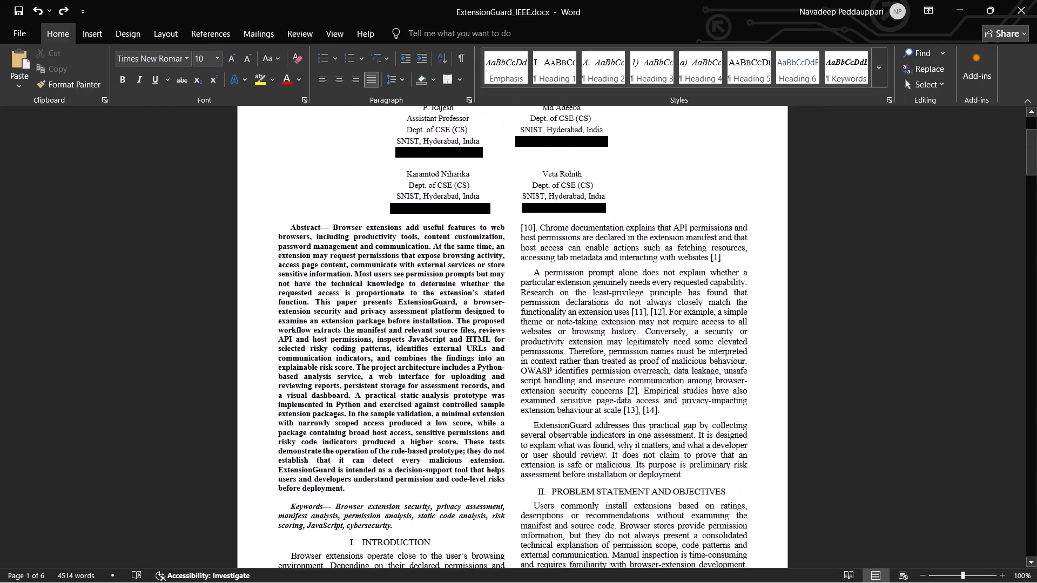
{"action": "scroll", "coordinate": [573, 276], "scroll_direction": "down", "scroll_amount": 2}
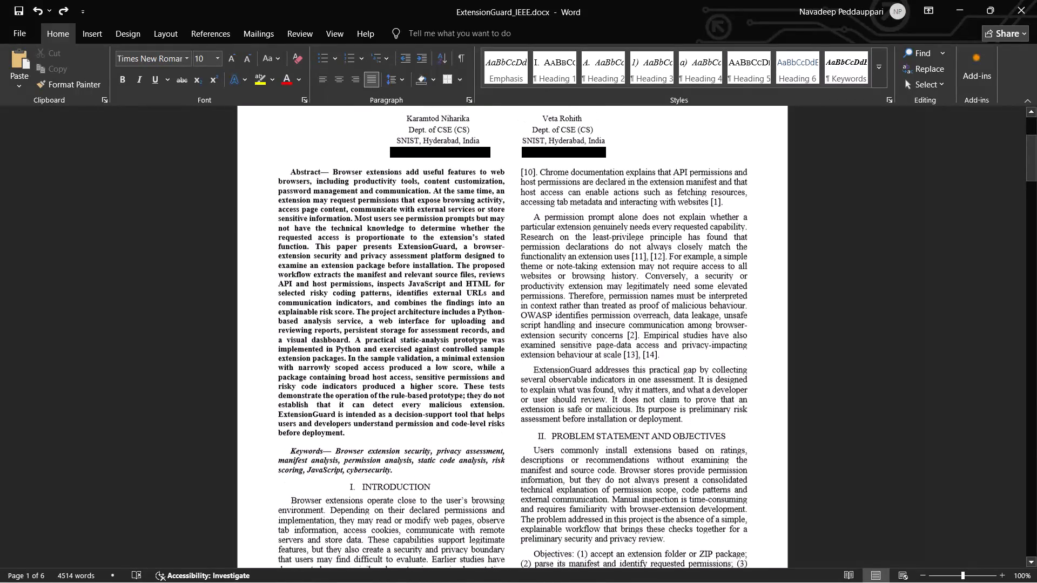
{"action": "scroll", "coordinate": [573, 276], "scroll_direction": "down", "scroll_amount": 3}
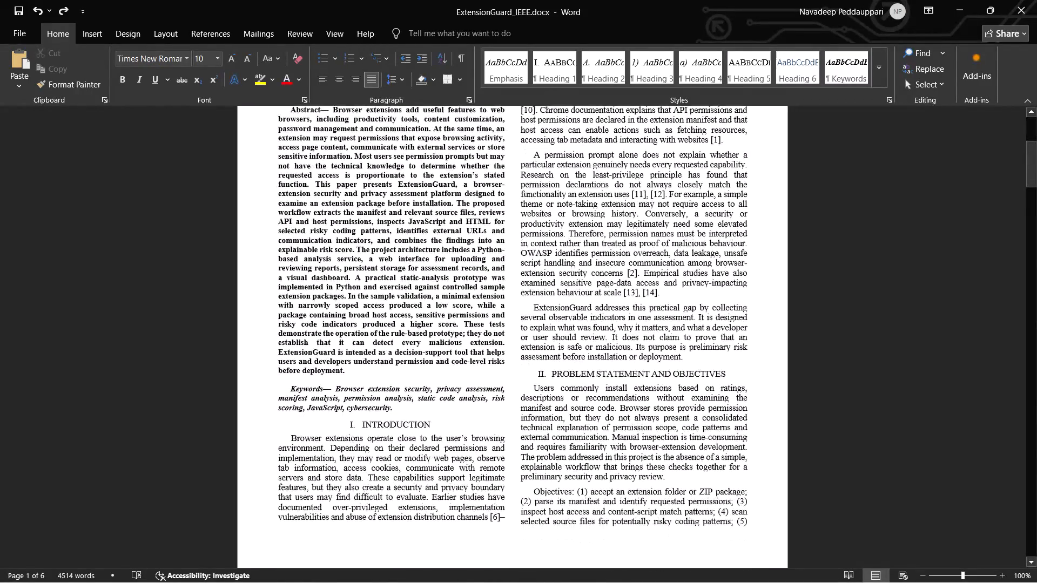
{"action": "scroll", "coordinate": [573, 276], "scroll_direction": "down", "scroll_amount": 1}
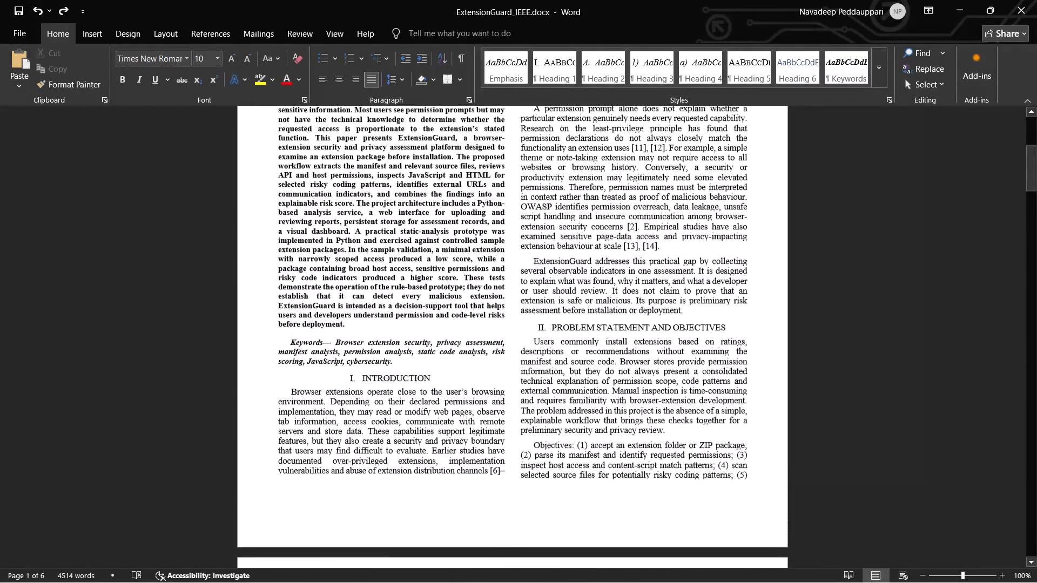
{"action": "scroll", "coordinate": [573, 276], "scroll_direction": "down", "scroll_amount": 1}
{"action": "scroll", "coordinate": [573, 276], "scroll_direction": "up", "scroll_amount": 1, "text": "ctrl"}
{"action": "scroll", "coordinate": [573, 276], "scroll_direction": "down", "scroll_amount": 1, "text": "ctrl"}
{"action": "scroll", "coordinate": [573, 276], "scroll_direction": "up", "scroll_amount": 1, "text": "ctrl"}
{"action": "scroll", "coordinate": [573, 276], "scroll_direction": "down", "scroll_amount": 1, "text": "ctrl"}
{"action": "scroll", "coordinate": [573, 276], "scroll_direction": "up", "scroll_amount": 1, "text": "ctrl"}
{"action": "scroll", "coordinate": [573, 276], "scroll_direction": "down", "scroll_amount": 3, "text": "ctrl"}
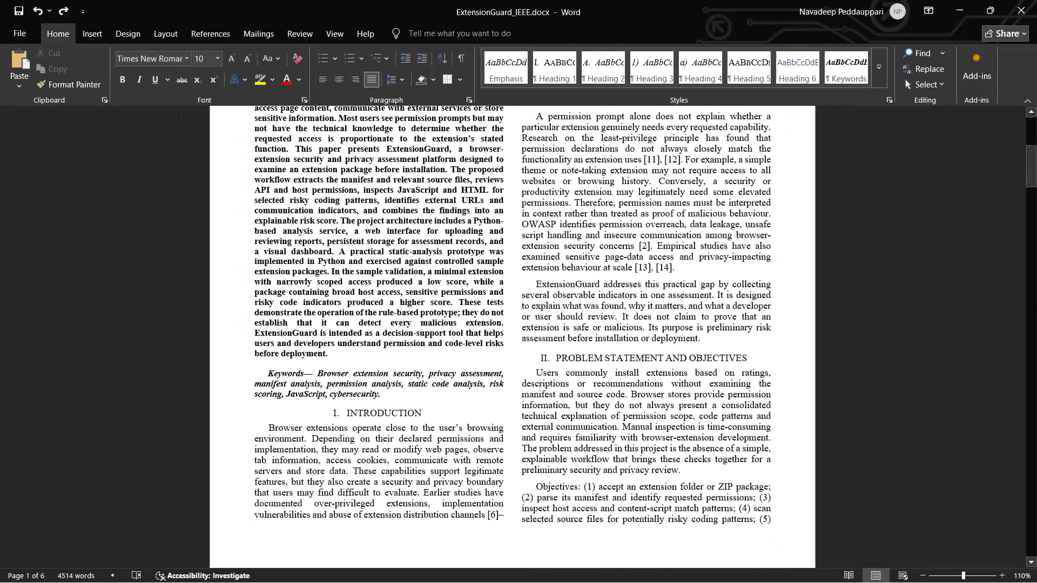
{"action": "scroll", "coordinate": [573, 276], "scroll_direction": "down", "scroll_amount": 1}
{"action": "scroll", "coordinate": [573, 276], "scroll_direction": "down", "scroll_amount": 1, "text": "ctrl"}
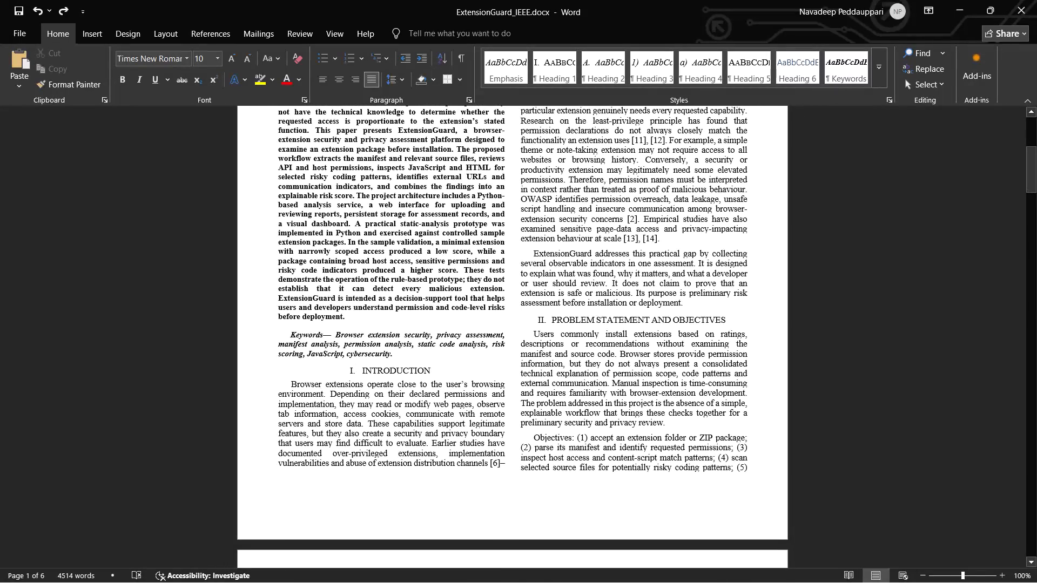
Examine the introduction, problem statement and objectives, and how the text flows from the first page to the second.
{"action": "scroll", "coordinate": [573, 276], "scroll_direction": "down", "scroll_amount": 1}
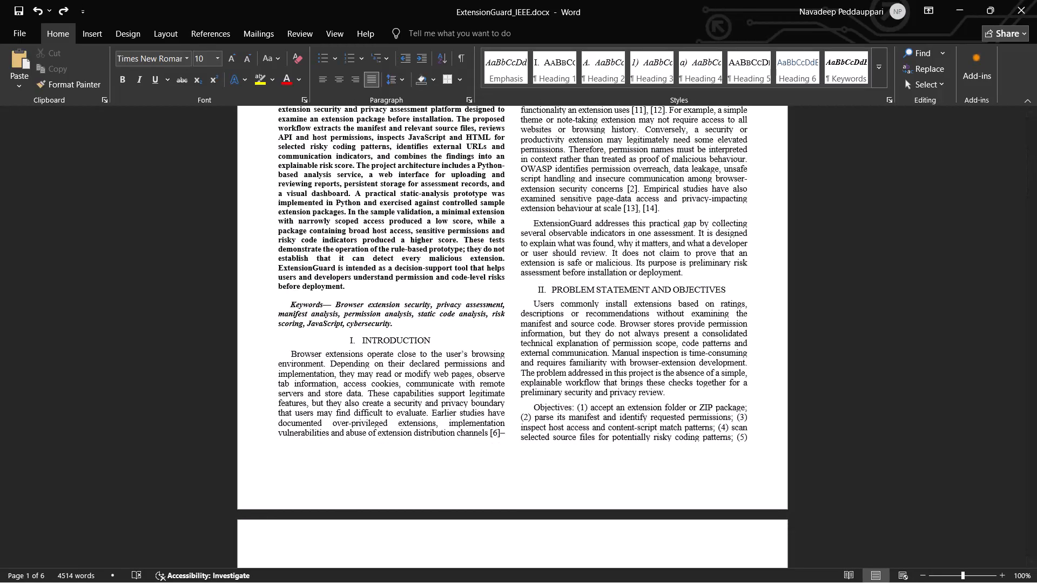
{"action": "scroll", "coordinate": [573, 276], "scroll_direction": "down", "scroll_amount": 1}
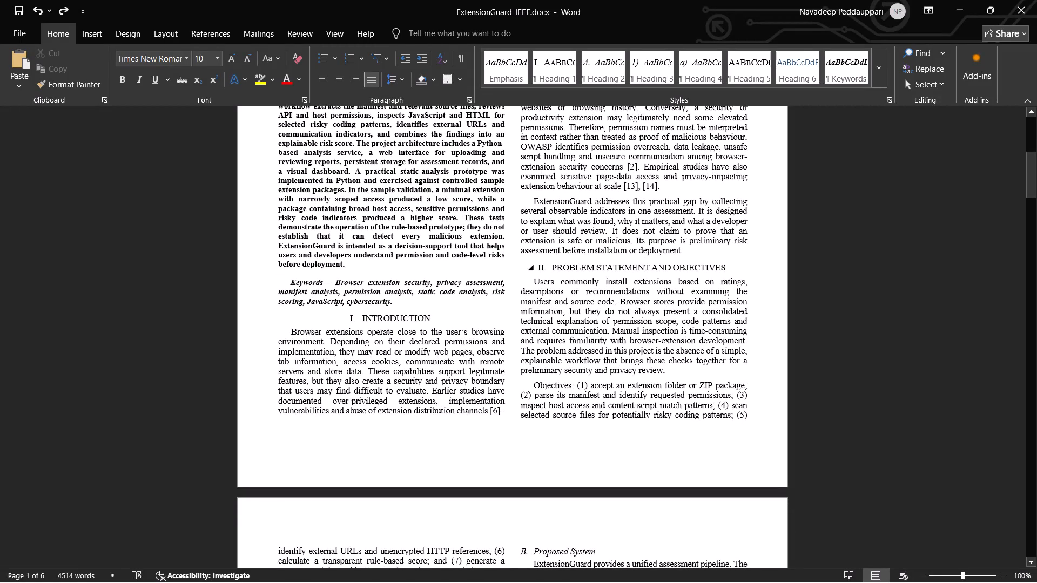
{"action": "scroll", "coordinate": [573, 276], "scroll_direction": "down", "scroll_amount": 2}
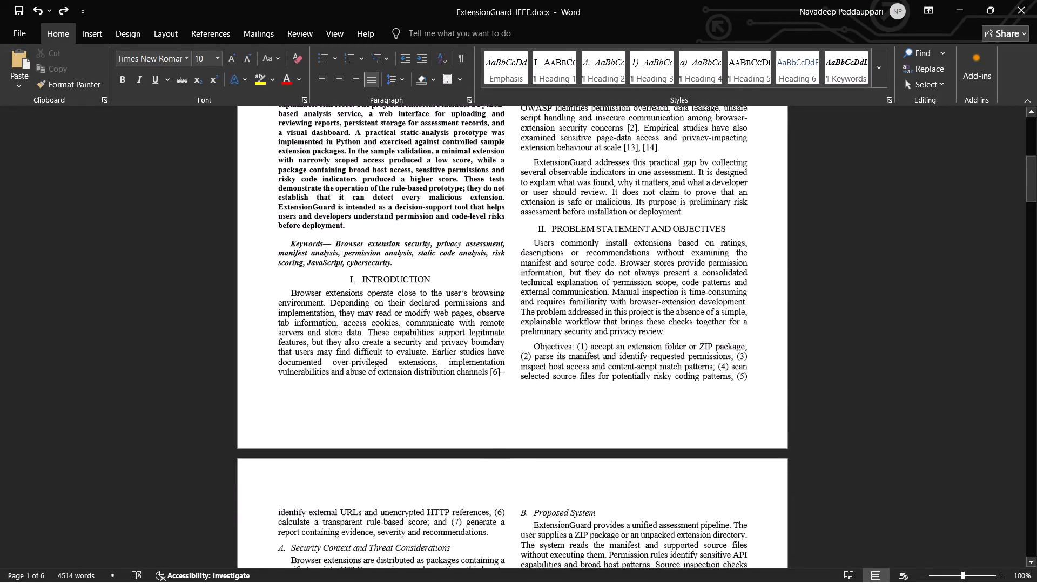
{"action": "scroll", "coordinate": [573, 276], "scroll_direction": "down", "scroll_amount": 1}
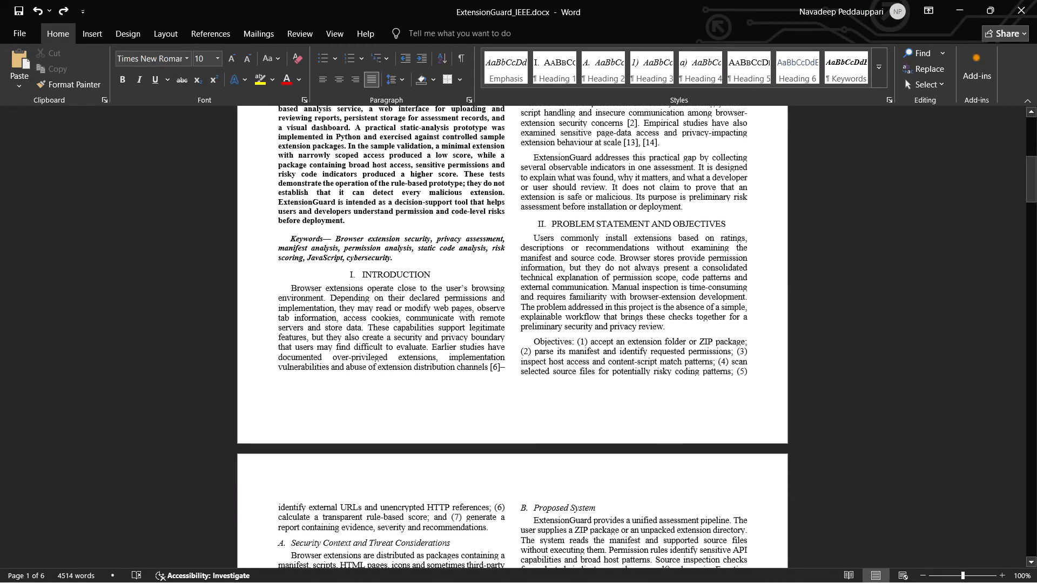
{"action": "scroll", "coordinate": [573, 276], "scroll_direction": "down", "scroll_amount": 2}
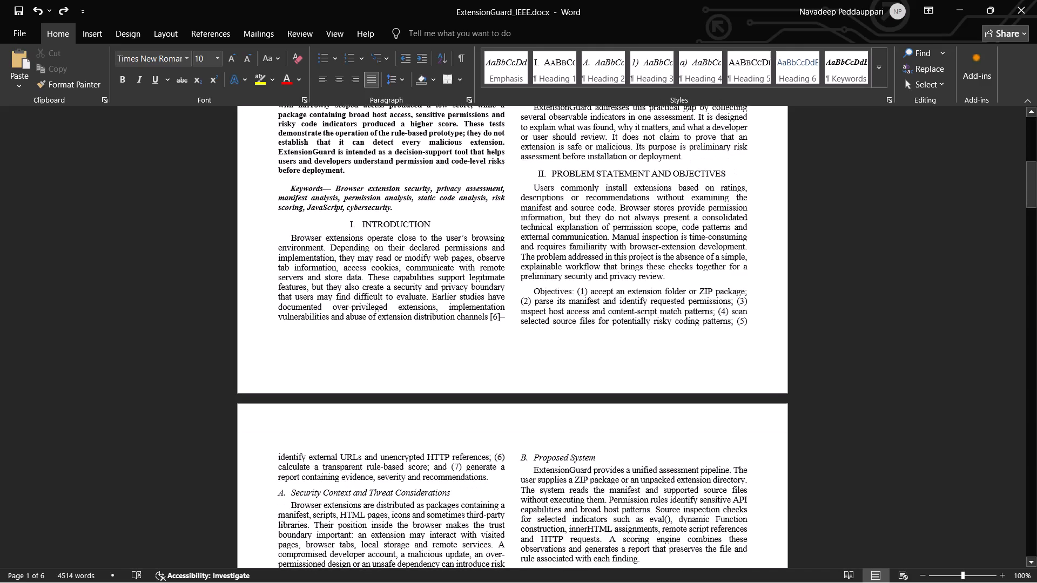
{"action": "scroll", "coordinate": [573, 276], "scroll_direction": "up", "scroll_amount": 1}
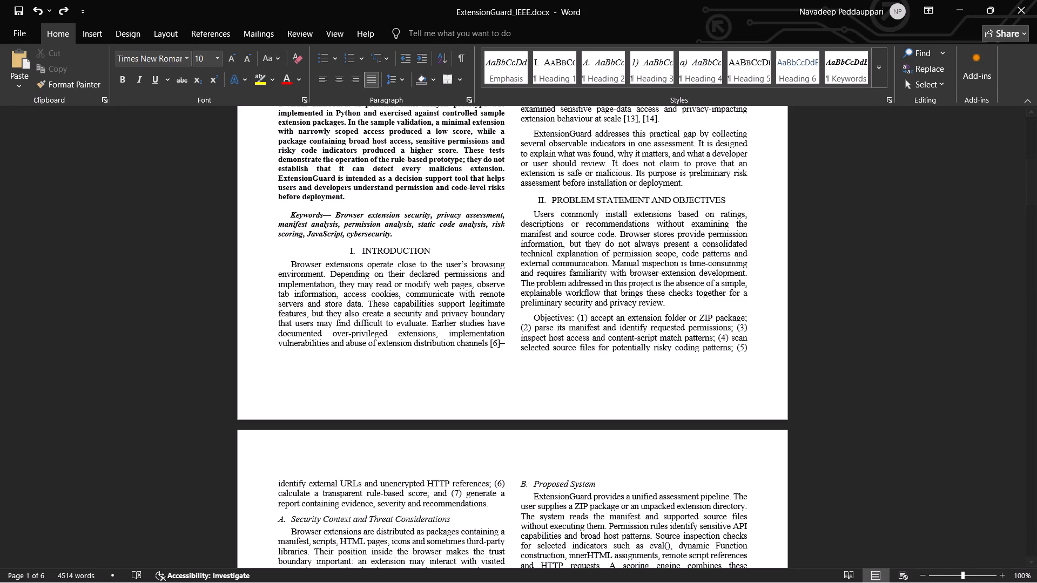
{"action": "scroll", "coordinate": [573, 276], "scroll_direction": "down", "scroll_amount": 1}
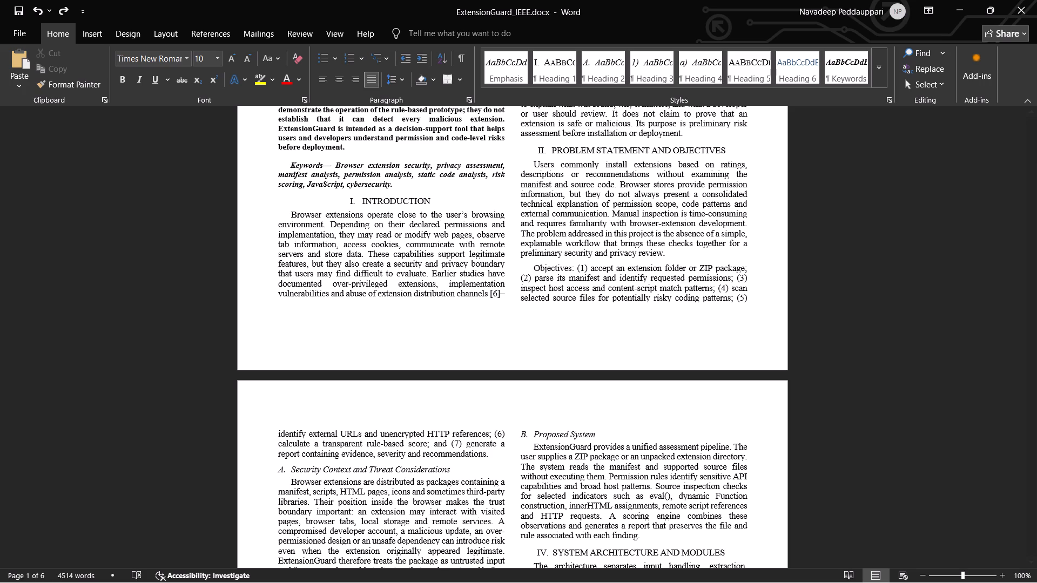
Review the second page's security context, proposed system and system architecture text together with the workflow diagram.
{"action": "scroll", "coordinate": [530, 316], "scroll_direction": "down", "scroll_amount": 1}
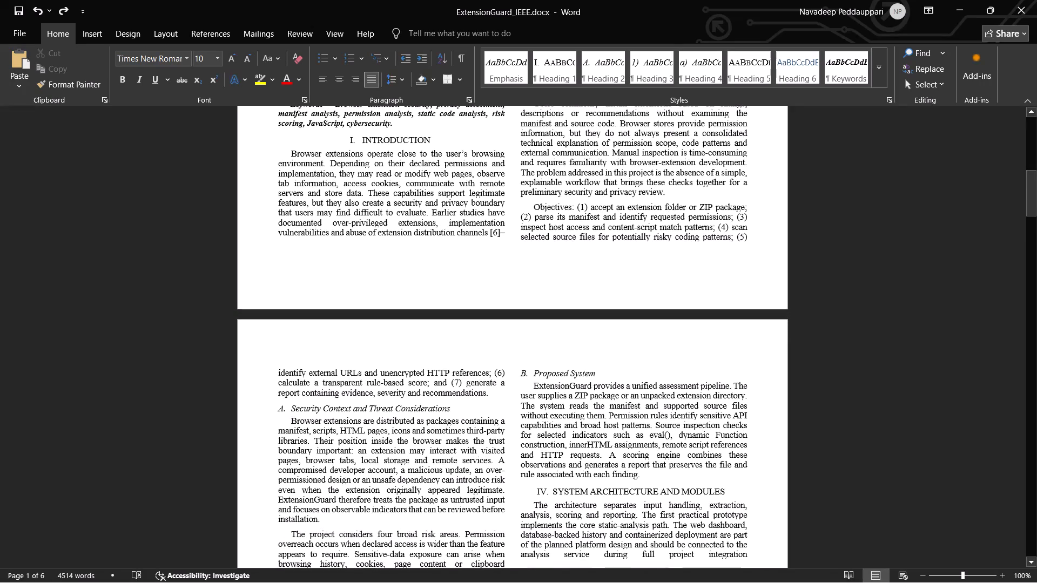
{"action": "scroll", "coordinate": [530, 316], "scroll_direction": "down", "scroll_amount": 1}
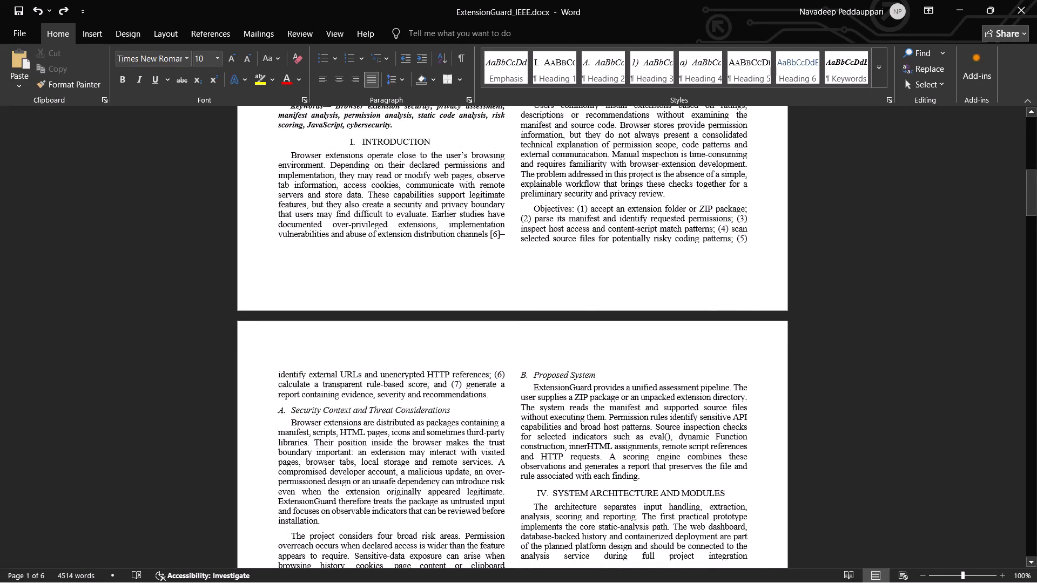
{"action": "scroll", "coordinate": [530, 316], "scroll_direction": "down", "scroll_amount": 1}
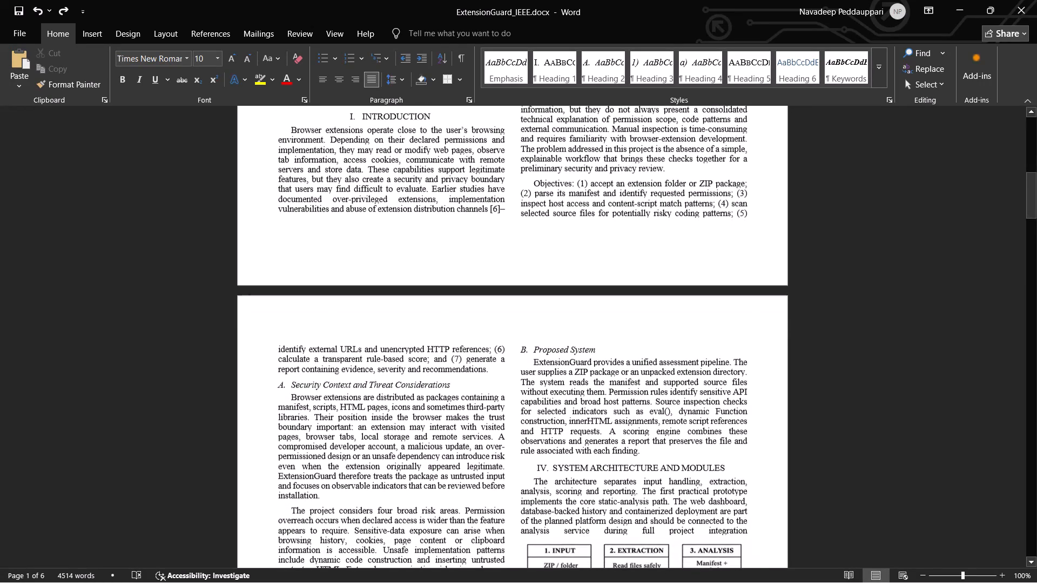
{"action": "scroll", "coordinate": [530, 316], "scroll_direction": "down", "scroll_amount": 2}
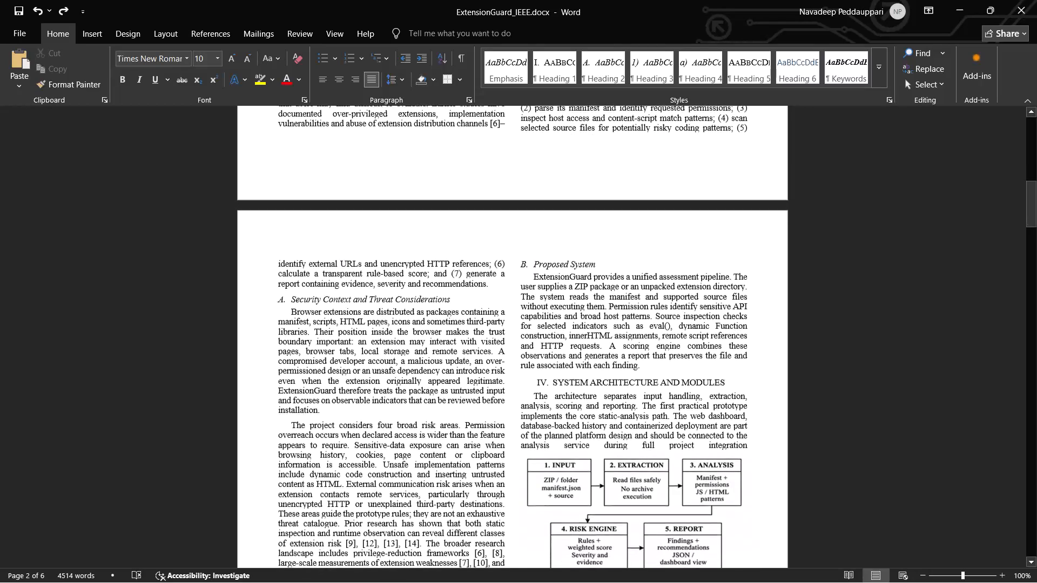
{"action": "scroll", "coordinate": [530, 316], "scroll_direction": "down", "scroll_amount": 3}
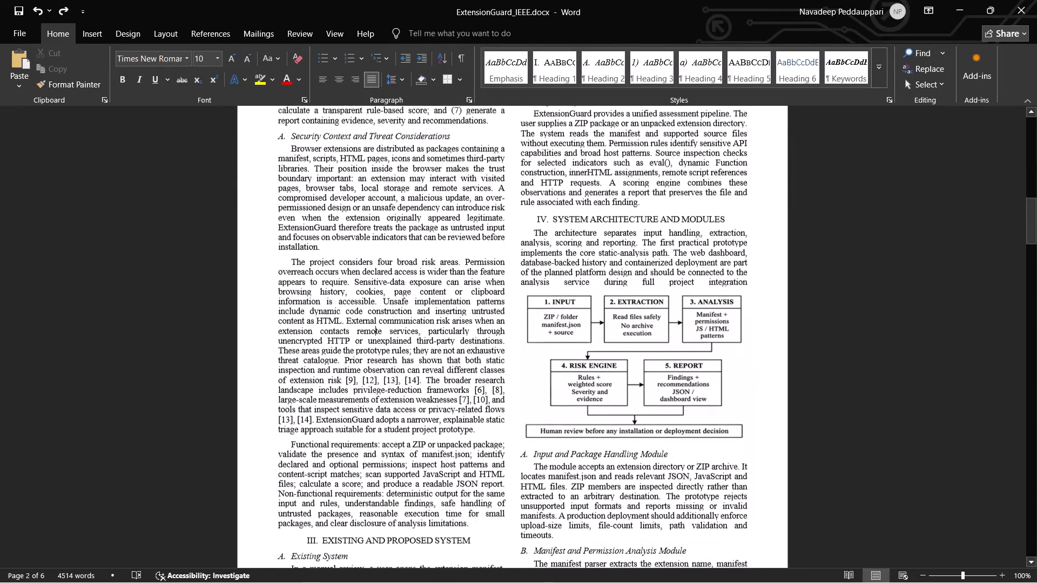
Examine the rest of the second page, covering the existing system text and the input, manifest and source-code analysis modules down to the page break.
{"action": "scroll", "coordinate": [530, 316], "scroll_direction": "down", "scroll_amount": 1}
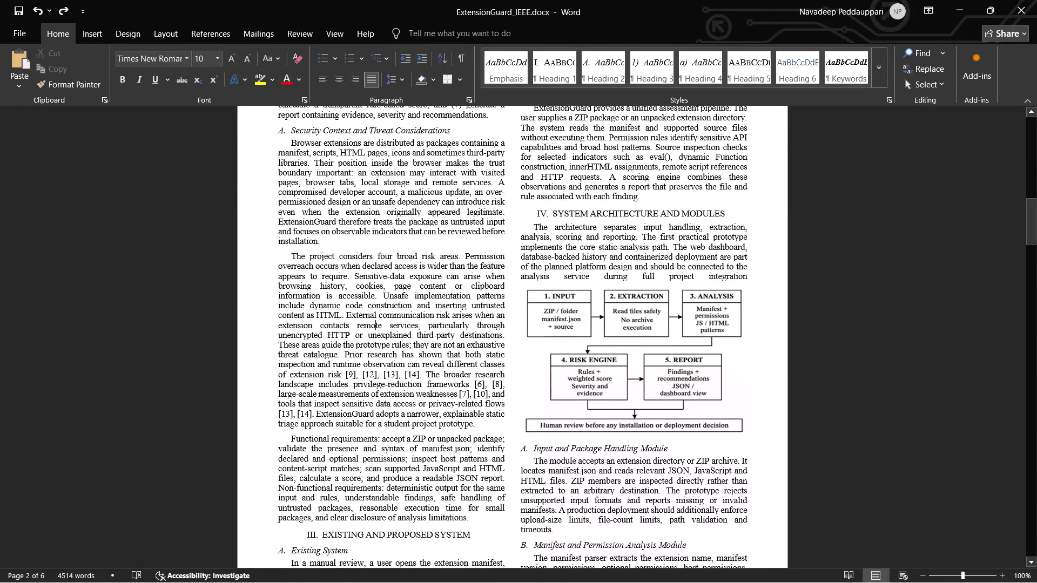
{"action": "scroll", "coordinate": [530, 316], "scroll_direction": "down", "scroll_amount": 2}
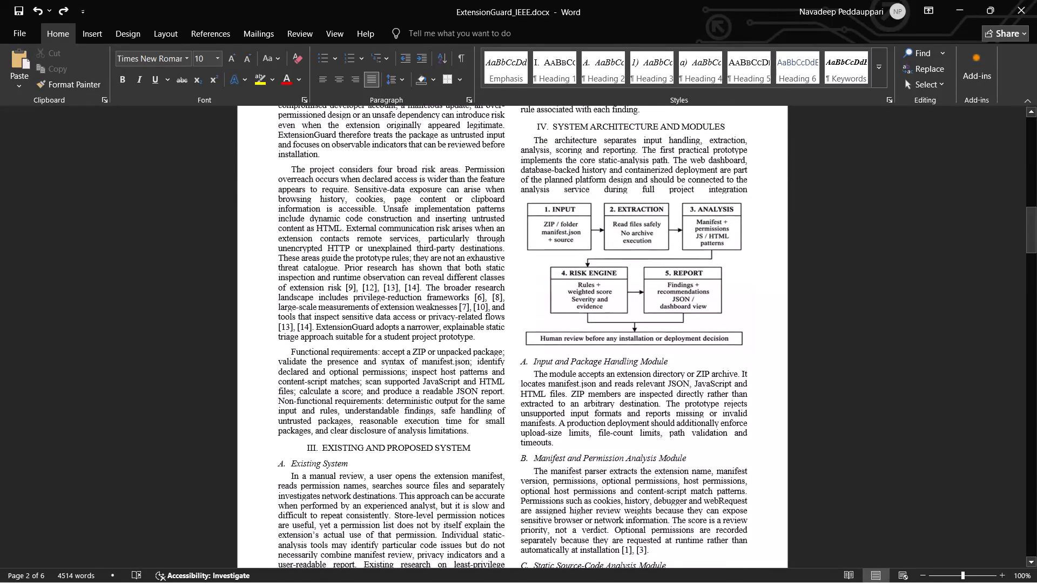
{"action": "scroll", "coordinate": [530, 316], "scroll_direction": "down", "scroll_amount": 2}
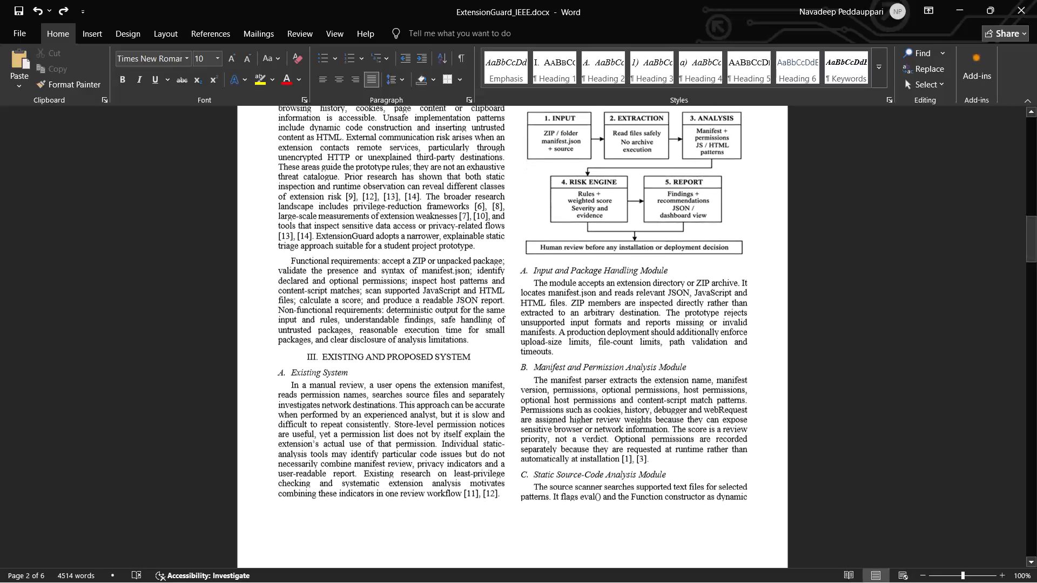
{"action": "scroll", "coordinate": [530, 316], "scroll_direction": "down", "scroll_amount": 1}
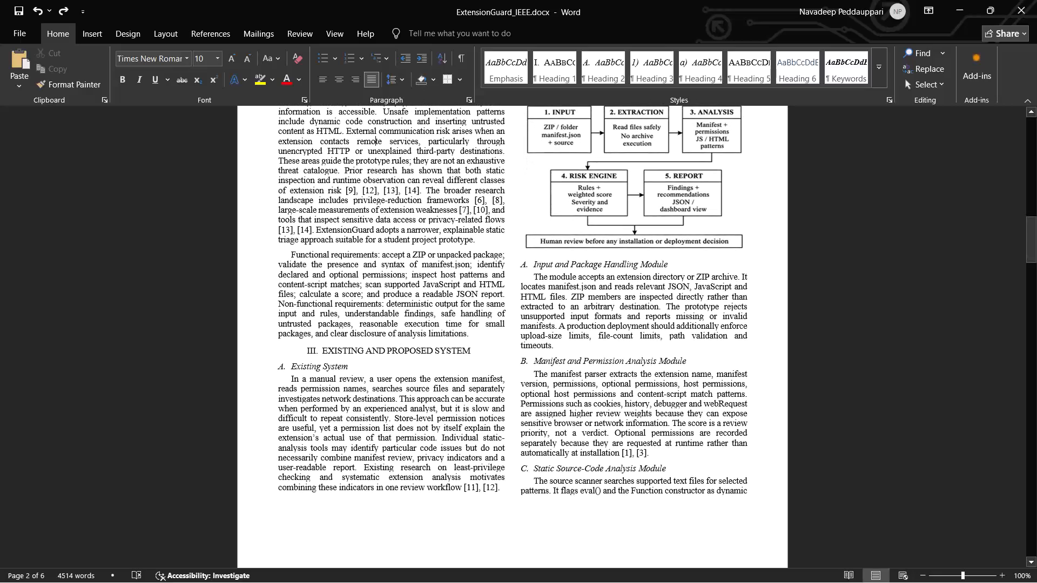
{"action": "scroll", "coordinate": [530, 316], "scroll_direction": "down", "scroll_amount": 1}
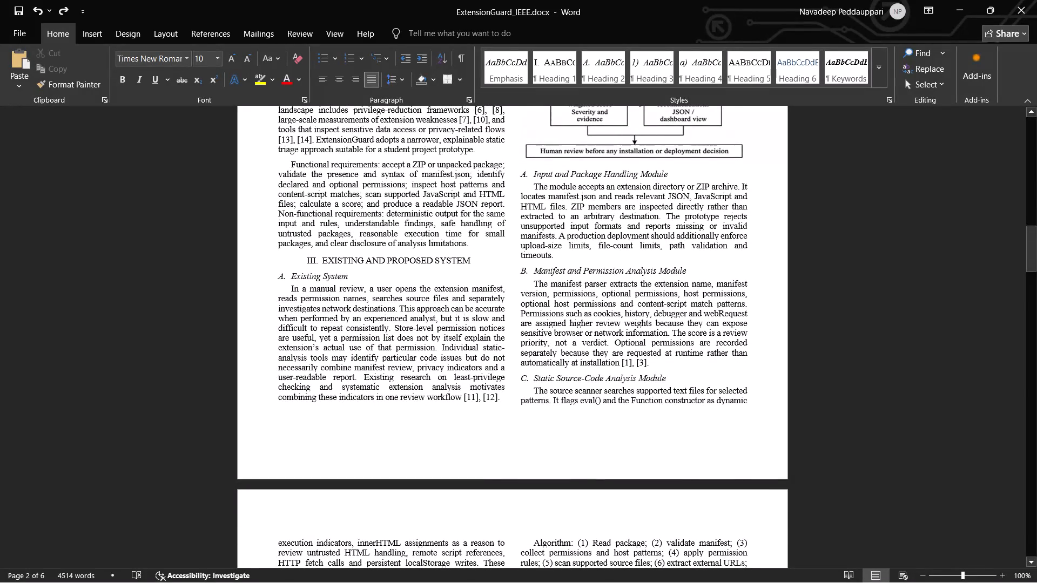
{"action": "scroll", "coordinate": [520, 323], "scroll_direction": "down", "scroll_amount": 1}
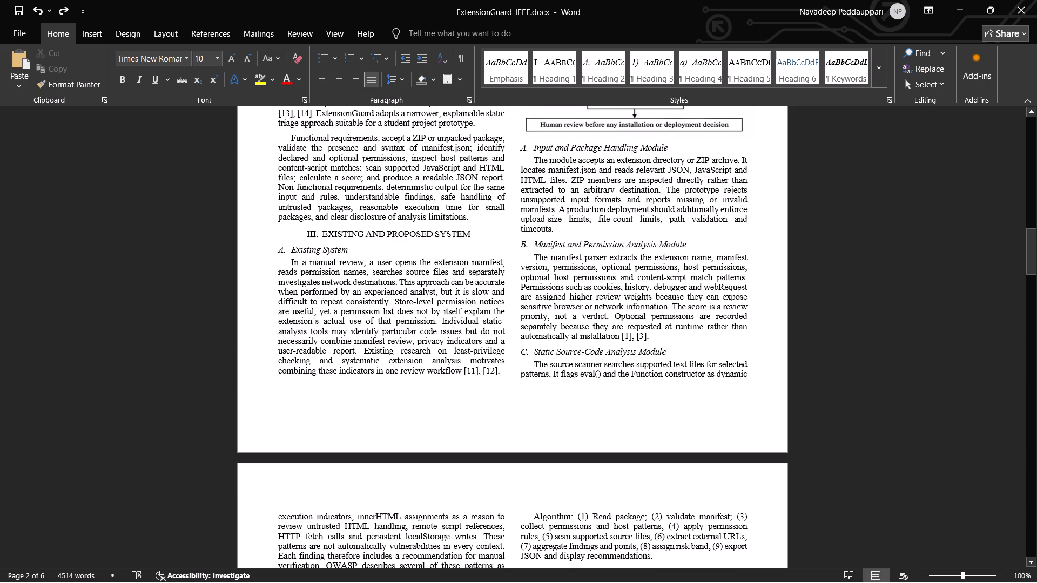
{"action": "scroll", "coordinate": [520, 323], "scroll_direction": "down", "scroll_amount": 1}
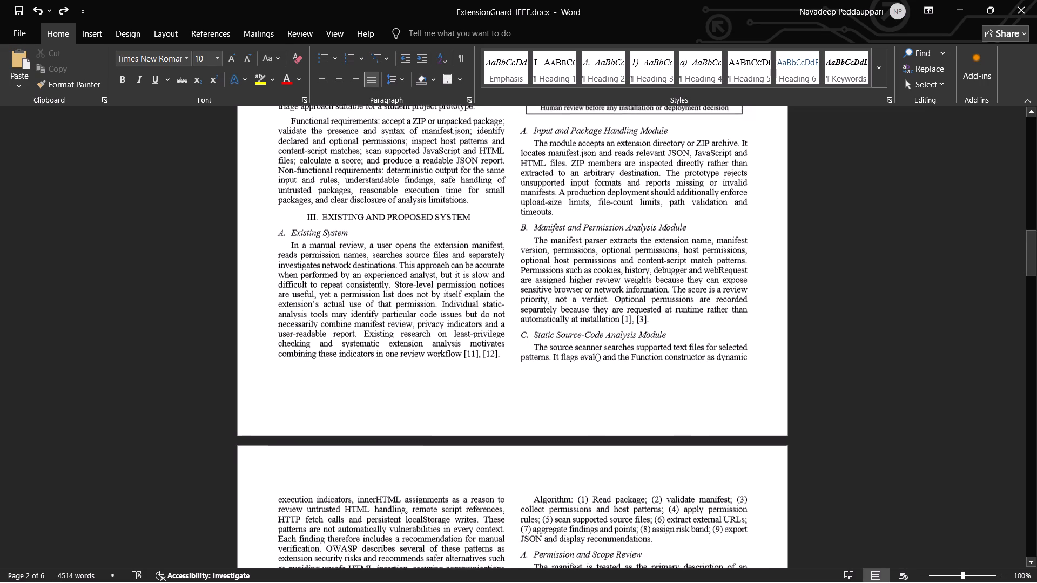
{"action": "scroll", "coordinate": [520, 323], "scroll_direction": "down", "scroll_amount": 1}
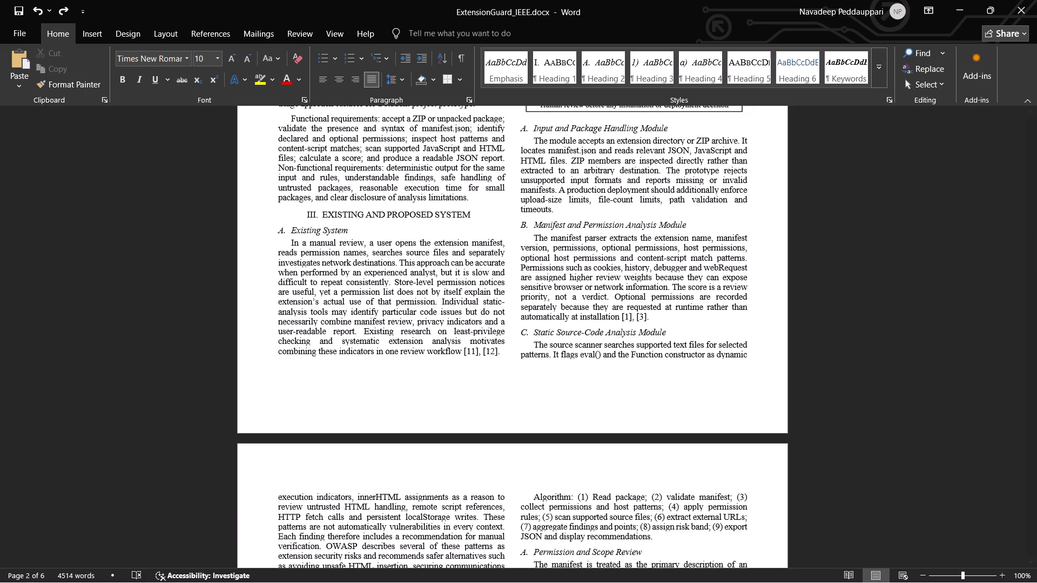
{"action": "scroll", "coordinate": [520, 323], "scroll_direction": "down", "scroll_amount": 1}
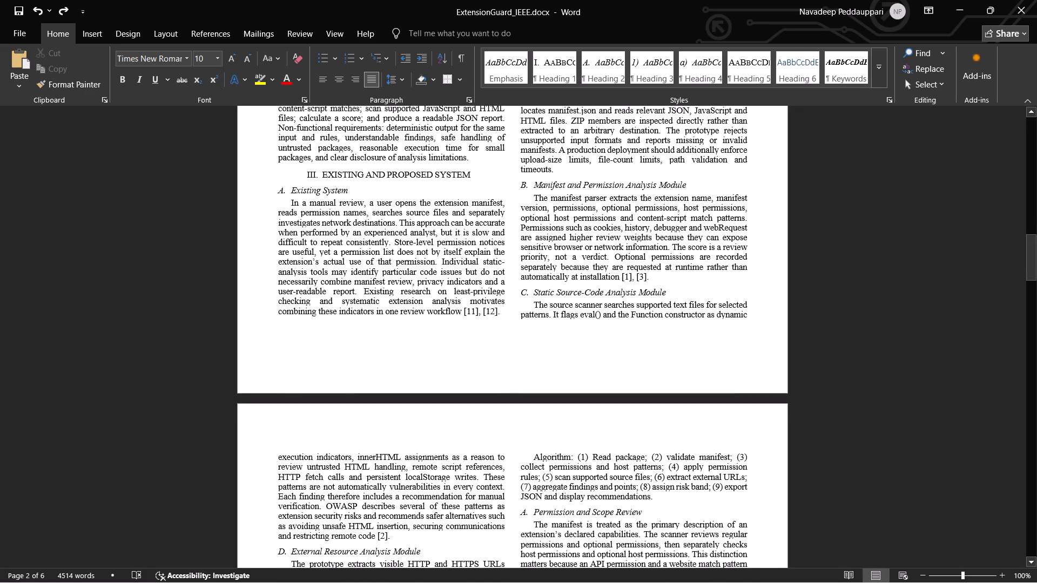
Review the third page's external resource, risk scoring and user interface modules alongside the algorithm, permission review and source inspection text.
{"action": "scroll", "coordinate": [520, 323], "scroll_direction": "down", "scroll_amount": 2}
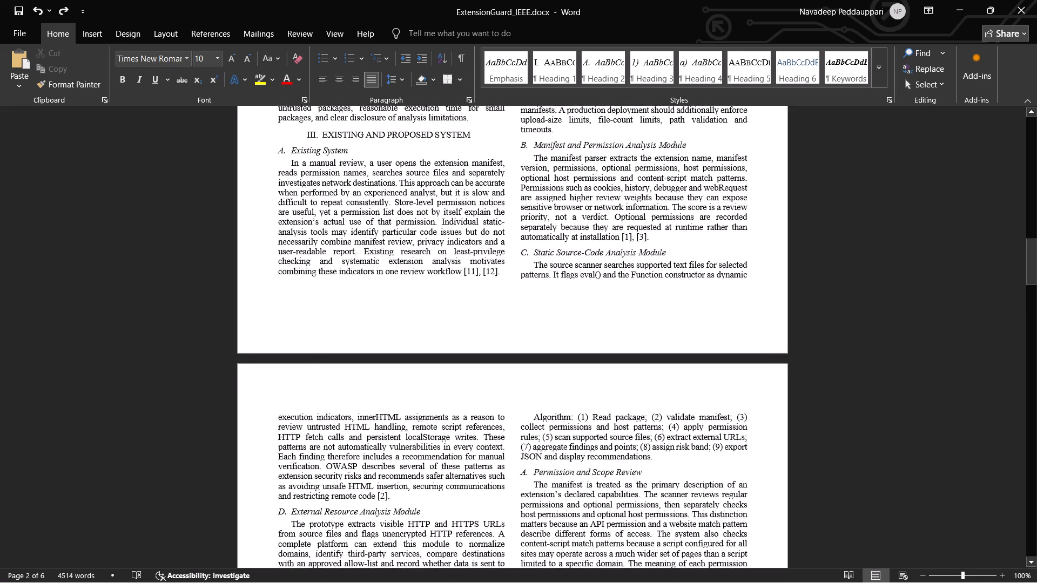
{"action": "scroll", "coordinate": [520, 323], "scroll_direction": "down", "scroll_amount": 2}
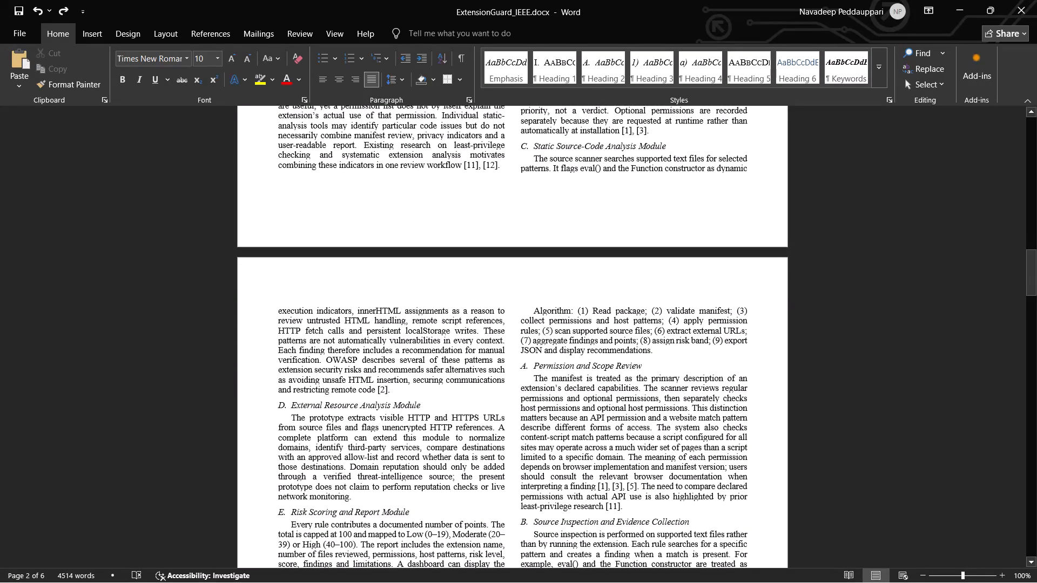
{"action": "scroll", "coordinate": [520, 323], "scroll_direction": "down", "scroll_amount": 3}
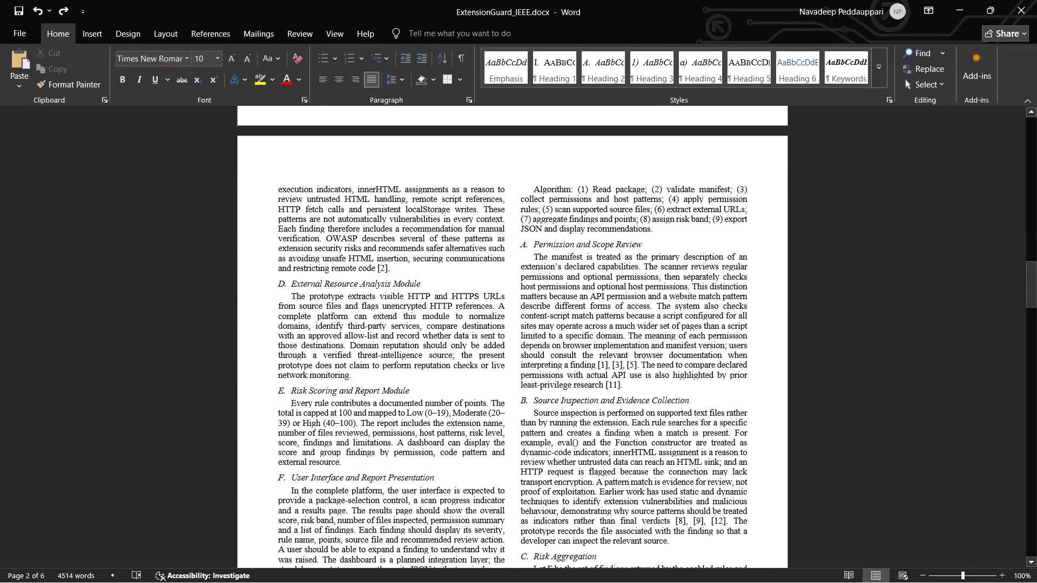
{"action": "scroll", "coordinate": [520, 323], "scroll_direction": "down", "scroll_amount": 2}
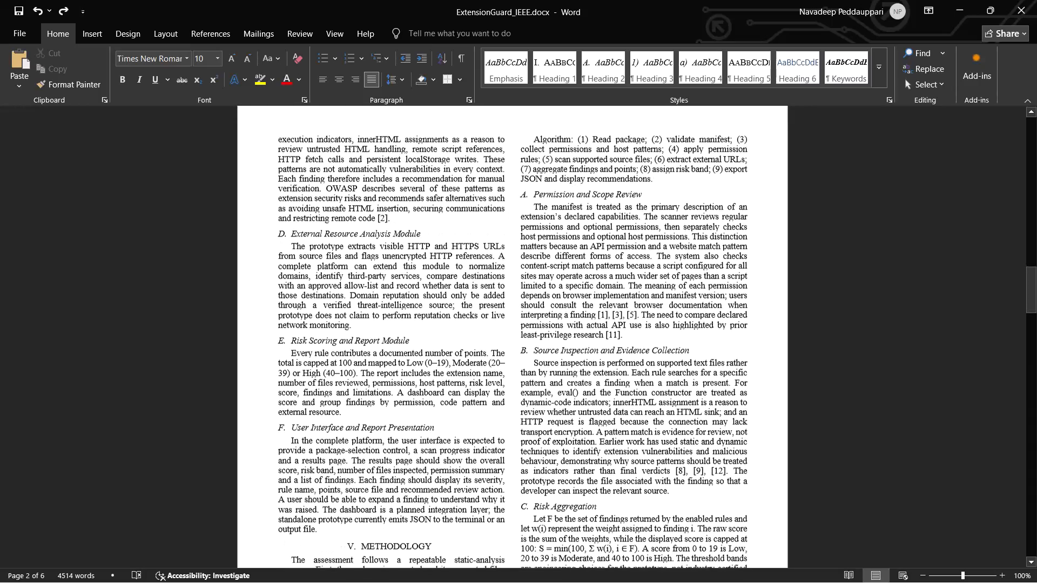
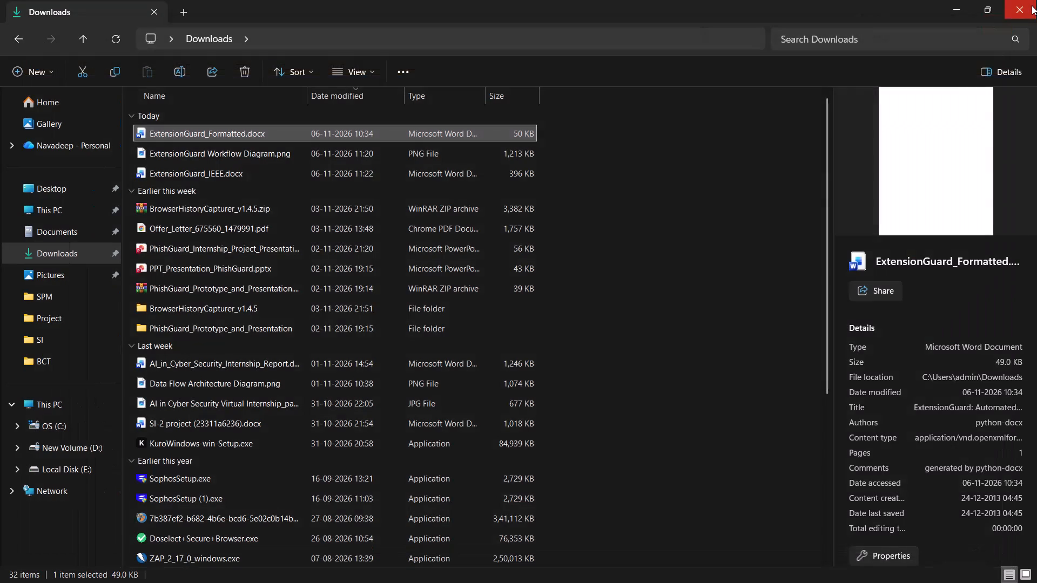
Close the file explorer window showing the Downloads folder.
{"action": "left_click", "coordinate": [1025, 8]}
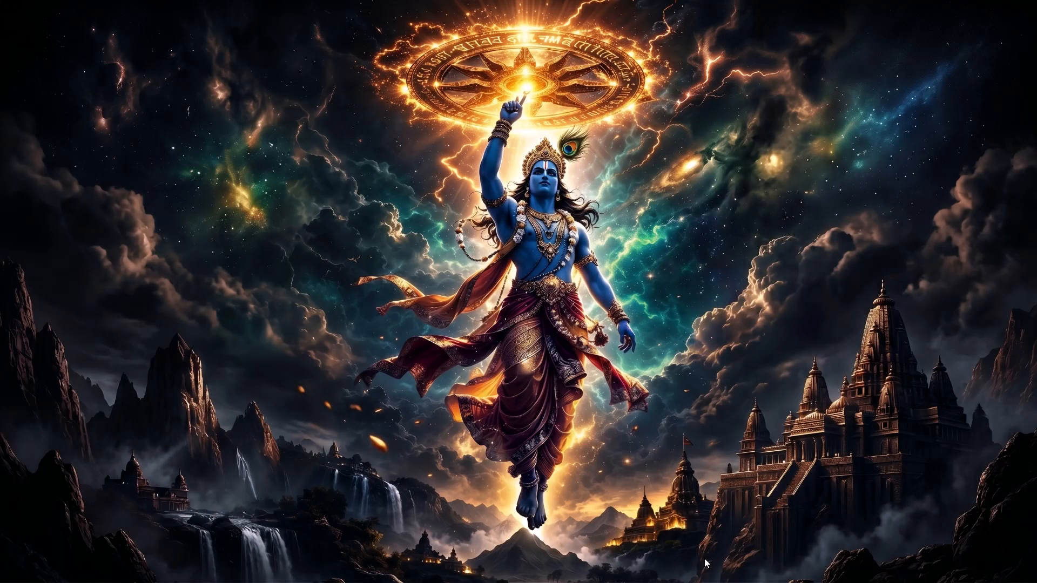
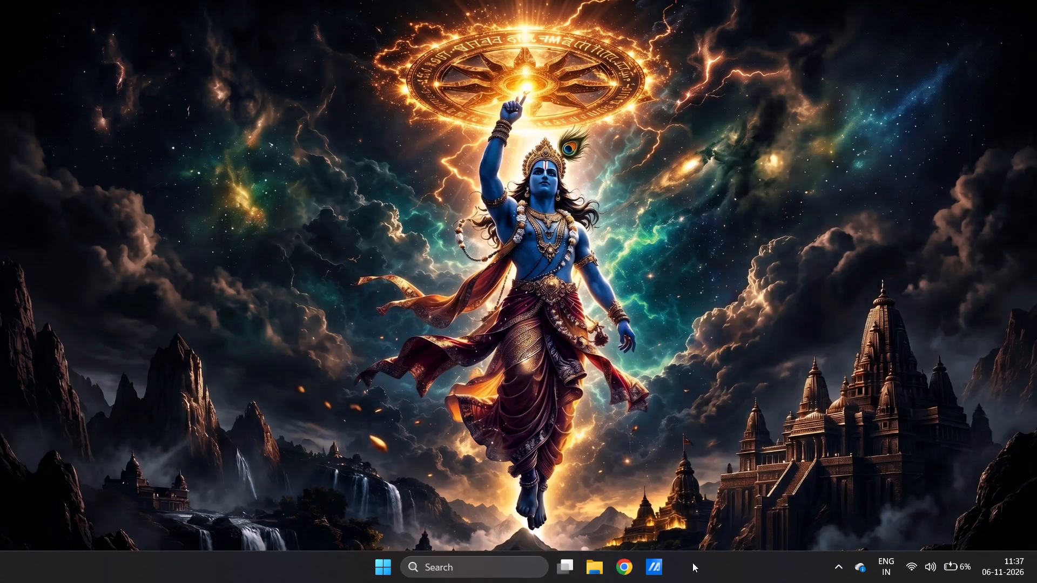
Search the computer for "what" and launch the WhatsApp desktop app.
{"action": "left_click", "coordinate": [618, 572]}
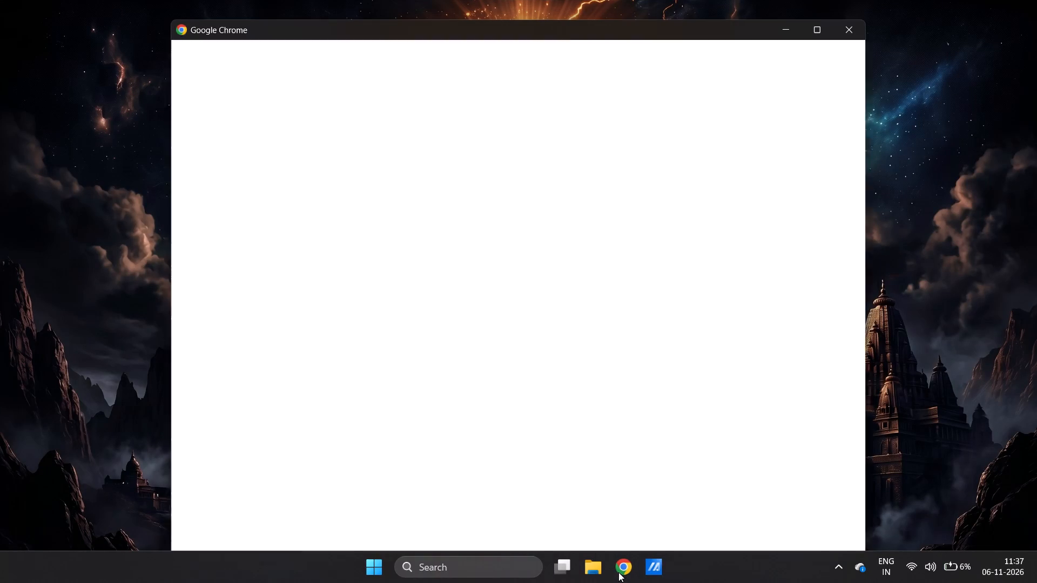
{"action": "left_click", "coordinate": [850, 30]}
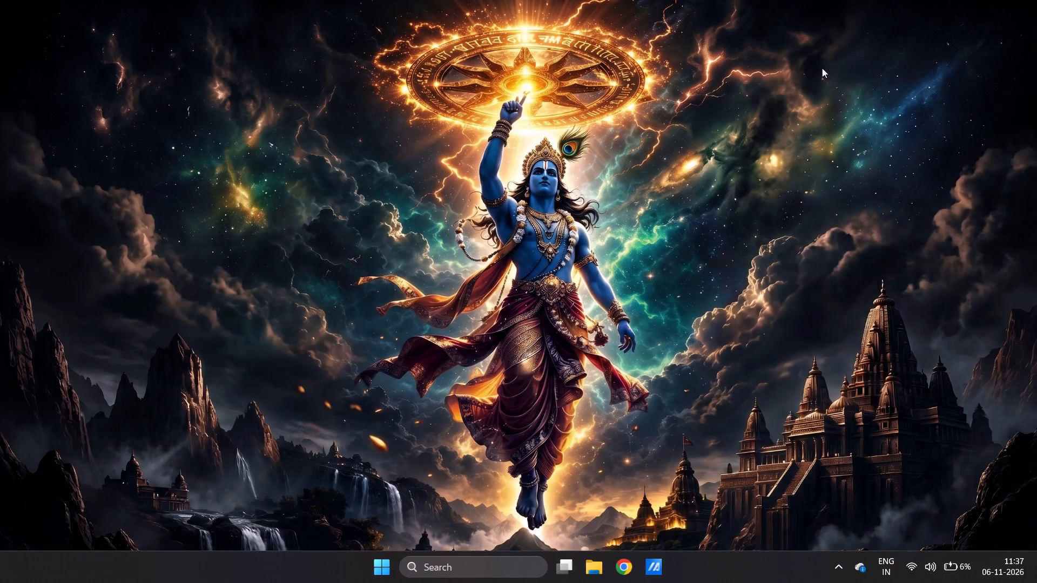
{"action": "type", "text": "what"}
{"action": "key", "text": "Return"}
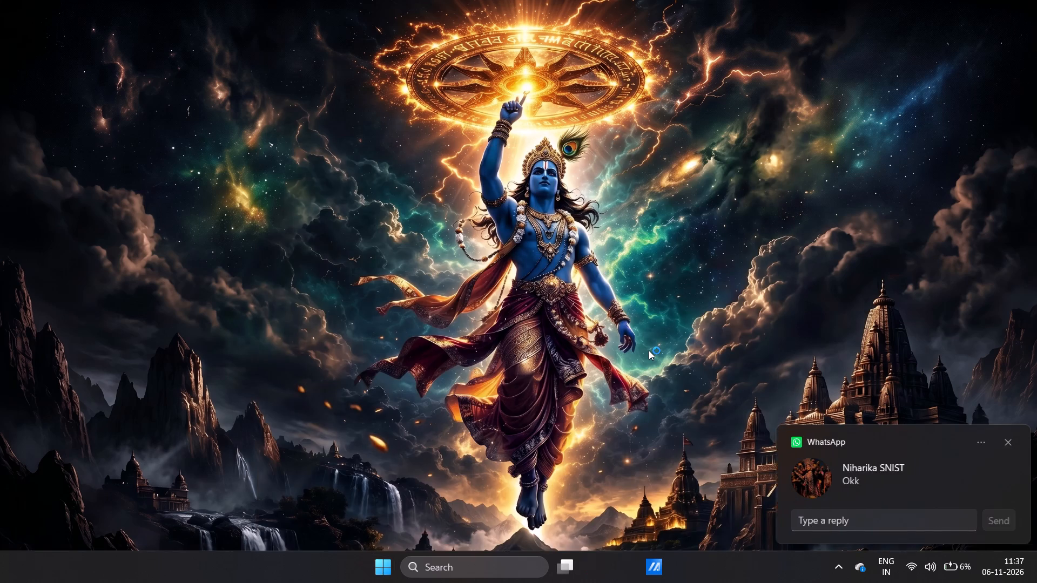
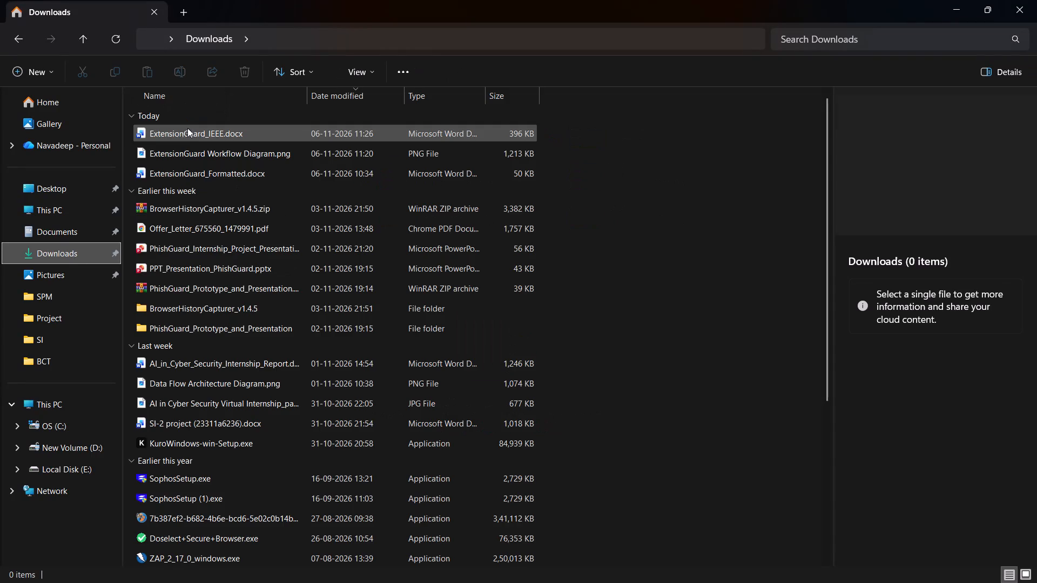
Select ExtensionGuard_IEEE.docx in the Downloads folder and bring it over to WhatsApp as an attachment.
{"action": "left_click", "coordinate": [198, 133]}
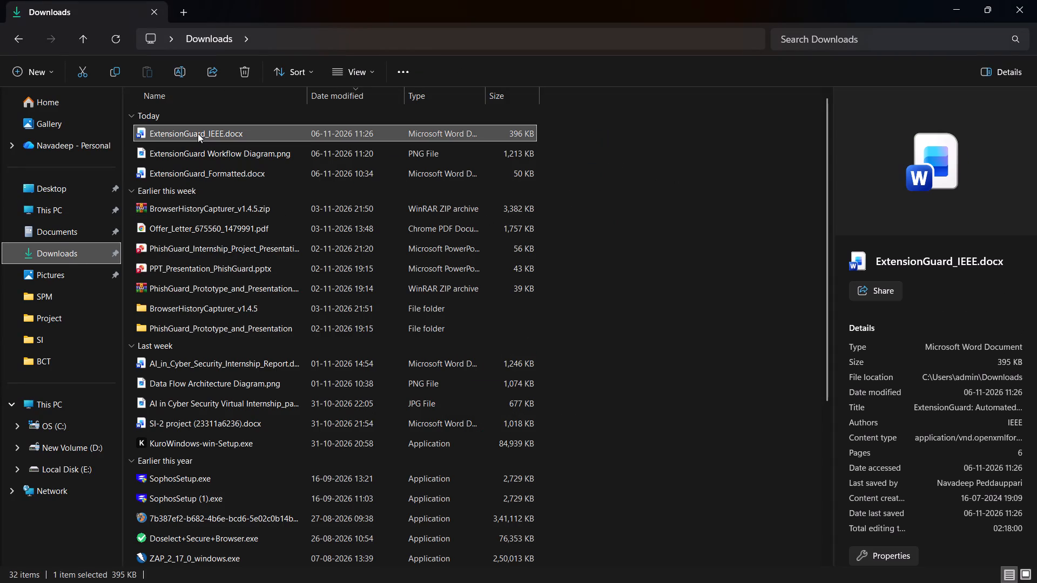
{"action": "left_click", "coordinate": [198, 133]}
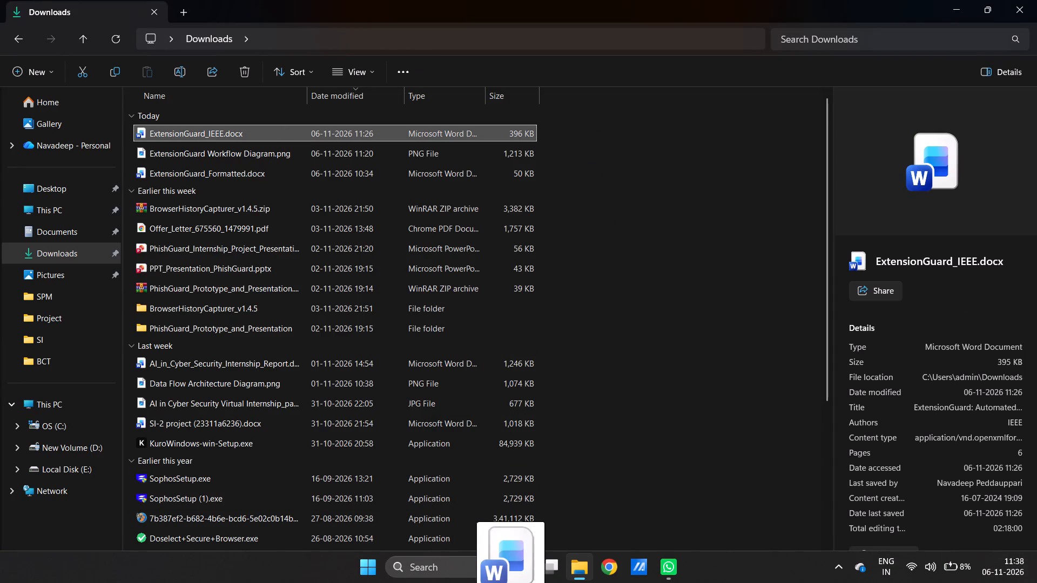